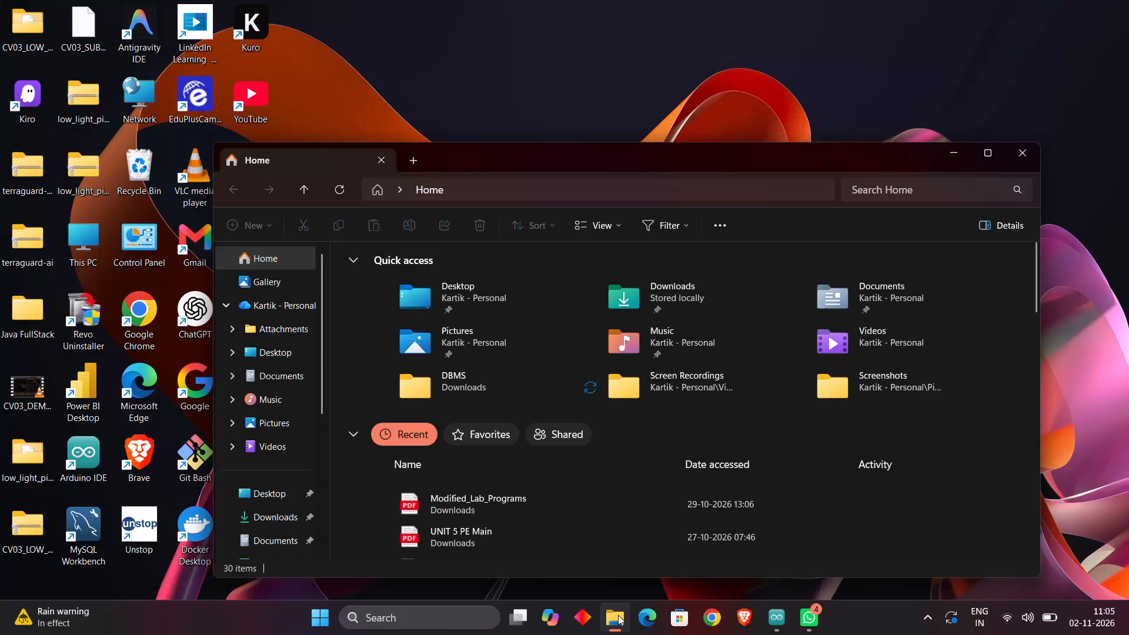
# Open the recent IoT Report document from Downloads and enable editing.
pyautogui.click(990, 158)
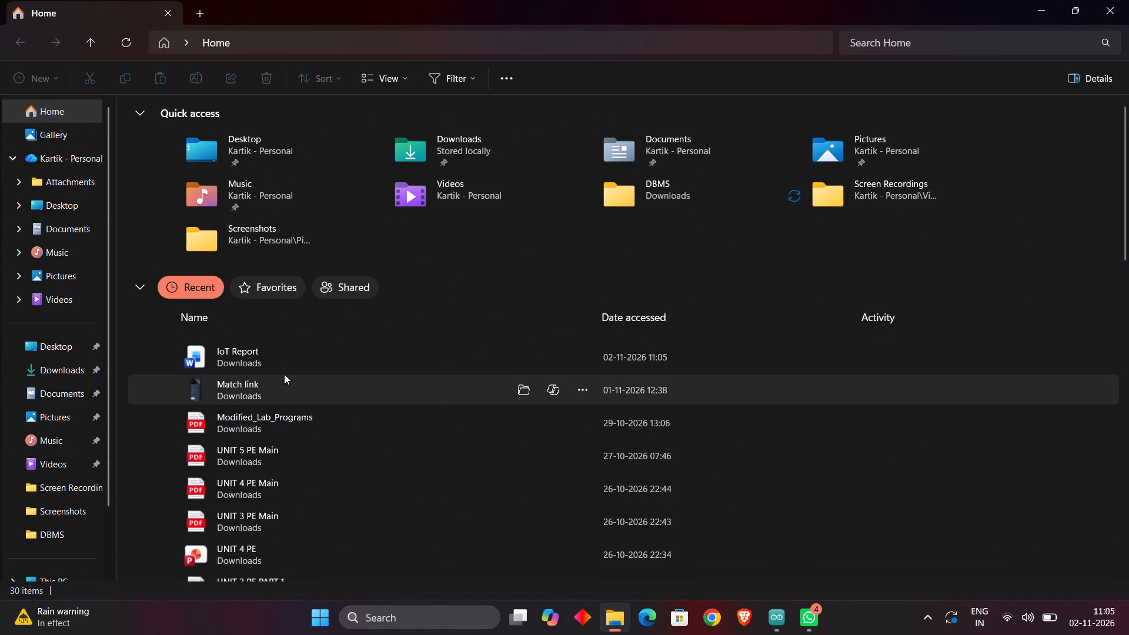
pyautogui.tripleClick(291, 355)
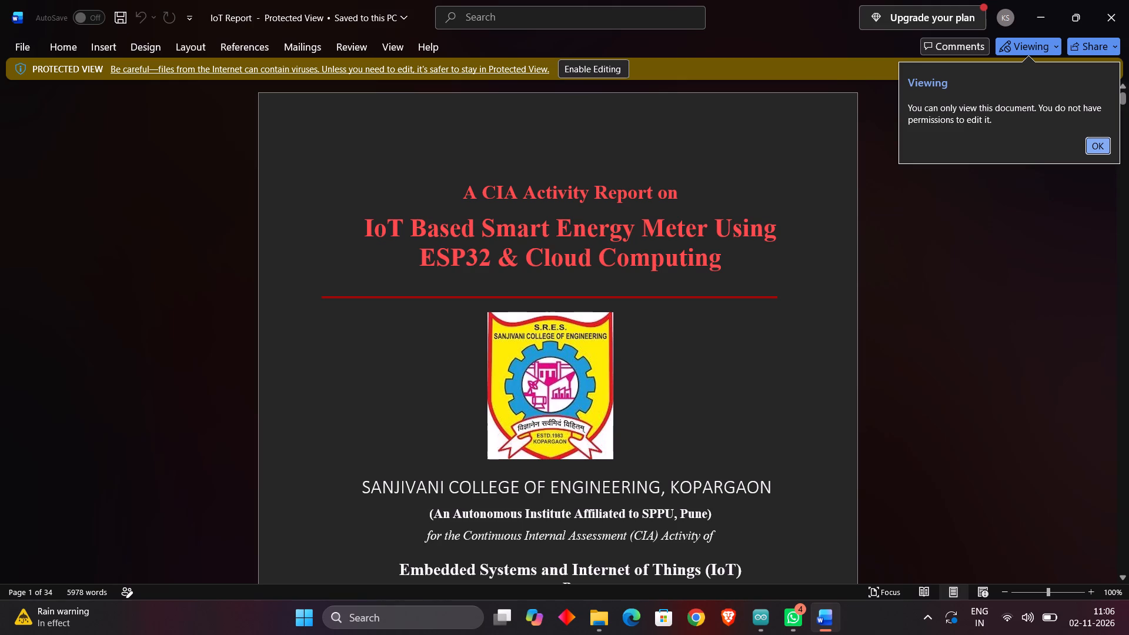
pyautogui.click(594, 69)
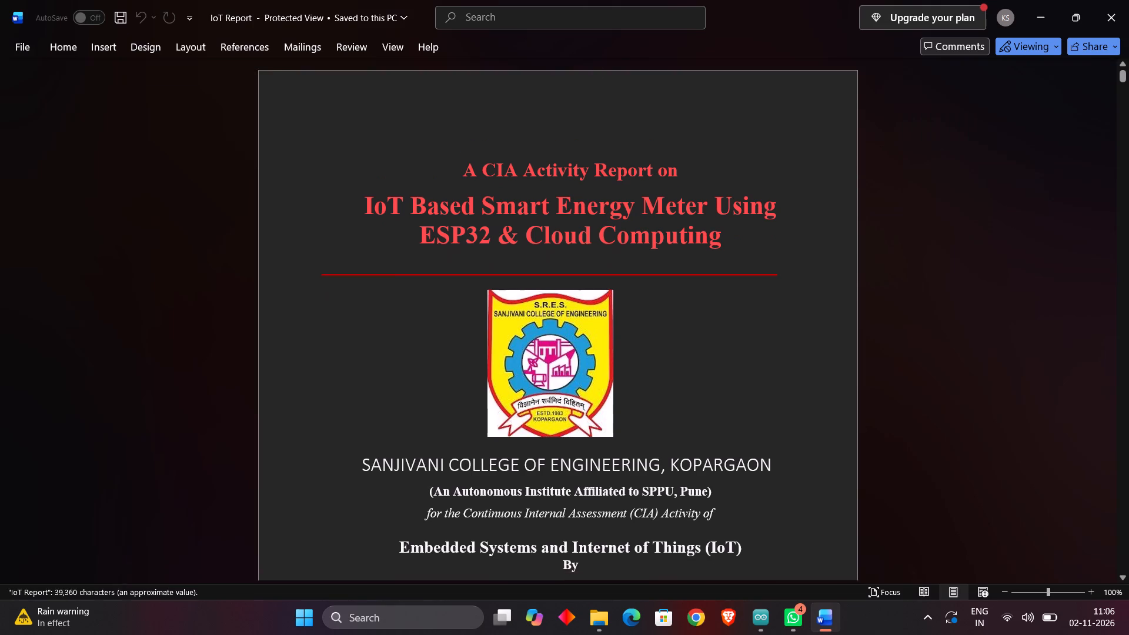
# Review the report's pages from the title page to the end of the Objectives section, checking layout and page overflow.
pyautogui.scroll(-1, 717, 393)
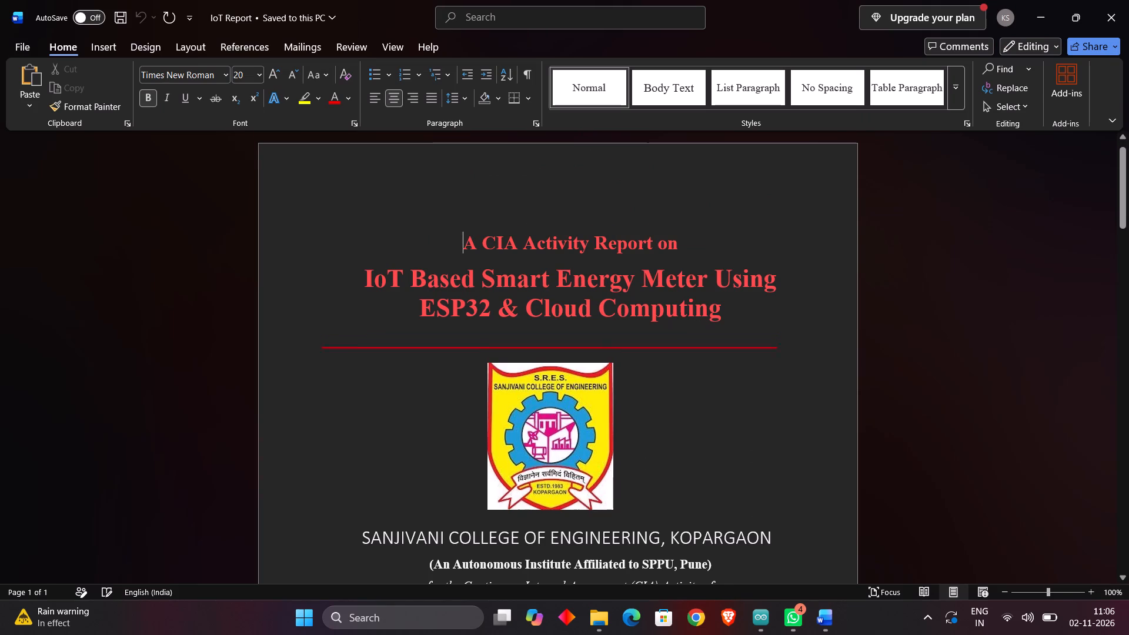
pyautogui.scroll(-5, 717, 393)
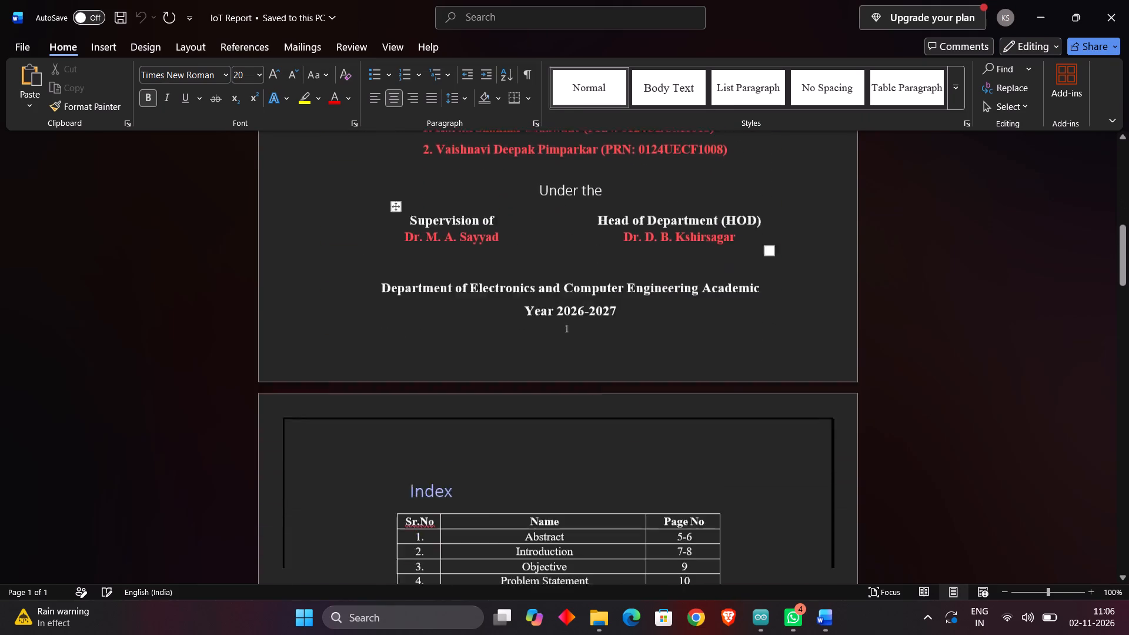
pyautogui.scroll(-3, 717, 393)
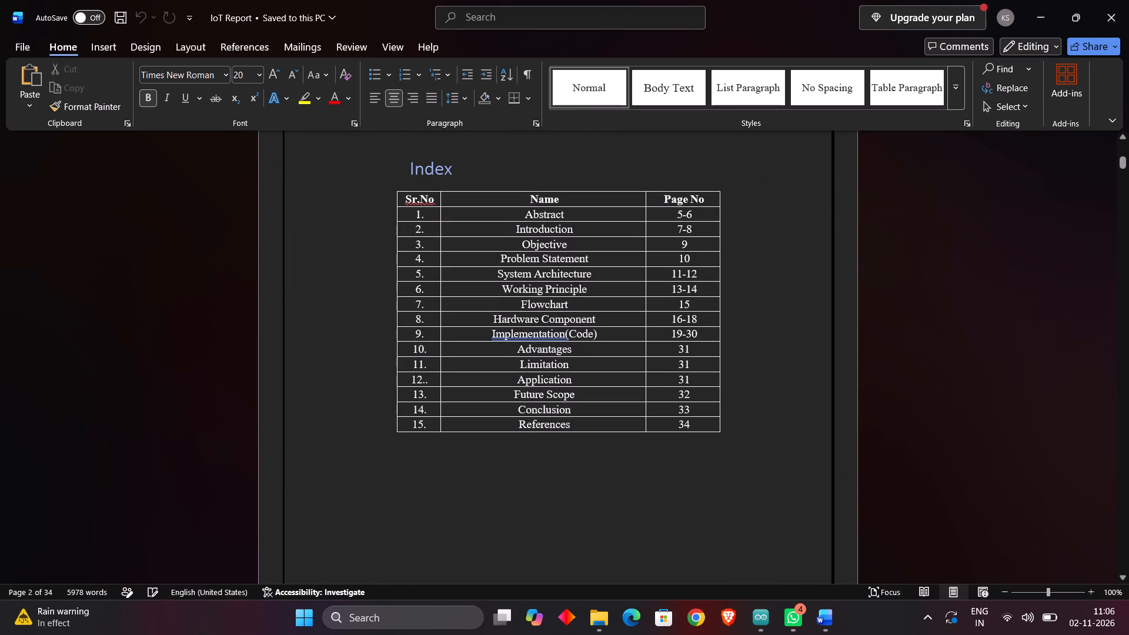
pyautogui.scroll(-6, 717, 393)
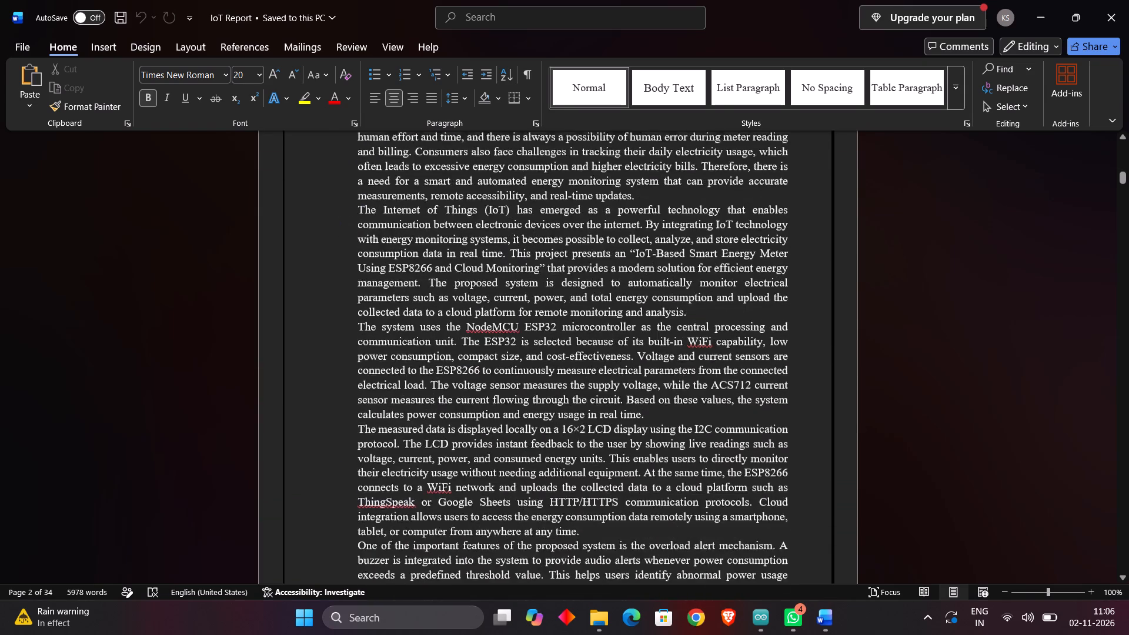
pyautogui.scroll(-7, 717, 393)
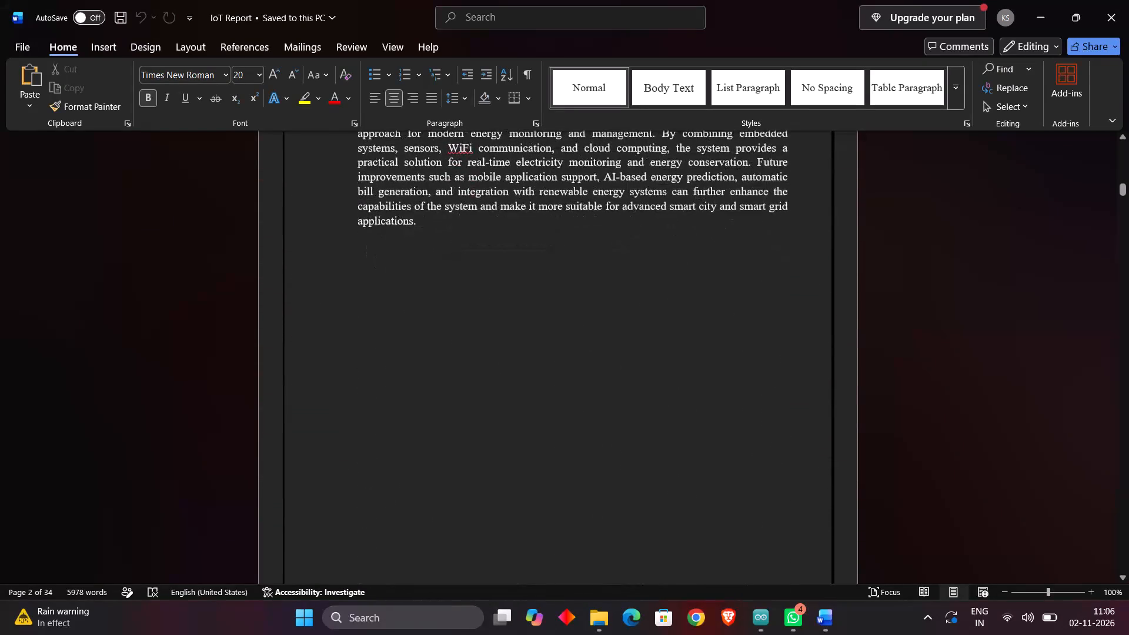
pyautogui.scroll(-7, 717, 393)
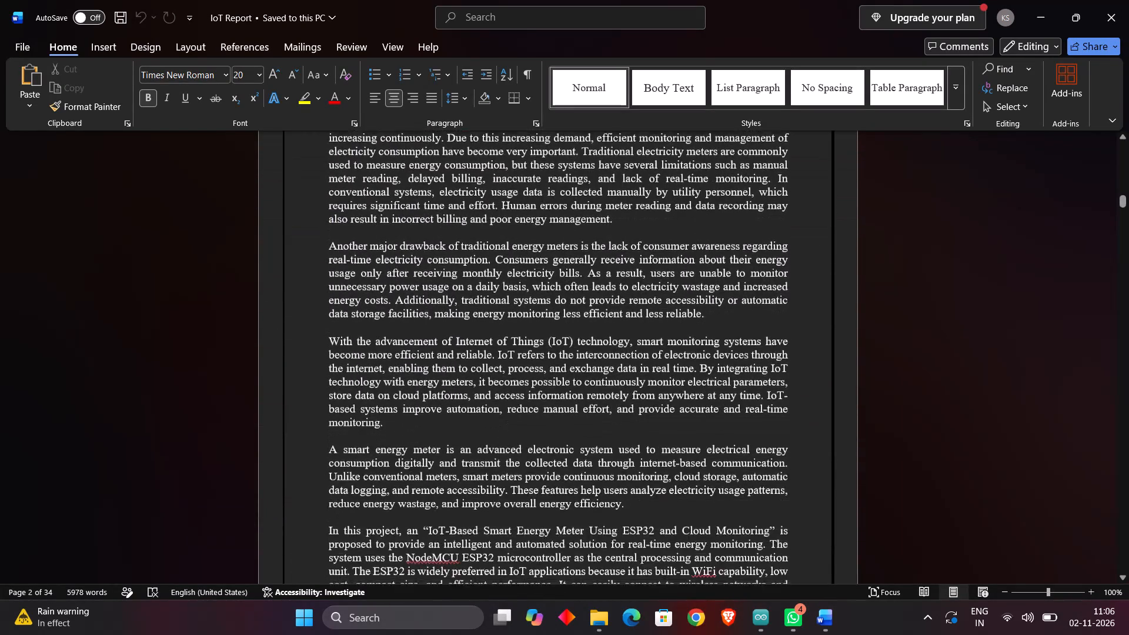
pyautogui.scroll(-7, 717, 393)
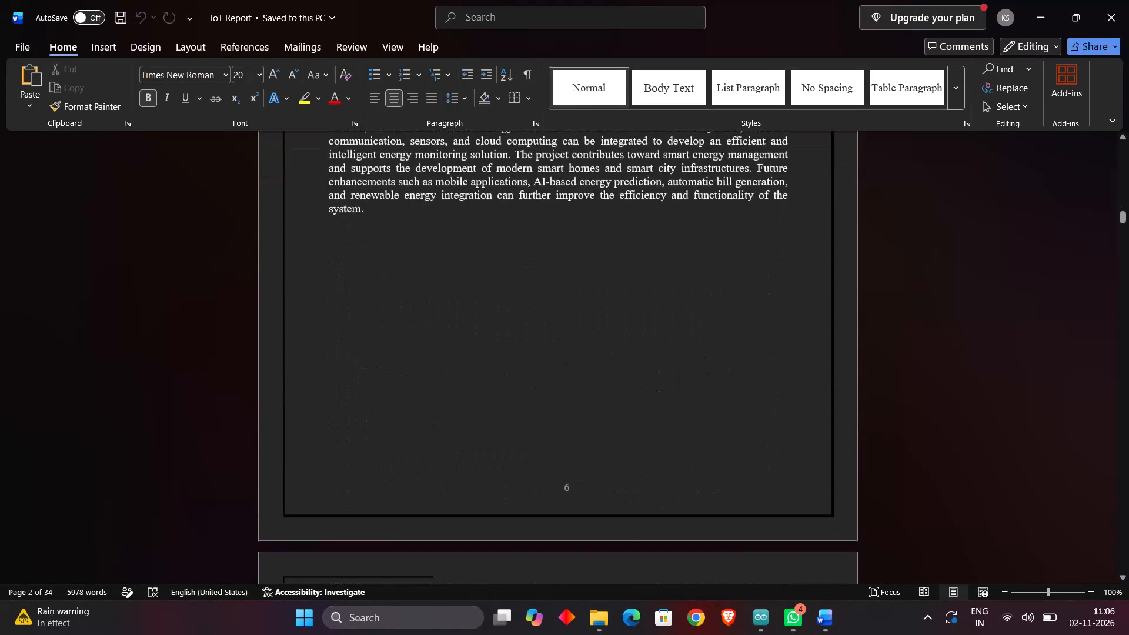
pyautogui.scroll(-6, 717, 393)
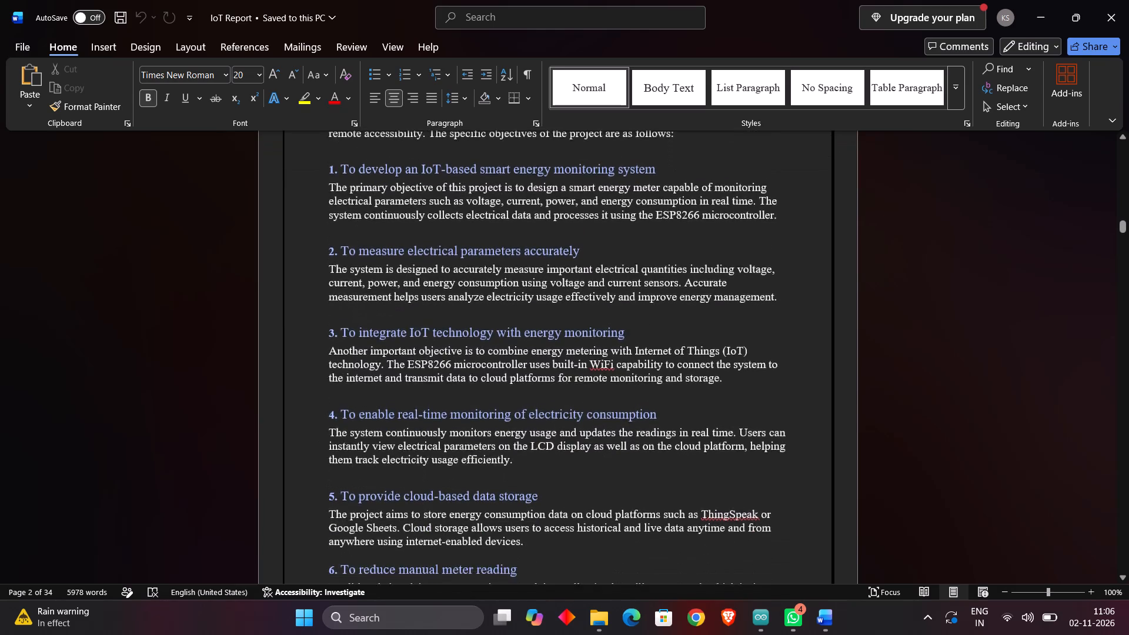
pyautogui.scroll(-3, 717, 393)
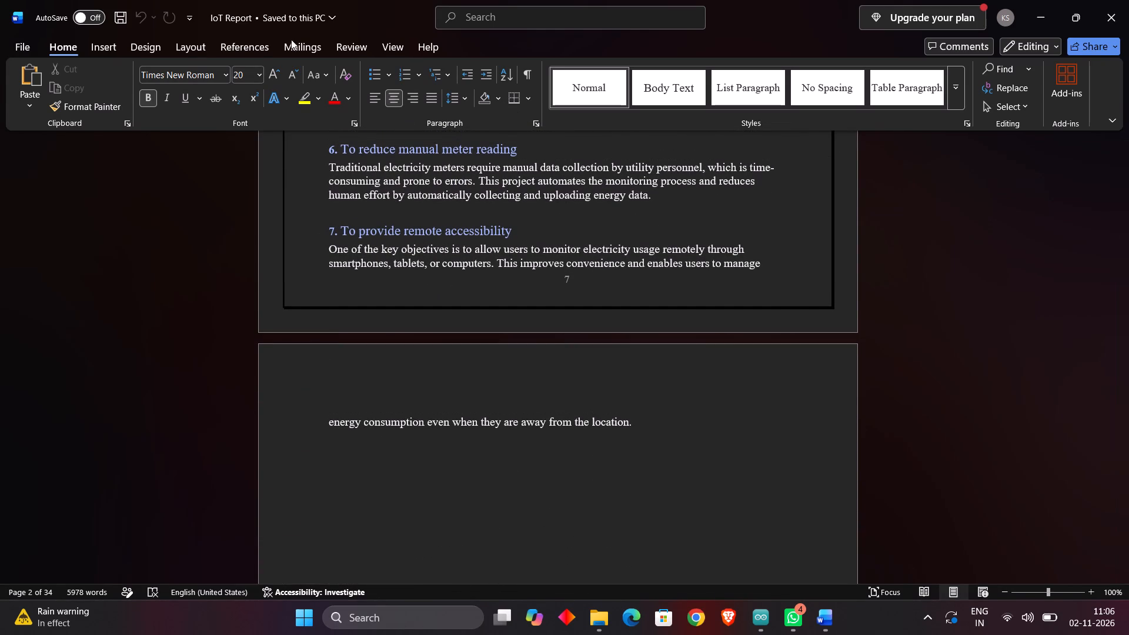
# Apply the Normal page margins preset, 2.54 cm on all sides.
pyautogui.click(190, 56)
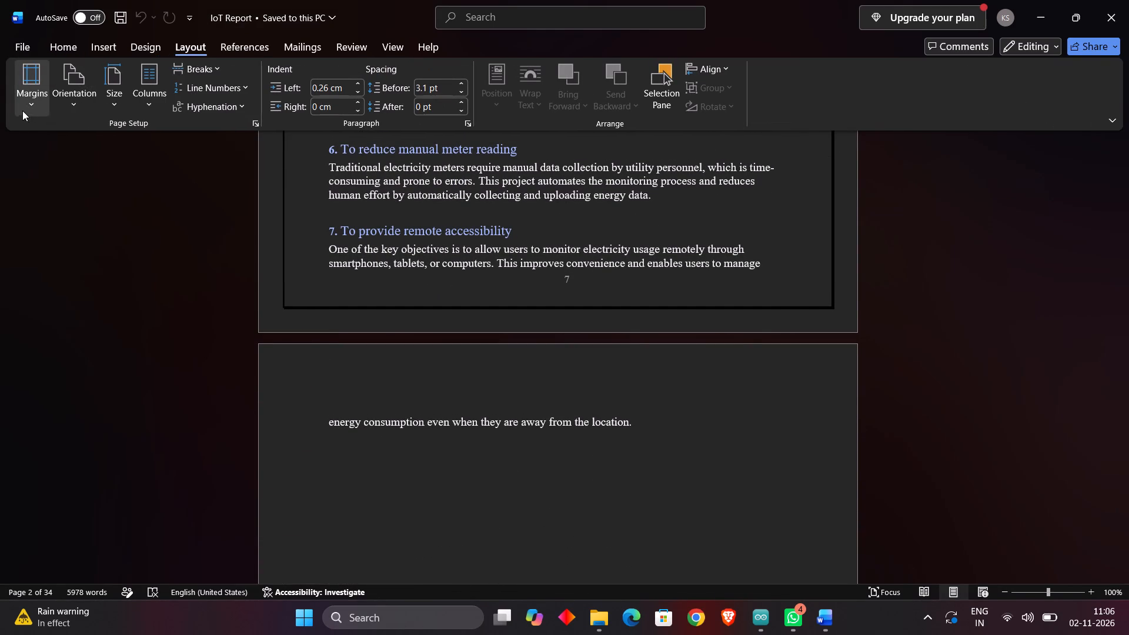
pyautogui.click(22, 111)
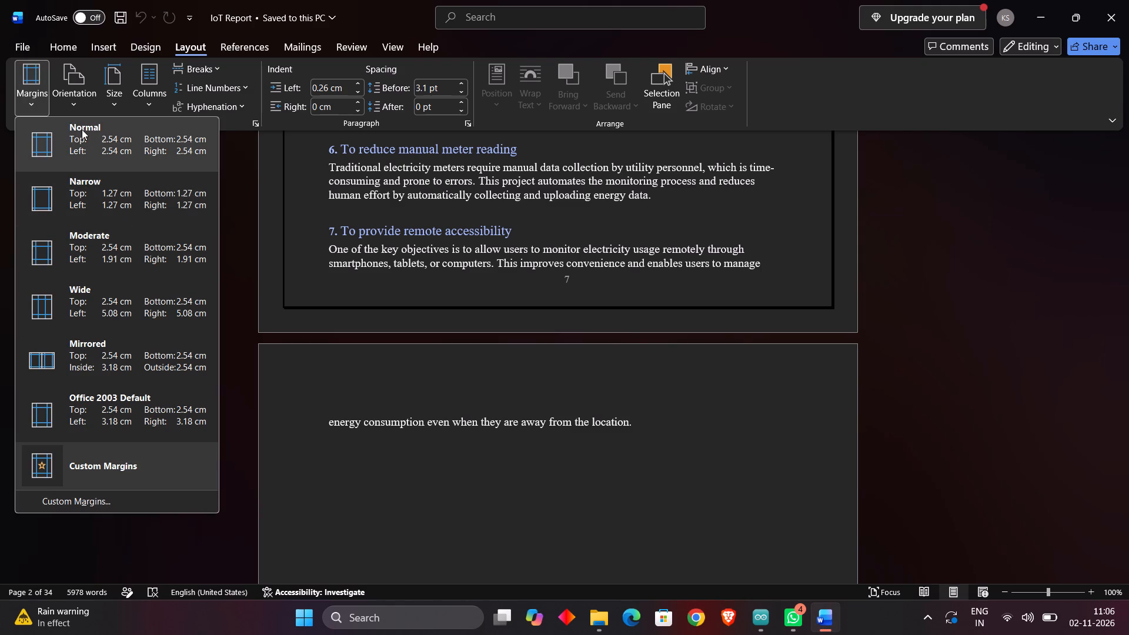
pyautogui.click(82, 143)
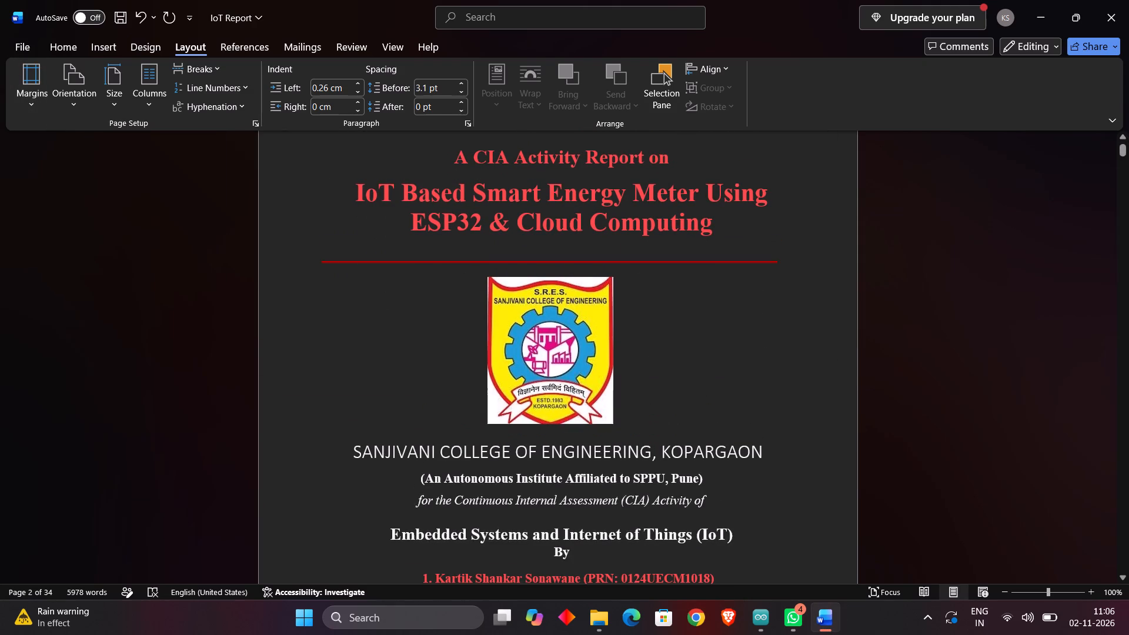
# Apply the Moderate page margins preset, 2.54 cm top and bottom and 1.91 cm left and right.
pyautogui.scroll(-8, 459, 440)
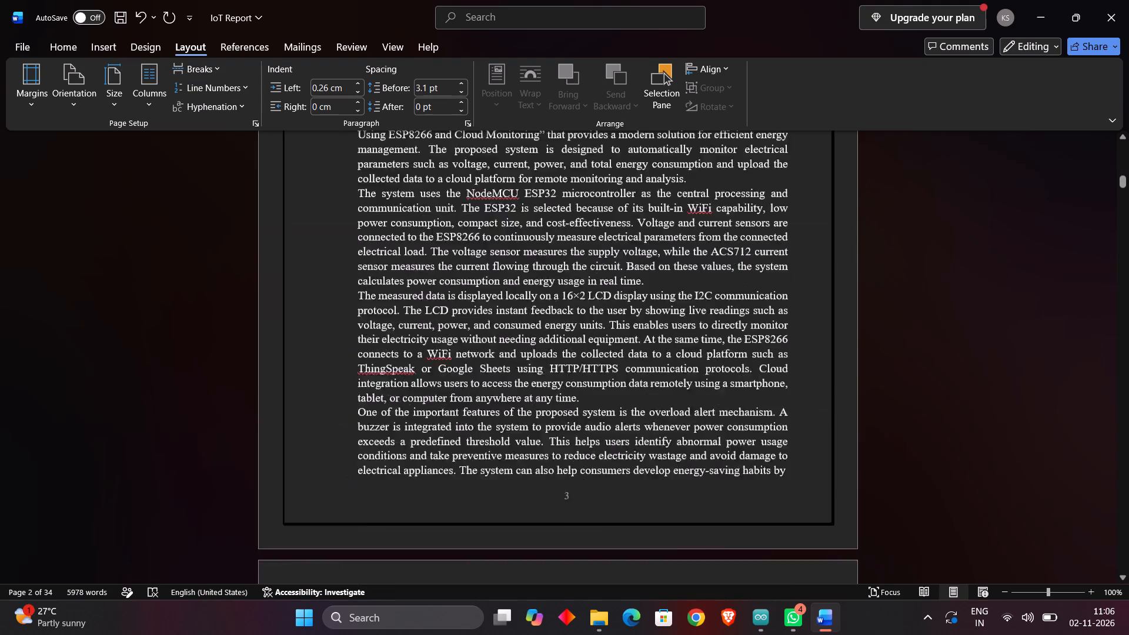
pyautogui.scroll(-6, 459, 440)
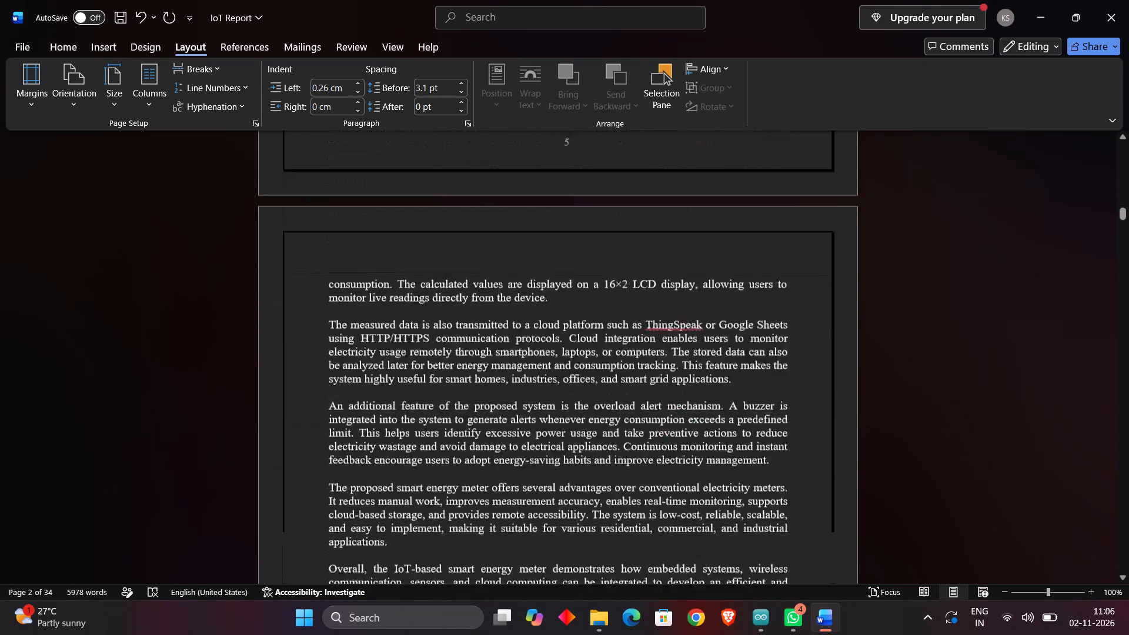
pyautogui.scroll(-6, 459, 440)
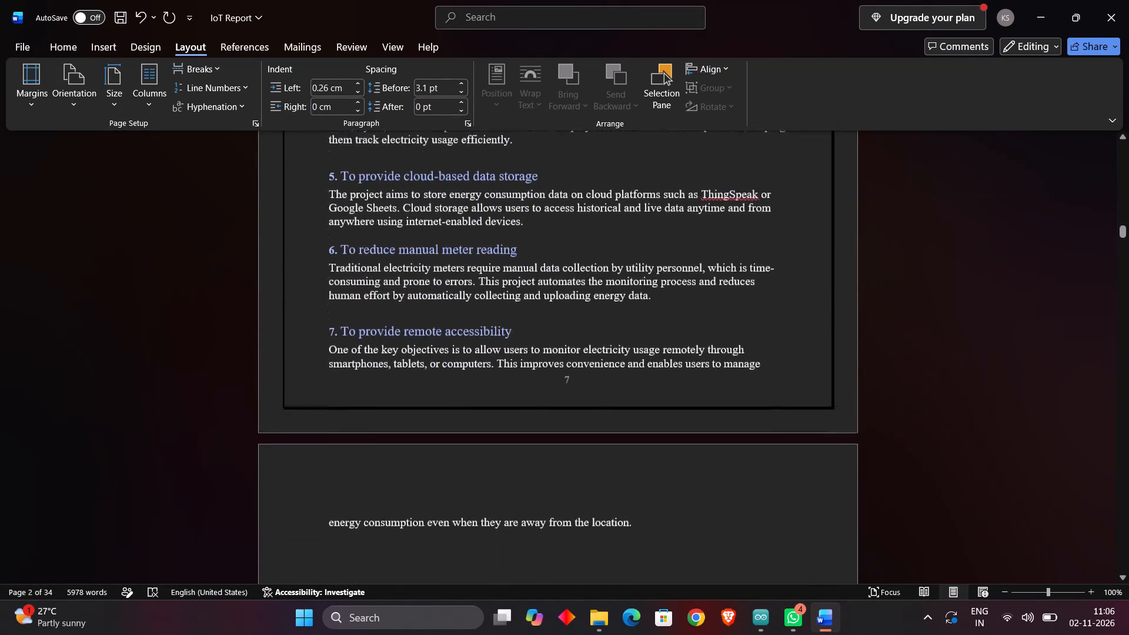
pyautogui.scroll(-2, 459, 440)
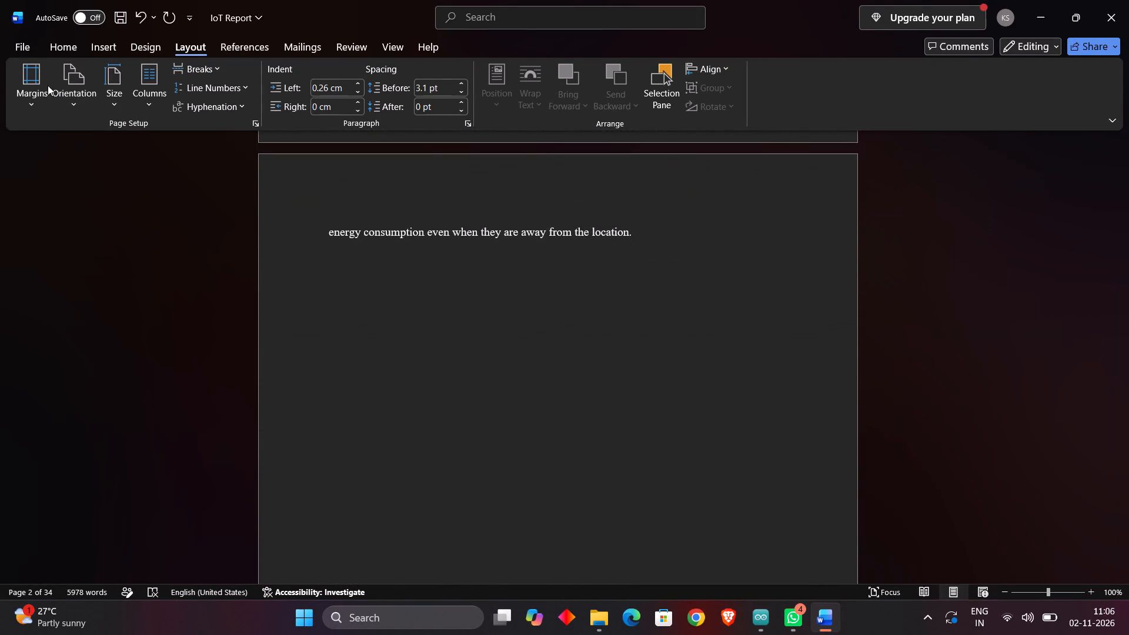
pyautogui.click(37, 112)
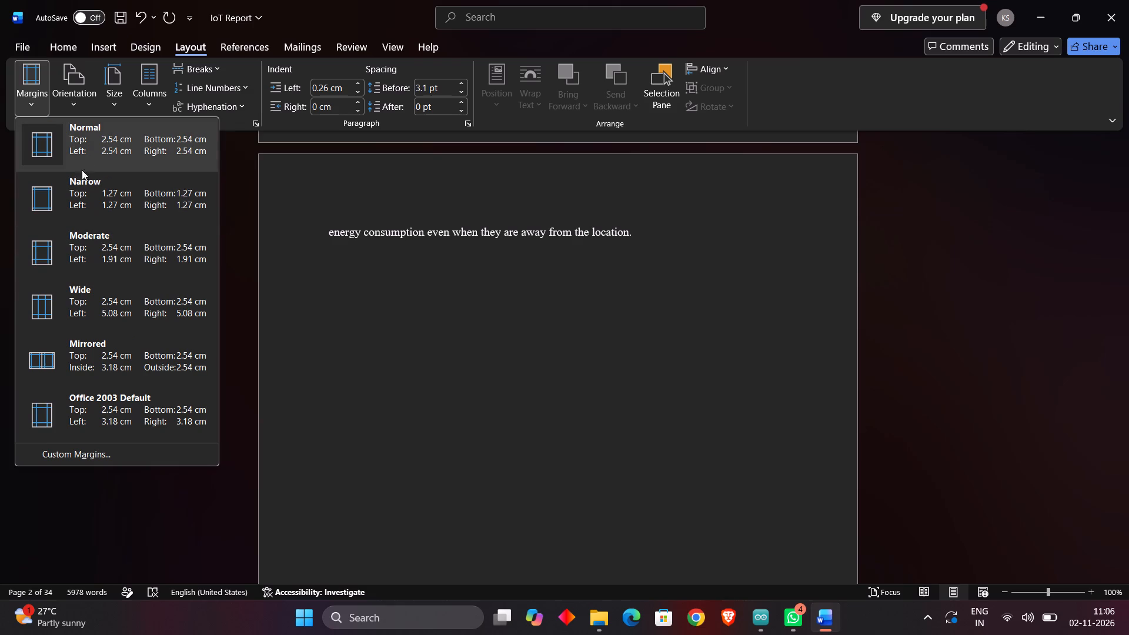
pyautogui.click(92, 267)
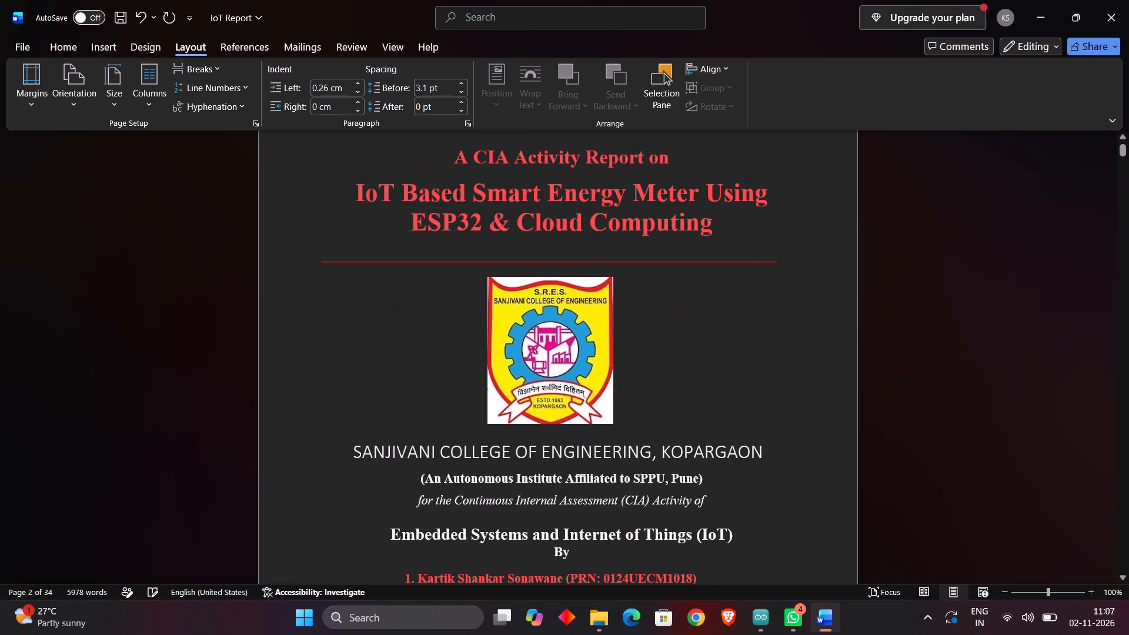
# Examine how the pages flow from the title page through Objectives and the Problem Statement under the new margins.
pyautogui.scroll(-9, 515, 482)
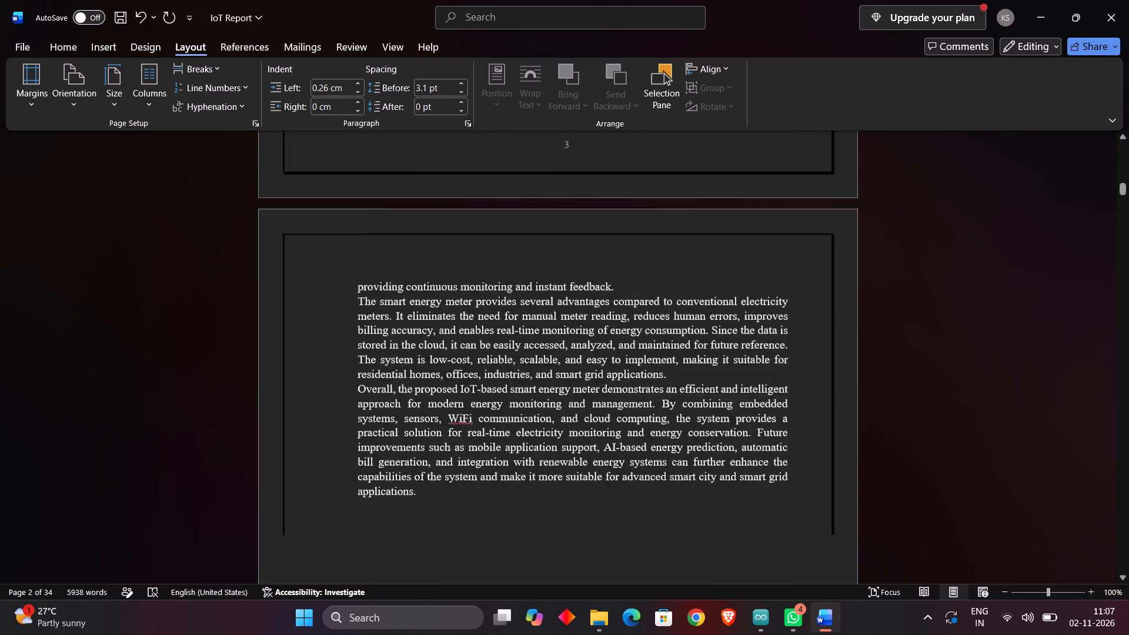
pyautogui.scroll(-3, 515, 482)
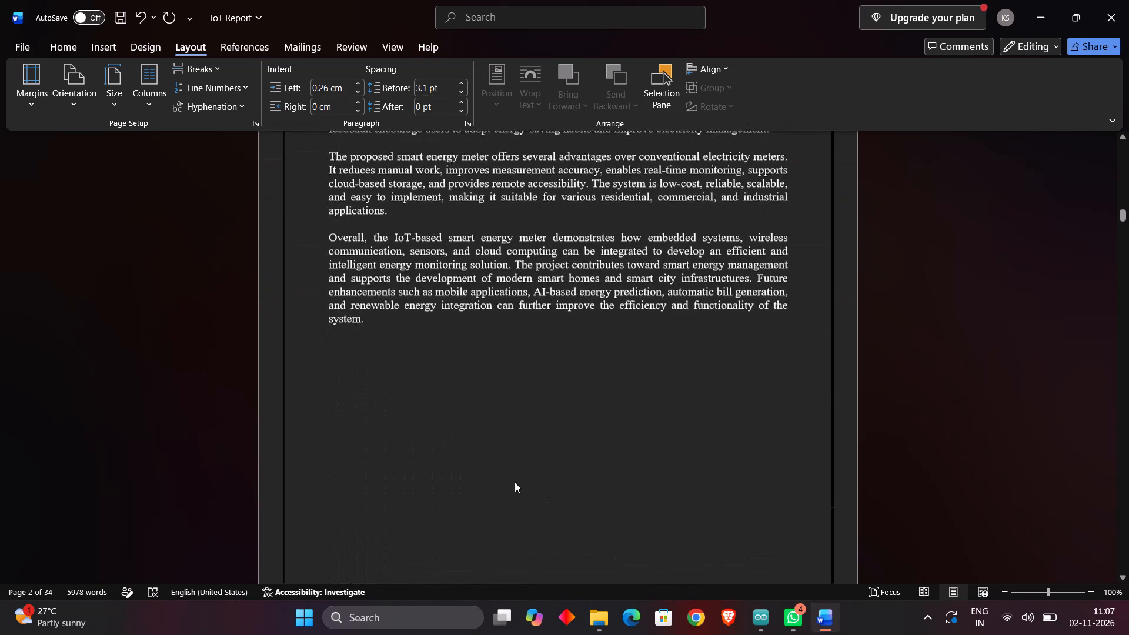
pyautogui.scroll(-3, 515, 482)
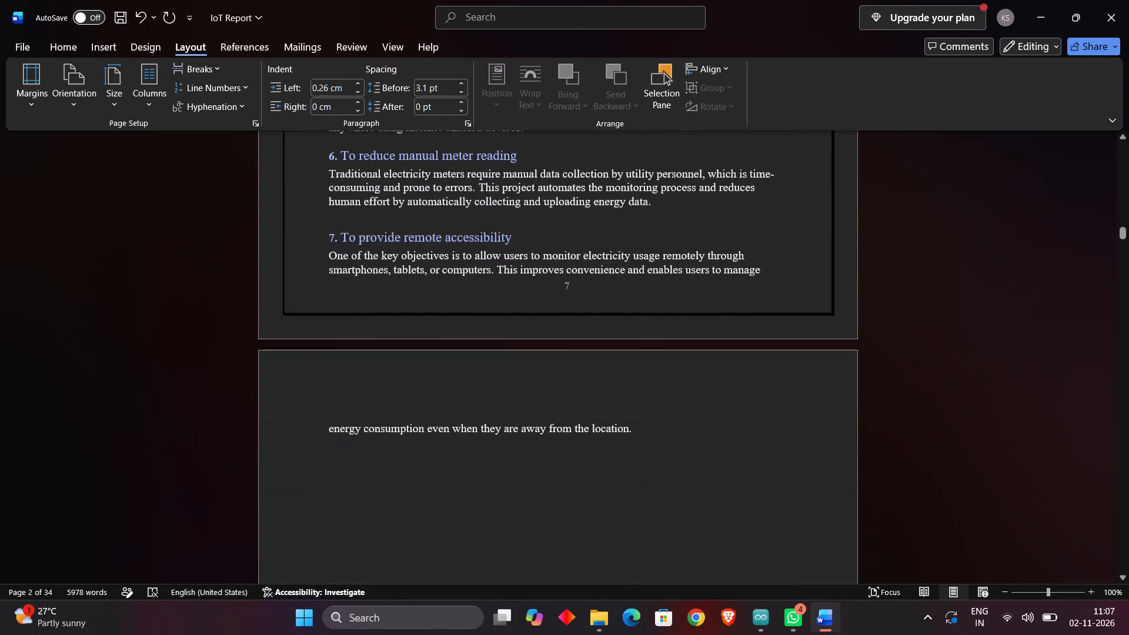
pyautogui.scroll(3, 515, 482)
pyautogui.scroll(-5, 515, 482)
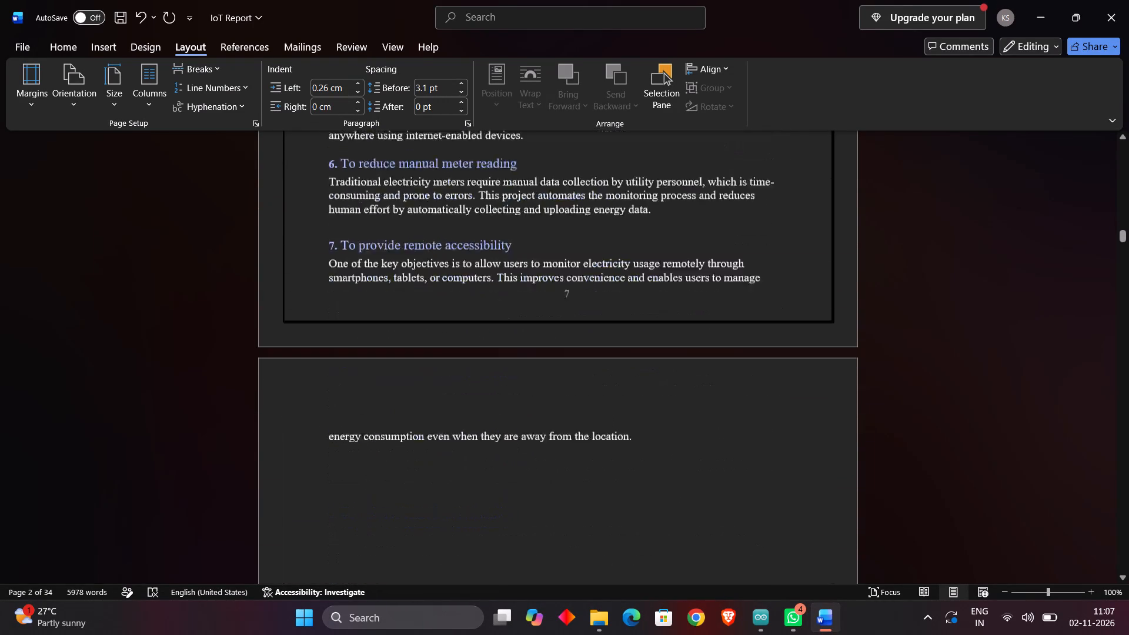
pyautogui.scroll(-2, 515, 482)
pyautogui.scroll(1, 515, 482)
pyautogui.scroll(-1, 515, 482)
pyautogui.scroll(1, 515, 482)
pyautogui.scroll(-1, 515, 482)
pyautogui.scroll(1, 515, 482)
pyautogui.scroll(-1, 515, 482)
pyautogui.scroll(1, 515, 482)
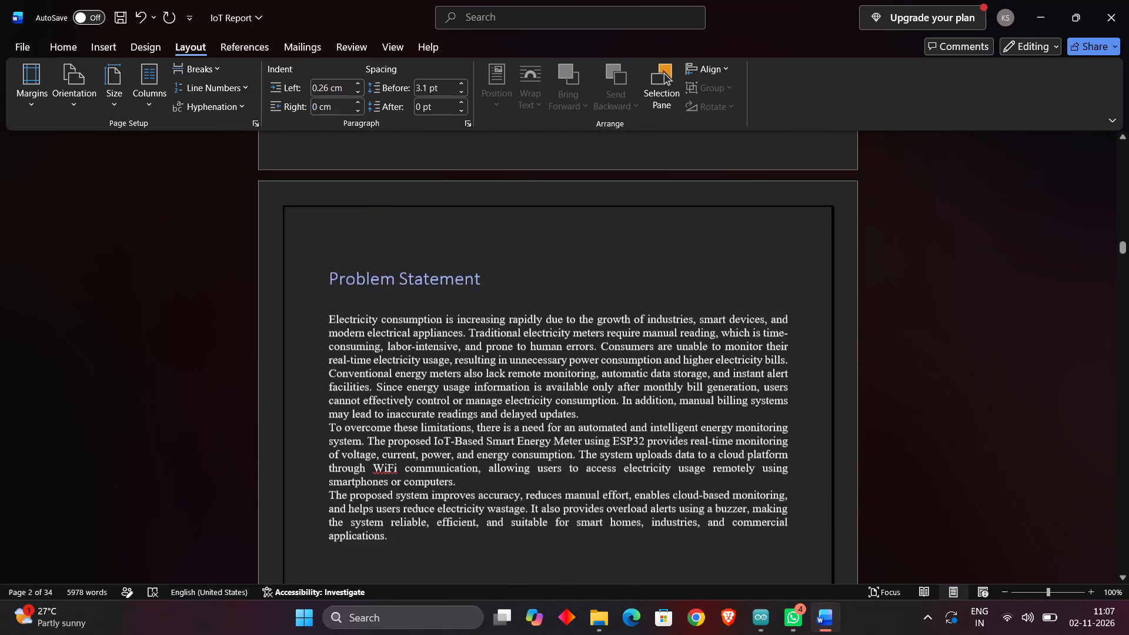
pyautogui.scroll(1, 515, 482)
pyautogui.scroll(-1, 515, 482)
pyautogui.scroll(1, 515, 482)
pyautogui.scroll(-1, 515, 482)
pyautogui.scroll(5, 515, 482)
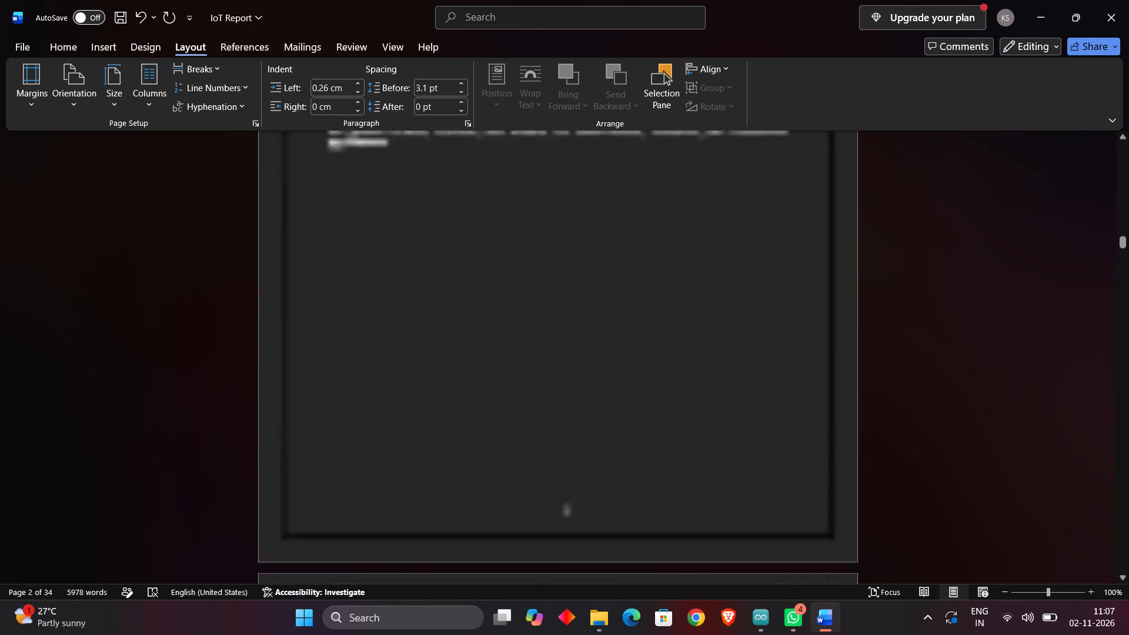
pyautogui.scroll(4, 515, 482)
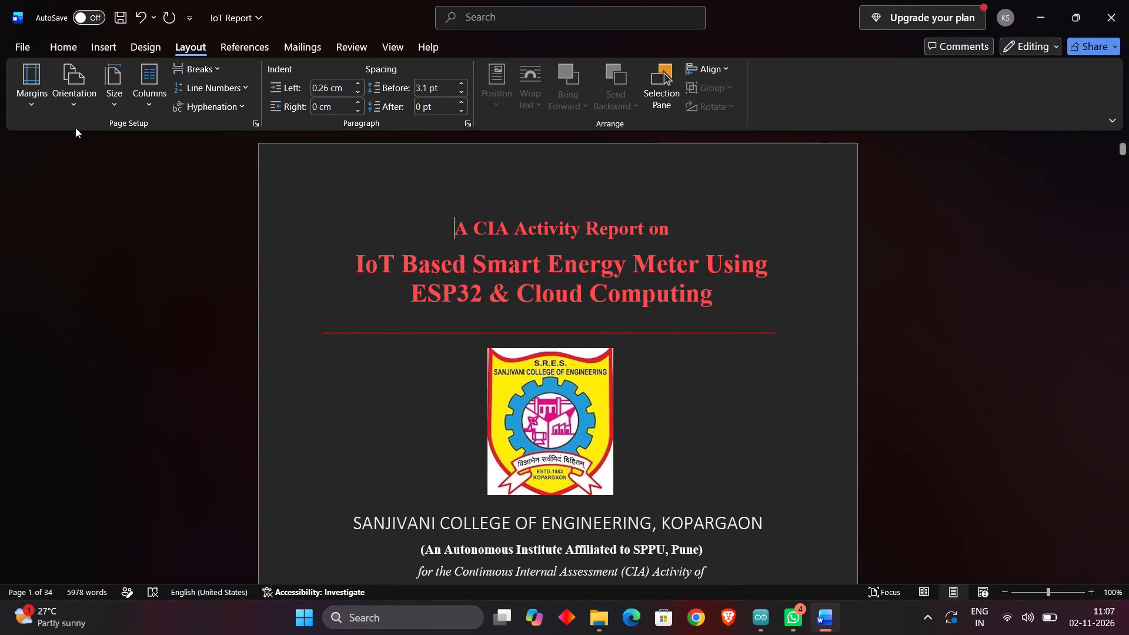
# Apply the Normal page margins preset, 2.54 cm on all sides, from the title page.
pyautogui.click(31, 86)
pyautogui.click(45, 149)
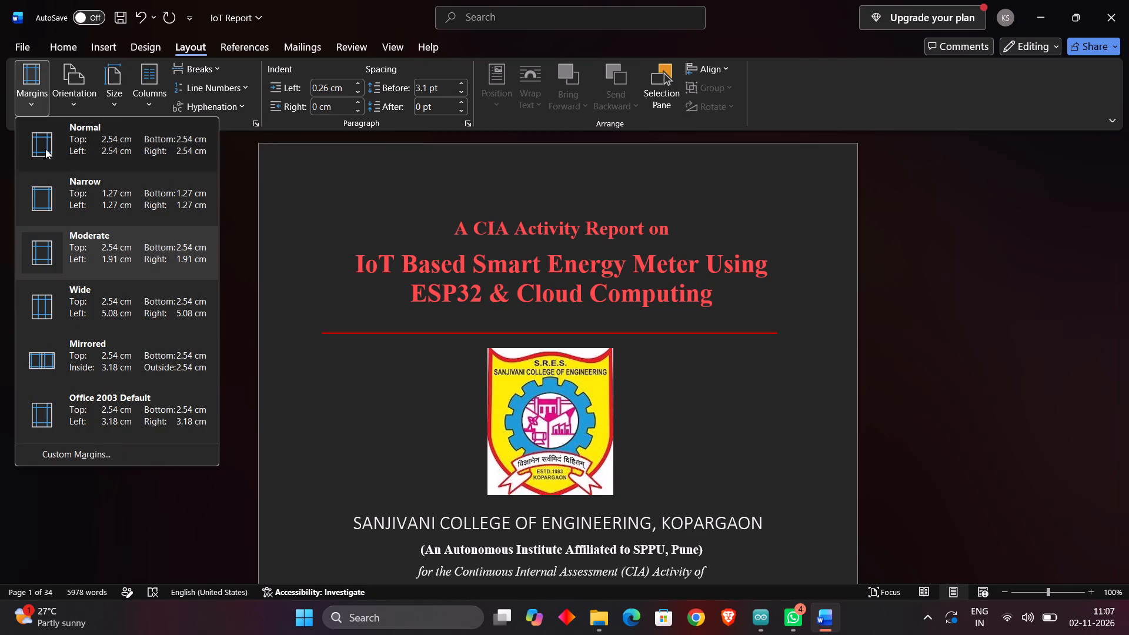
# Delete the overflow line "energy consumption even when they are away from the location." at the top of page 8.
pyautogui.scroll(-9, 291, 425)
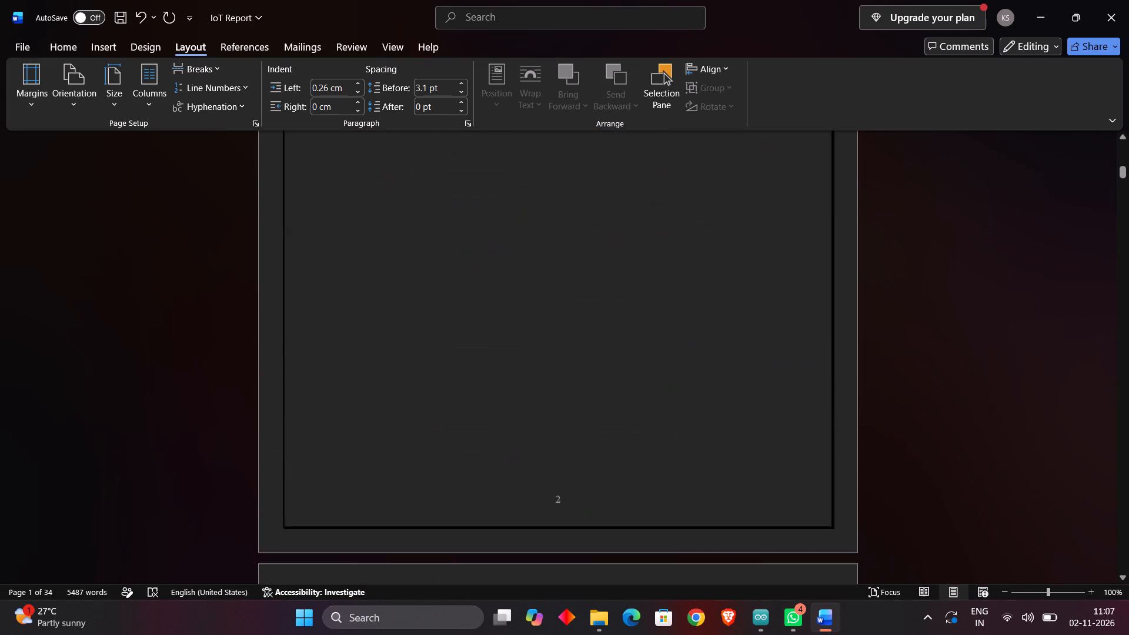
pyautogui.scroll(-5, 291, 425)
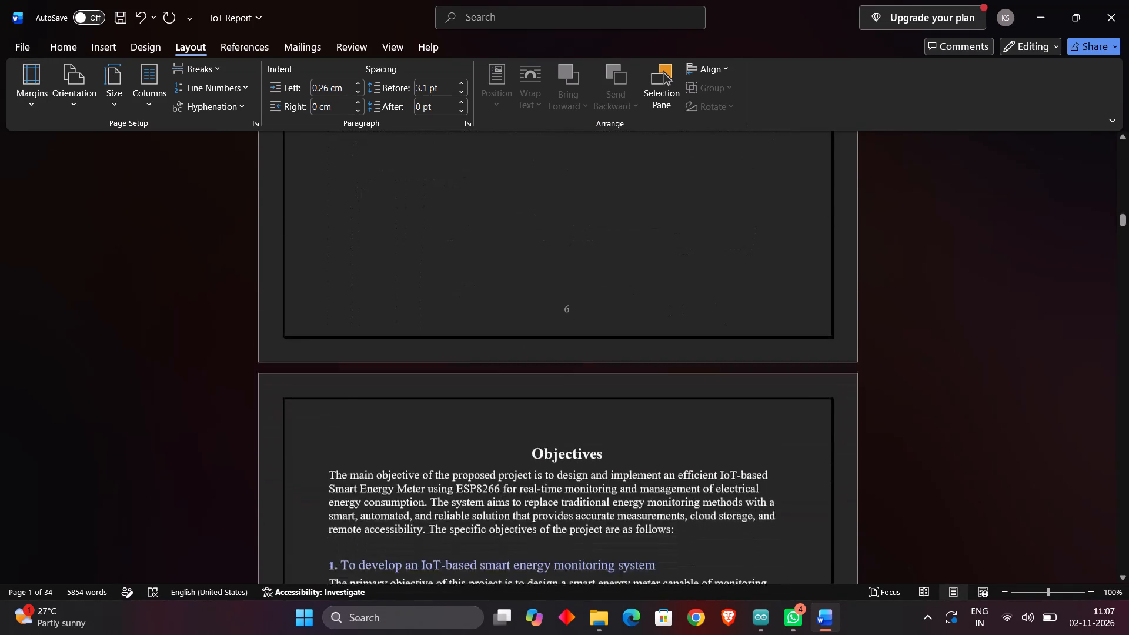
pyautogui.scroll(-1, 291, 425)
pyautogui.click(291, 425)
pyautogui.scroll(1, 291, 425)
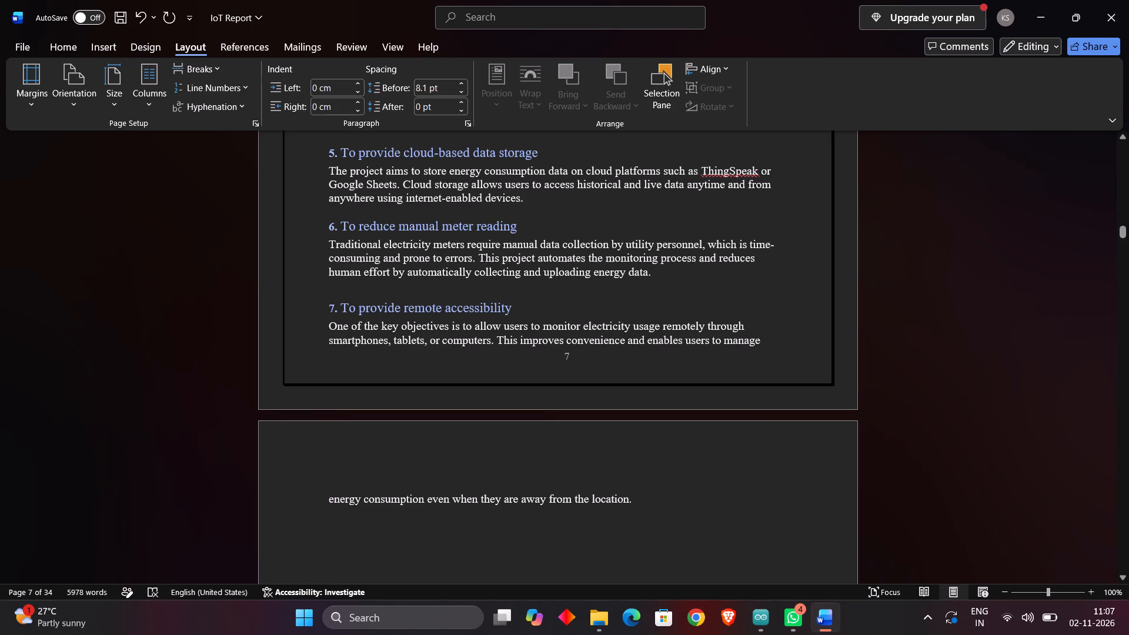
pyautogui.click(633, 500)
pyautogui.press('BackSpace')
pyautogui.press('BackSpace')
pyautogui.press('BackSpace')
pyautogui.press('BackSpace')
pyautogui.press('BackSpace')
pyautogui.press('BackSpace')
pyautogui.press('BackSpace')
pyautogui.press('BackSpace')
pyautogui.press('BackSpace')
pyautogui.press('BackSpace')
pyautogui.press('BackSpace')
pyautogui.press('BackSpace')
pyautogui.press('BackSpace')
pyautogui.press('BackSpace')
pyautogui.press('BackSpace')
pyautogui.press('BackSpace')
pyautogui.press('BackSpace')
pyautogui.press('BackSpace')
pyautogui.press('BackSpace')
pyautogui.press('BackSpace')
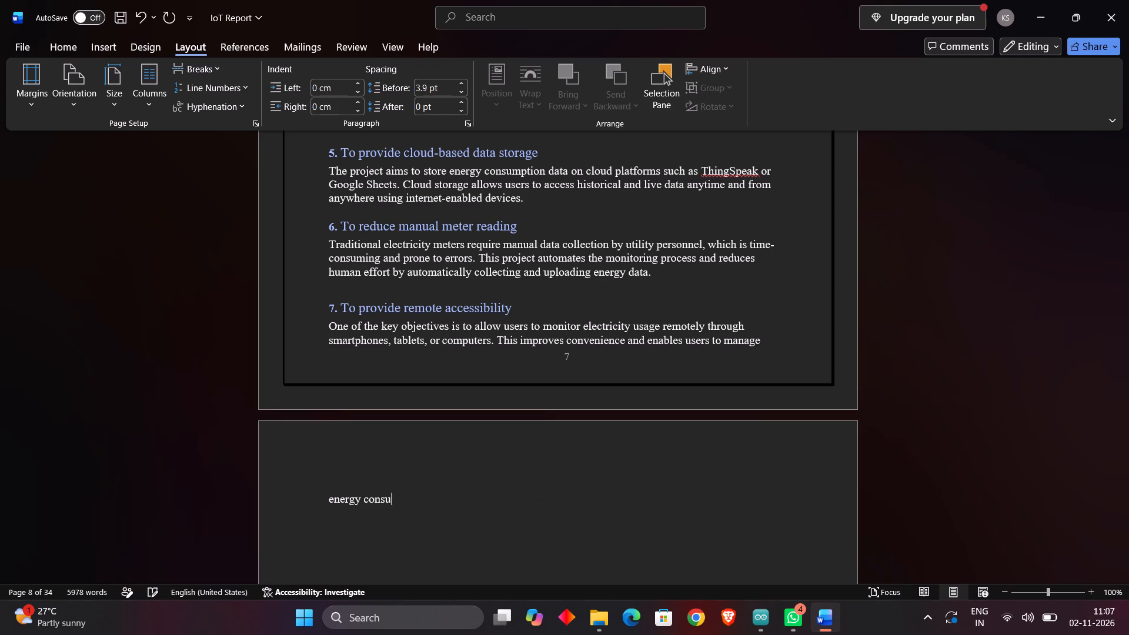
pyautogui.press('BackSpace')
pyautogui.press('BackSpace')
pyautogui.press('BackSpace')
pyautogui.press('BackSpace')
pyautogui.press('BackSpace')
pyautogui.press('BackSpace')
pyautogui.press('BackSpace')
pyautogui.press('BackSpace')
pyautogui.press('BackSpace')
pyautogui.press('BackSpace')
pyautogui.press('BackSpace')
pyautogui.press('BackSpace')
pyautogui.press('BackSpace')
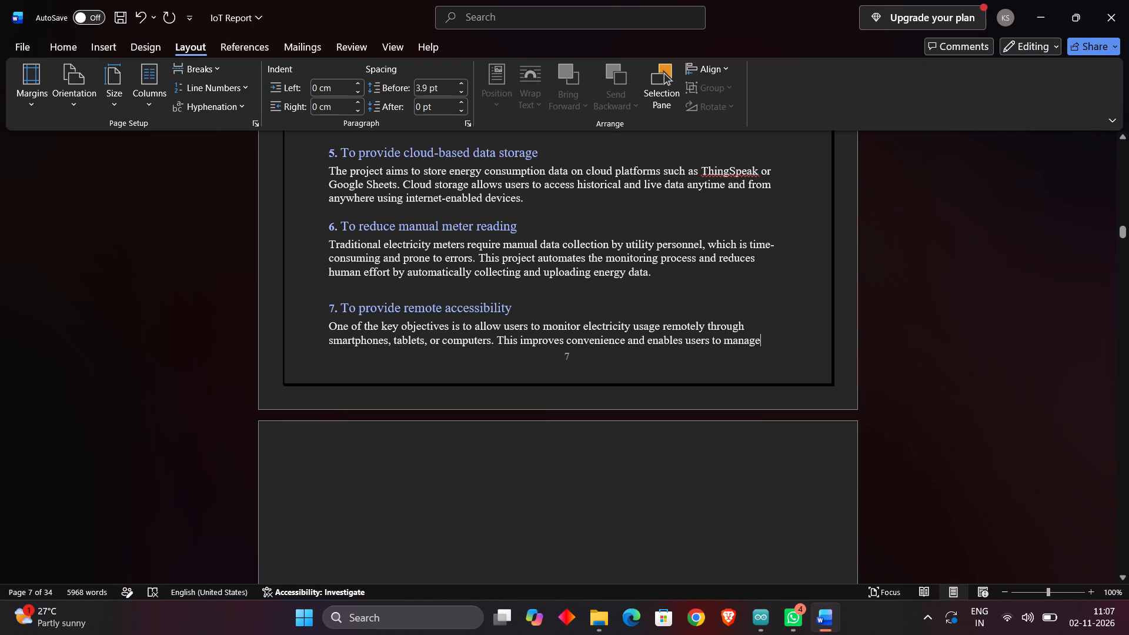
# Delete the trailing fragment "This improves convenience and enables users to manage" from objective 7, To provide remote accessibility, on page 7.
pyautogui.click(780, 342)
pyautogui.press('BackSpace')
pyautogui.press('BackSpace')
pyautogui.press('BackSpace')
pyautogui.press('BackSpace')
pyautogui.press('BackSpace')
pyautogui.press('BackSpace')
pyautogui.press('BackSpace')
pyautogui.press('BackSpace')
pyautogui.press('BackSpace')
pyautogui.press('BackSpace')
pyautogui.press('BackSpace')
pyautogui.press('BackSpace')
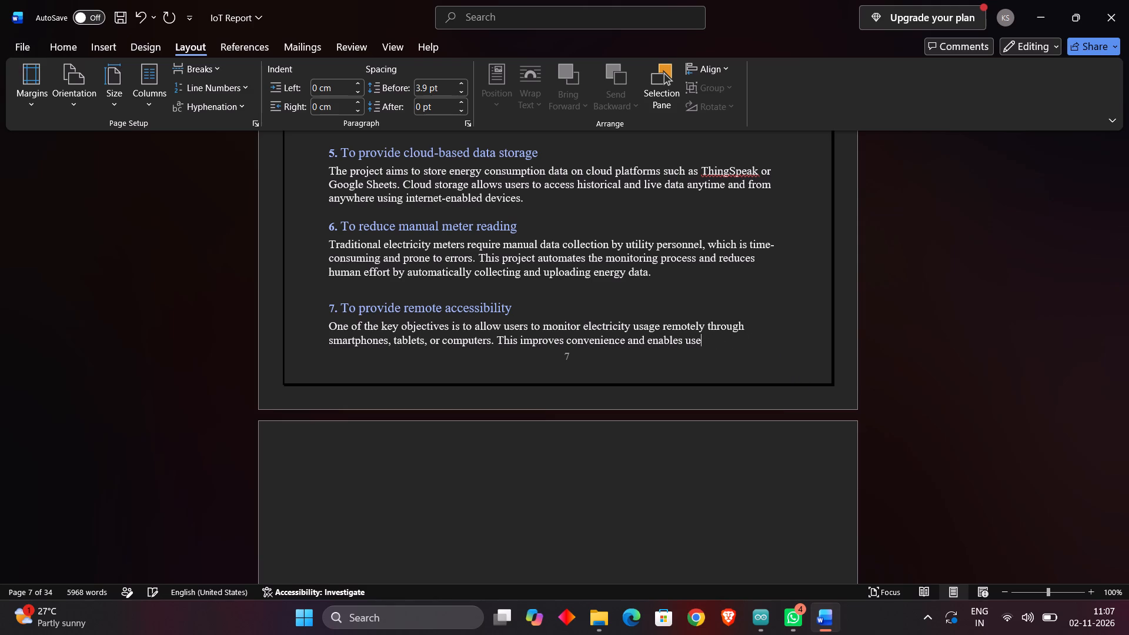
pyautogui.press('BackSpace')
pyautogui.press('BackSpace')
pyautogui.press('BackSpace')
pyautogui.press('BackSpace')
pyautogui.press('BackSpace')
pyautogui.press('BackSpace')
pyautogui.press('BackSpace')
pyautogui.press('BackSpace')
pyautogui.press('BackSpace')
pyautogui.press('BackSpace')
pyautogui.press('BackSpace')
pyautogui.press('BackSpace')
pyautogui.press('BackSpace')
pyautogui.press('BackSpace')
pyautogui.press('BackSpace')
pyautogui.press('BackSpace')
pyautogui.press('BackSpace')
pyautogui.press('BackSpace')
pyautogui.press('BackSpace')
pyautogui.press('BackSpace')
pyautogui.press('BackSpace')
pyautogui.press('BackSpace')
pyautogui.press('BackSpace')
pyautogui.press('BackSpace')
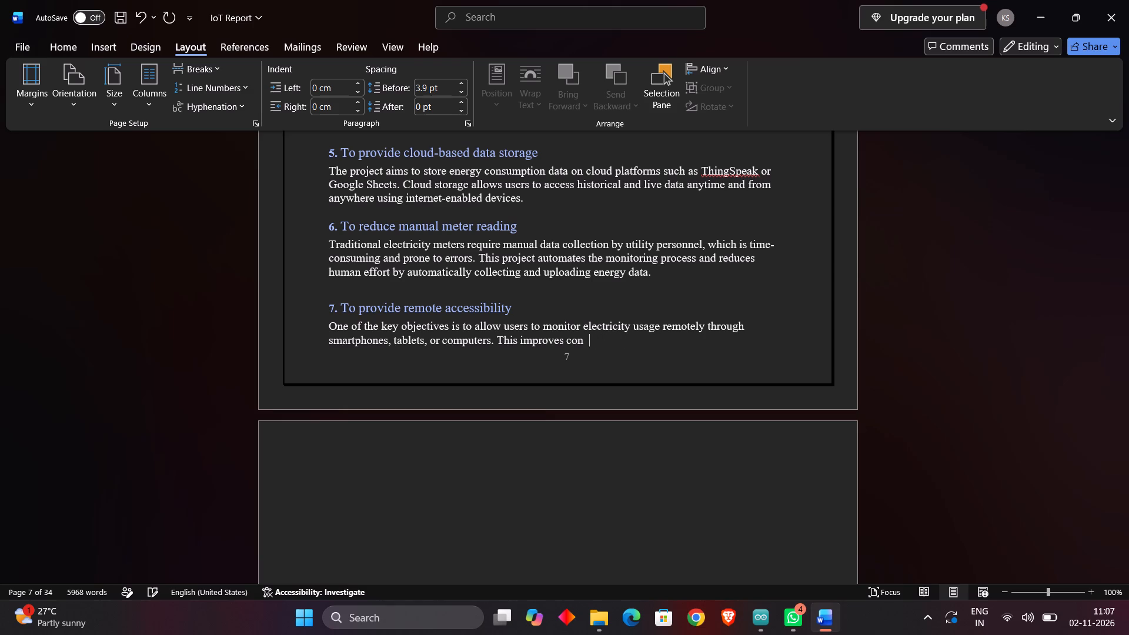
pyautogui.press('BackSpace')
pyautogui.press('BackSpace')
pyautogui.press('BackSpace')
pyautogui.press('BackSpace')
pyautogui.press('BackSpace')
pyautogui.press('BackSpace')
pyautogui.press('BackSpace')
pyautogui.press('BackSpace')
pyautogui.press('BackSpace')
pyautogui.press('BackSpace')
pyautogui.press('BackSpace')
pyautogui.press('BackSpace')
pyautogui.press('BackSpace')
pyautogui.press('BackSpace')
pyautogui.press('BackSpace')
pyautogui.press('BackSpace')
pyautogui.press('BackSpace')
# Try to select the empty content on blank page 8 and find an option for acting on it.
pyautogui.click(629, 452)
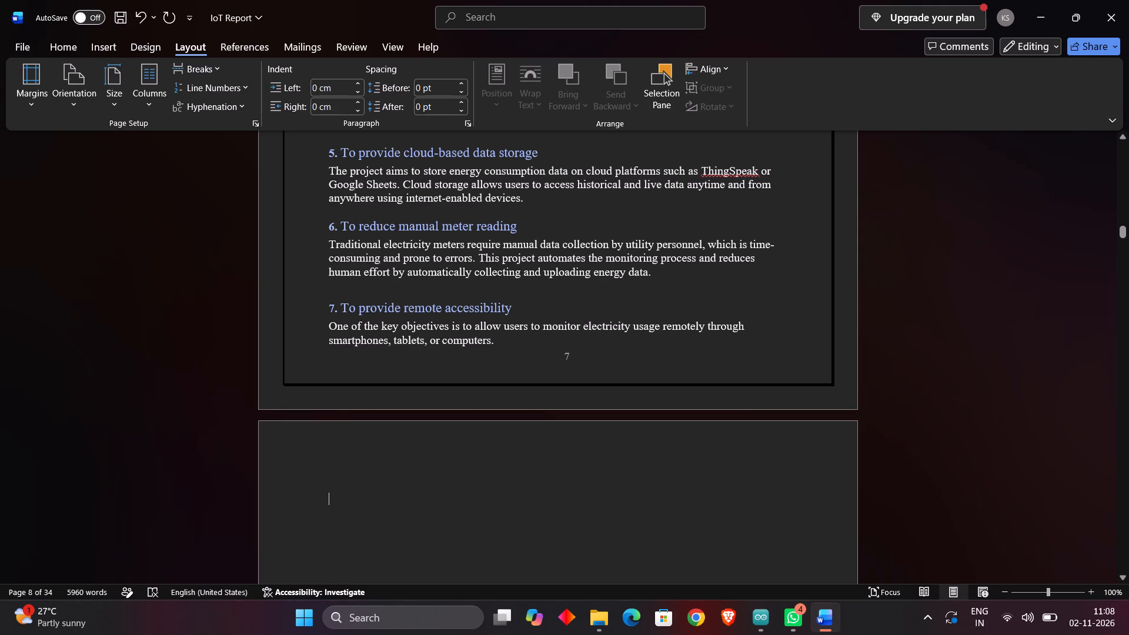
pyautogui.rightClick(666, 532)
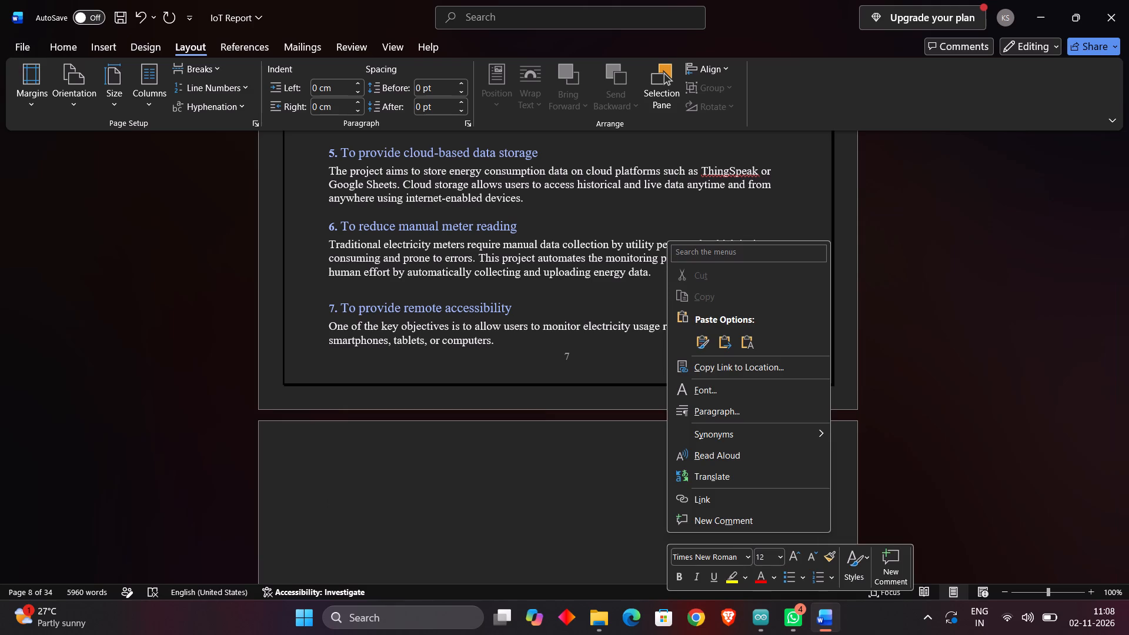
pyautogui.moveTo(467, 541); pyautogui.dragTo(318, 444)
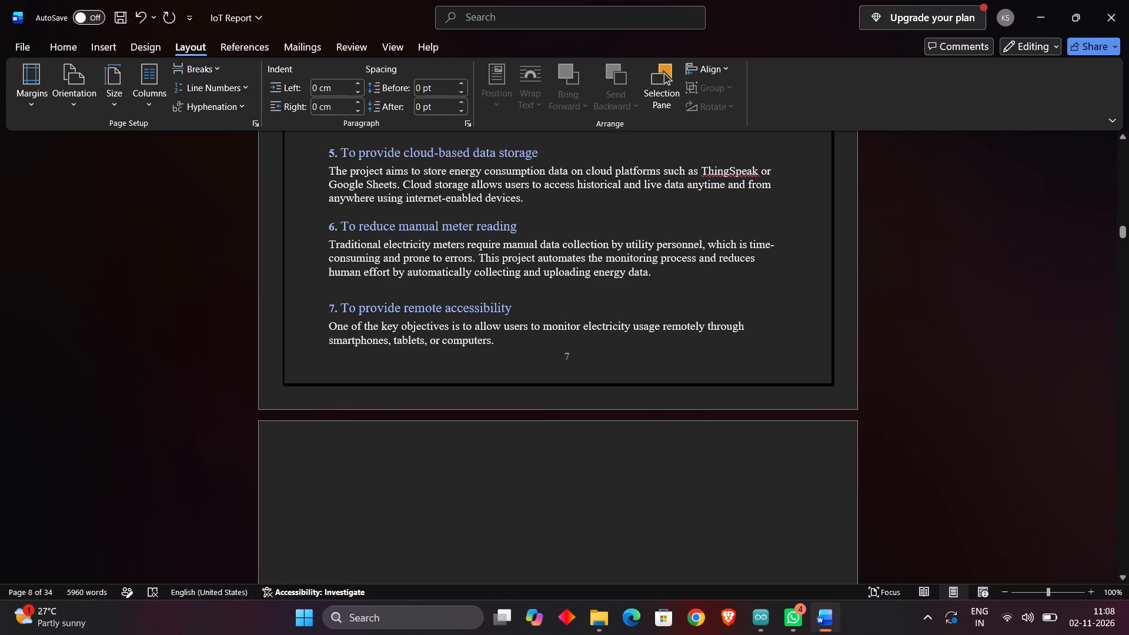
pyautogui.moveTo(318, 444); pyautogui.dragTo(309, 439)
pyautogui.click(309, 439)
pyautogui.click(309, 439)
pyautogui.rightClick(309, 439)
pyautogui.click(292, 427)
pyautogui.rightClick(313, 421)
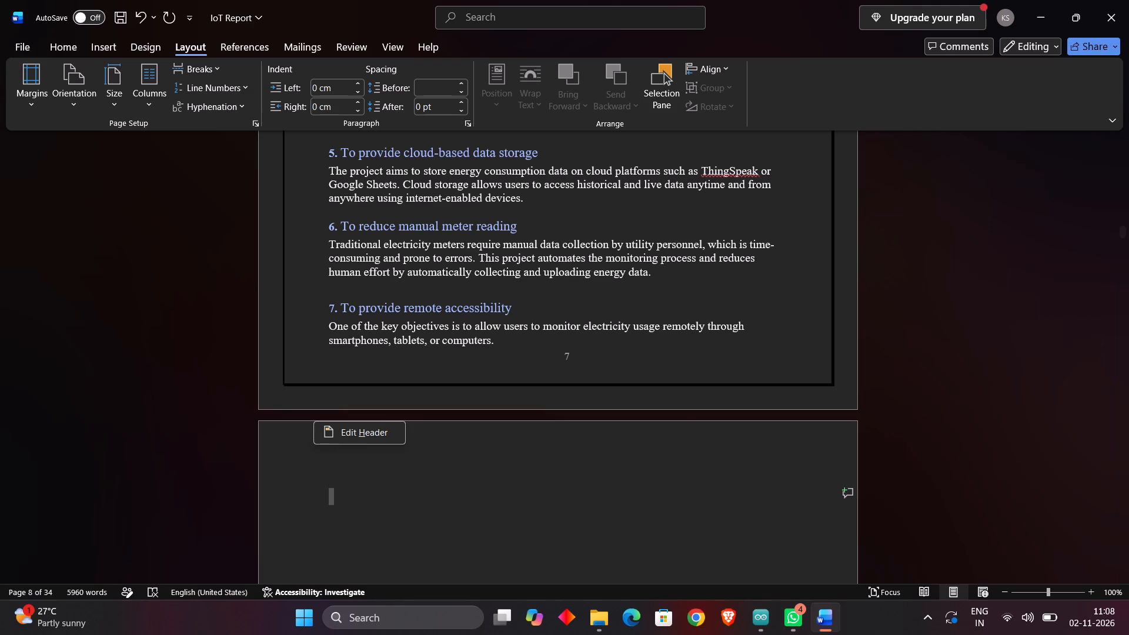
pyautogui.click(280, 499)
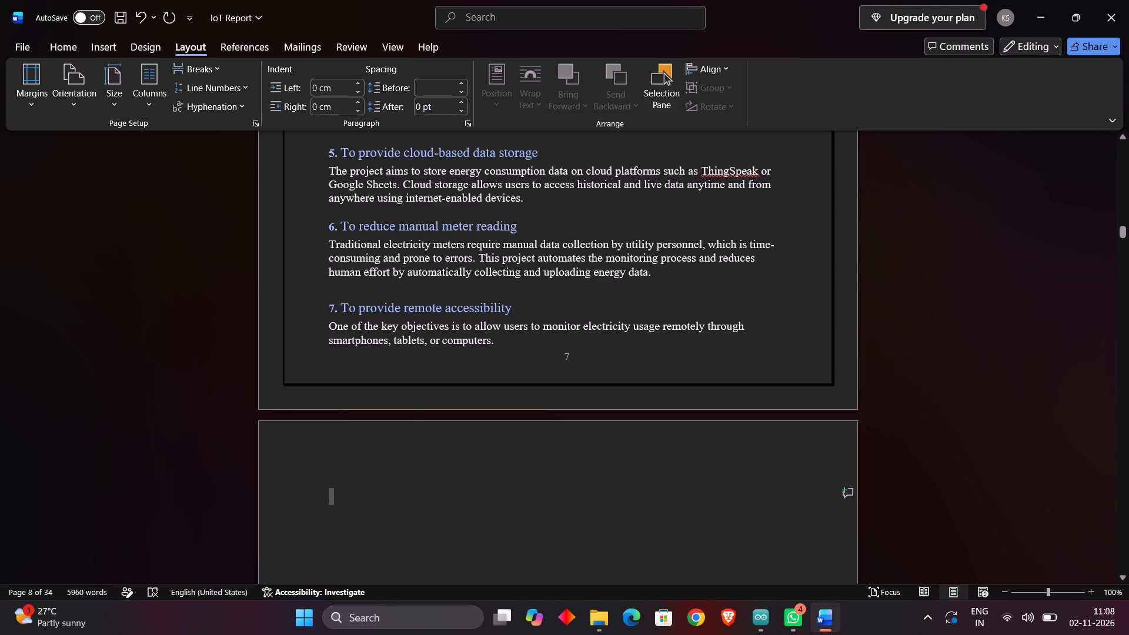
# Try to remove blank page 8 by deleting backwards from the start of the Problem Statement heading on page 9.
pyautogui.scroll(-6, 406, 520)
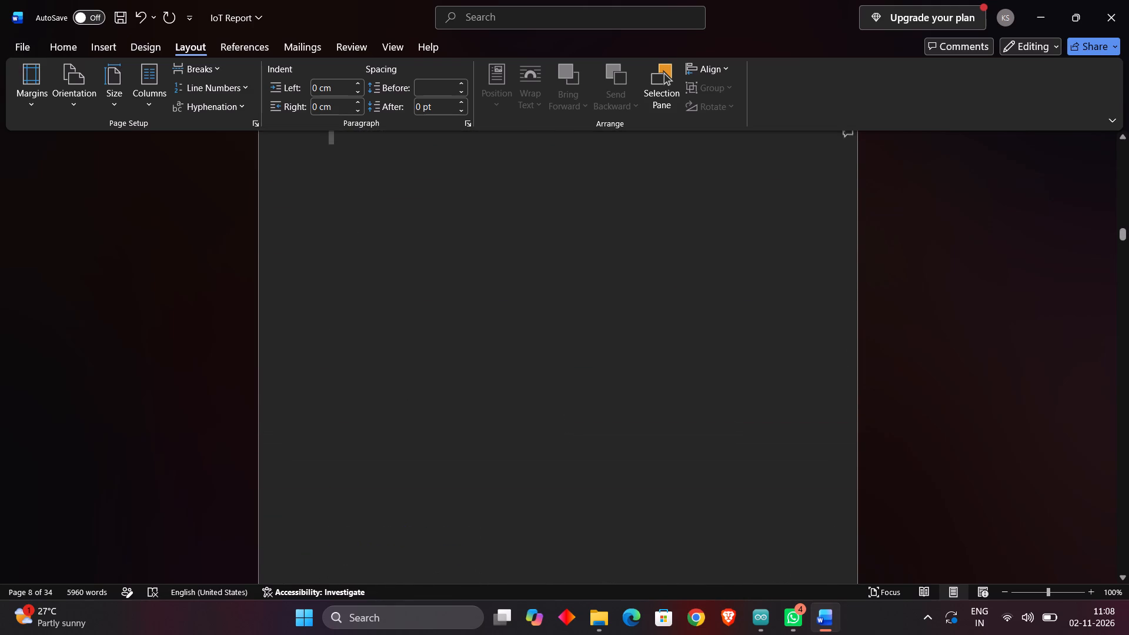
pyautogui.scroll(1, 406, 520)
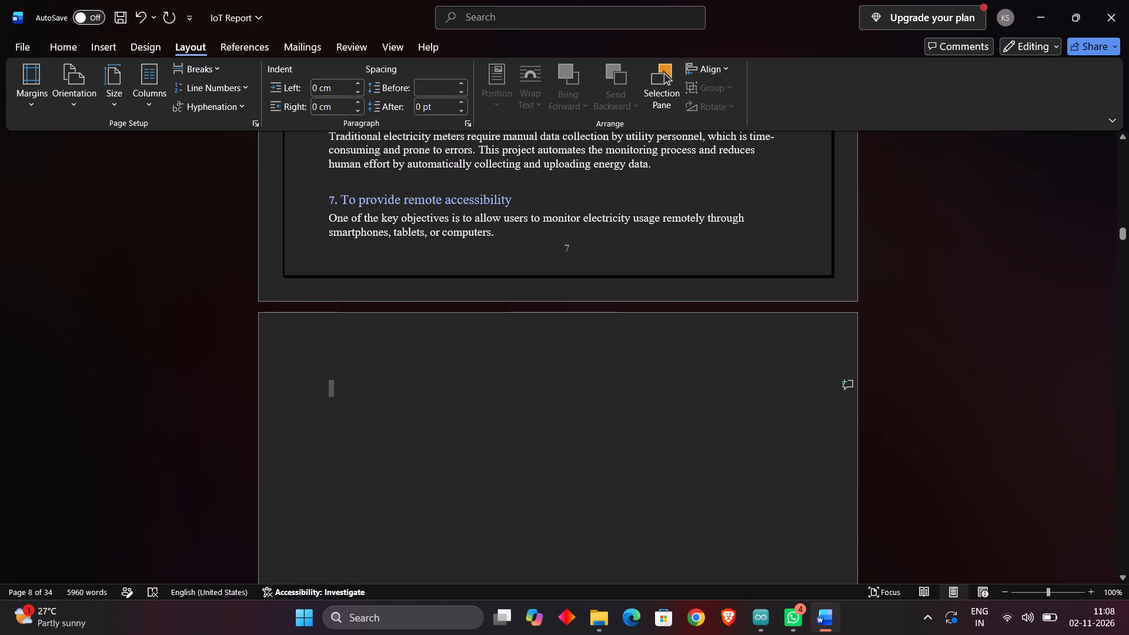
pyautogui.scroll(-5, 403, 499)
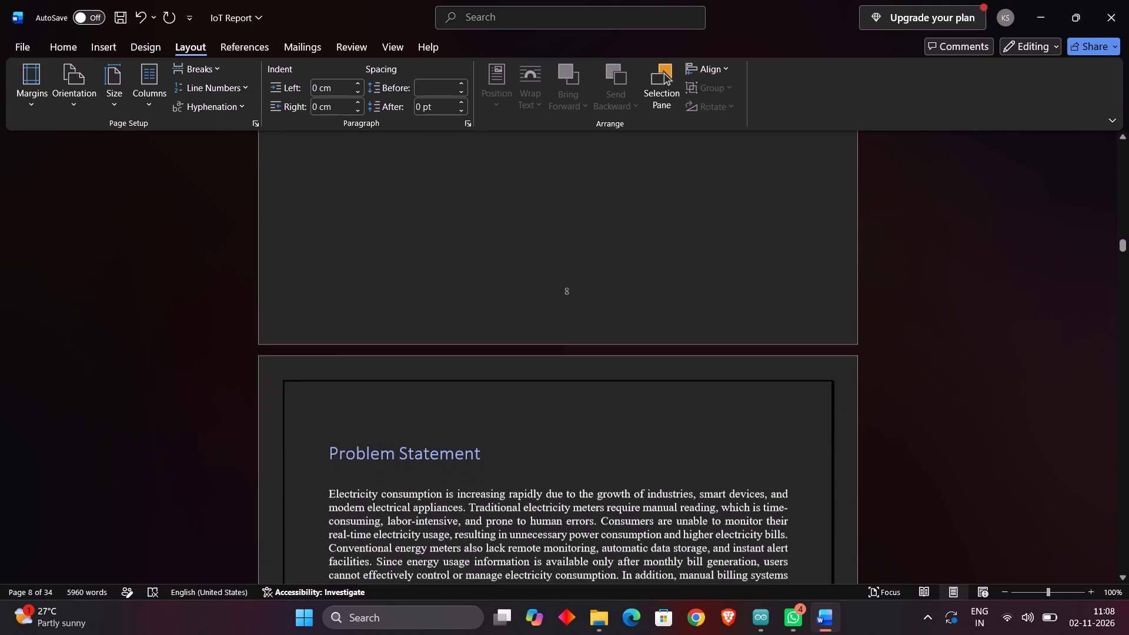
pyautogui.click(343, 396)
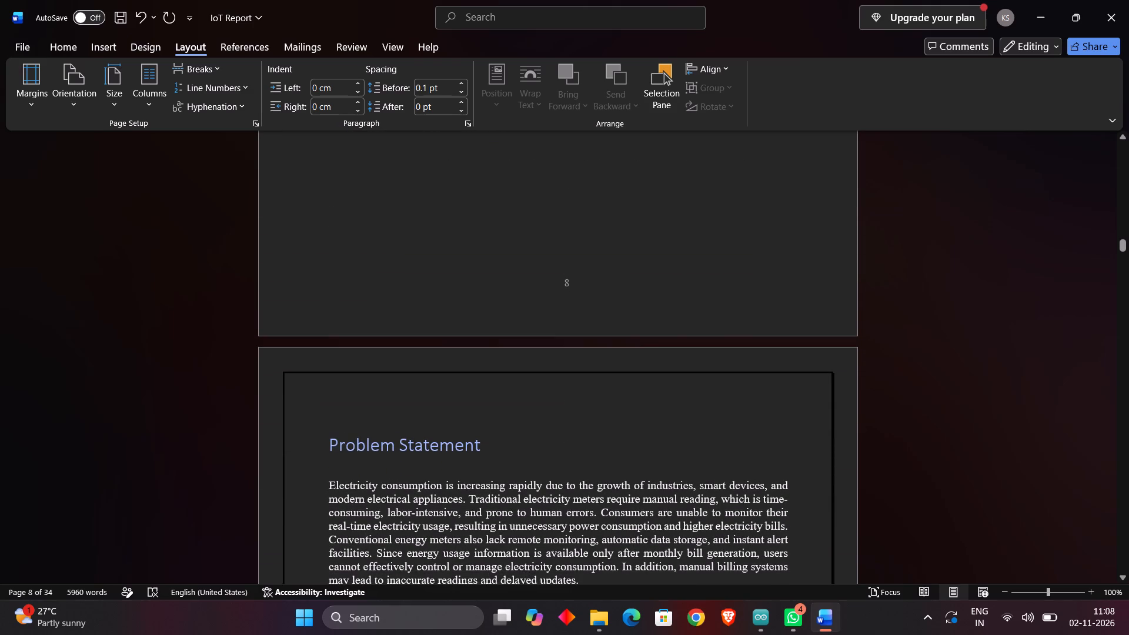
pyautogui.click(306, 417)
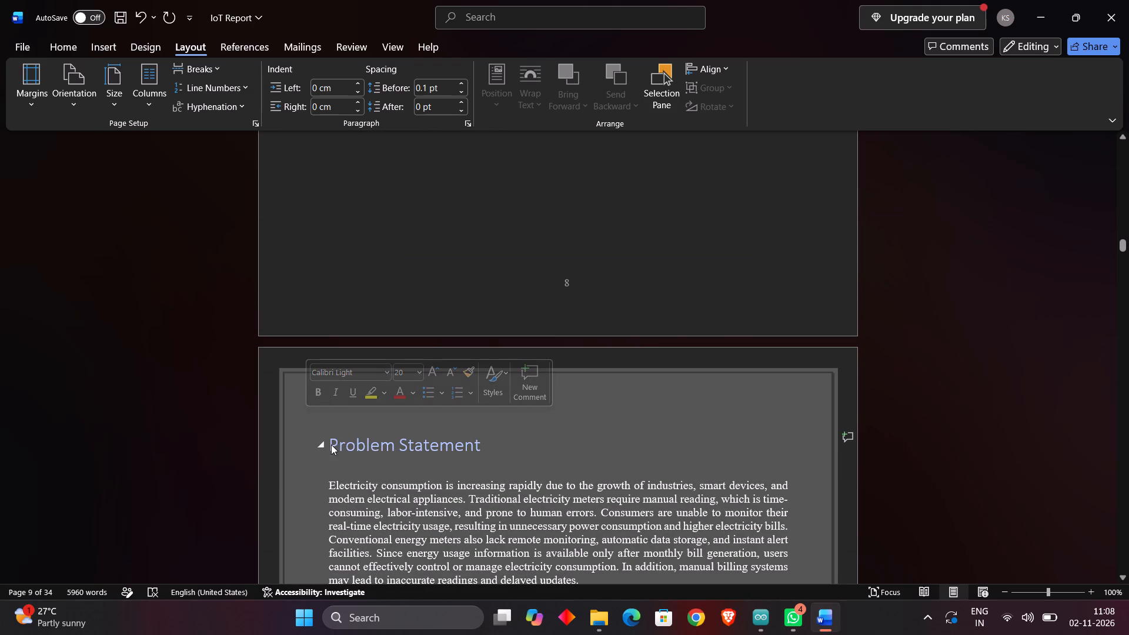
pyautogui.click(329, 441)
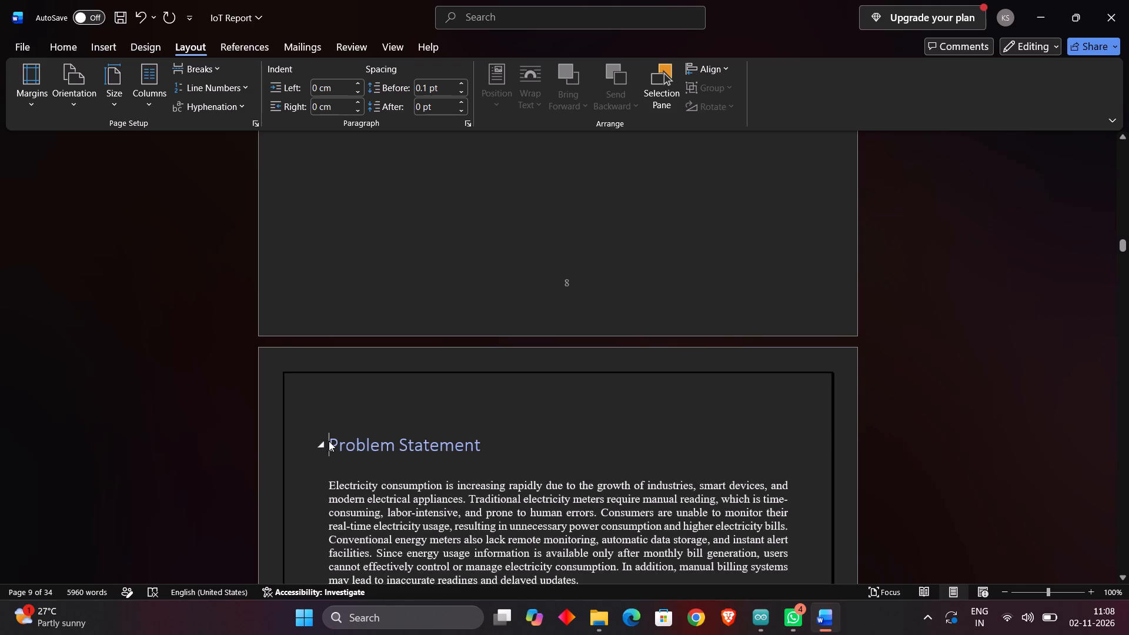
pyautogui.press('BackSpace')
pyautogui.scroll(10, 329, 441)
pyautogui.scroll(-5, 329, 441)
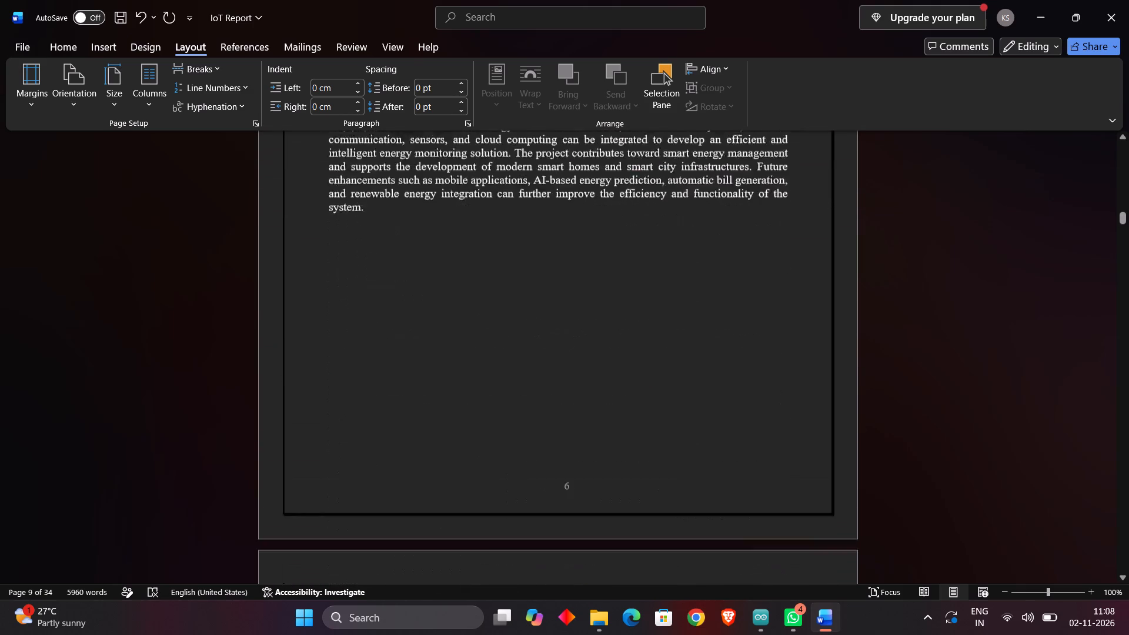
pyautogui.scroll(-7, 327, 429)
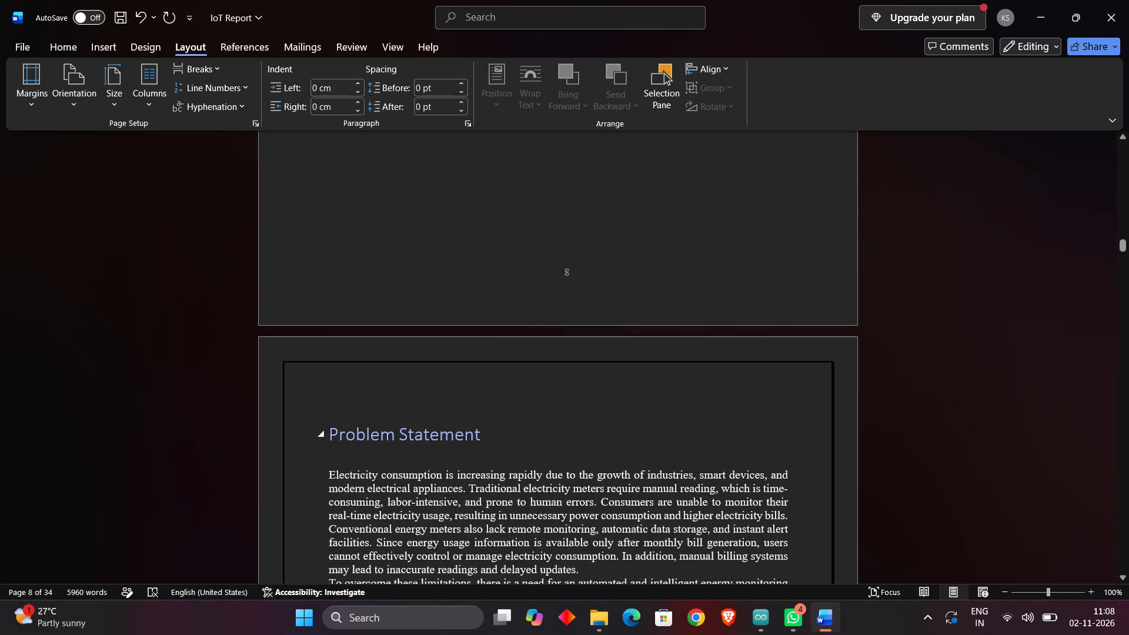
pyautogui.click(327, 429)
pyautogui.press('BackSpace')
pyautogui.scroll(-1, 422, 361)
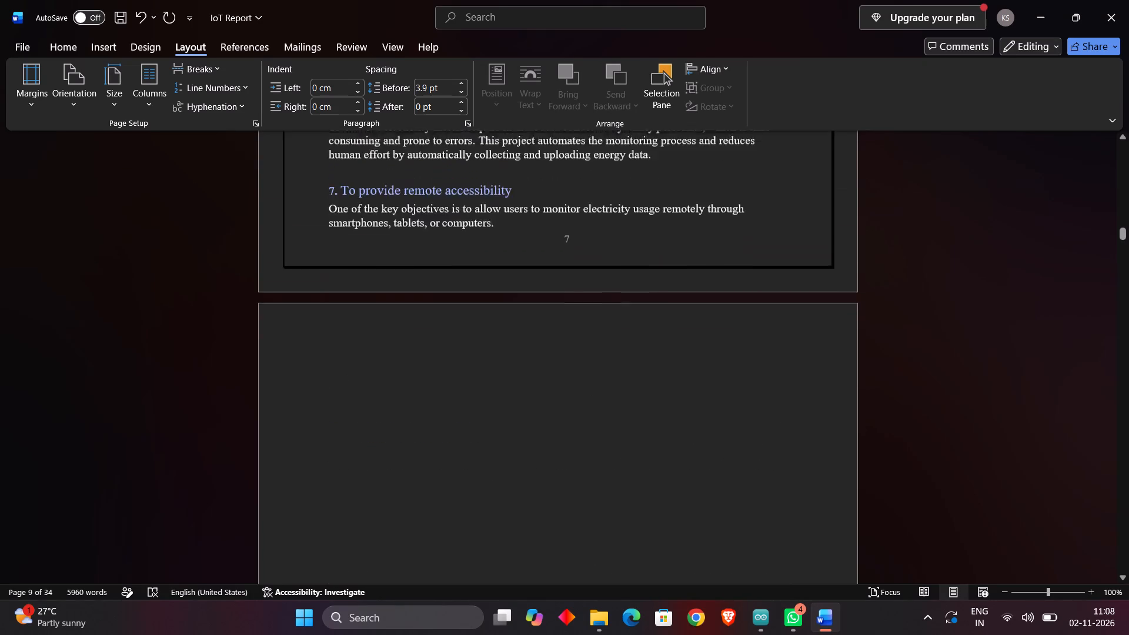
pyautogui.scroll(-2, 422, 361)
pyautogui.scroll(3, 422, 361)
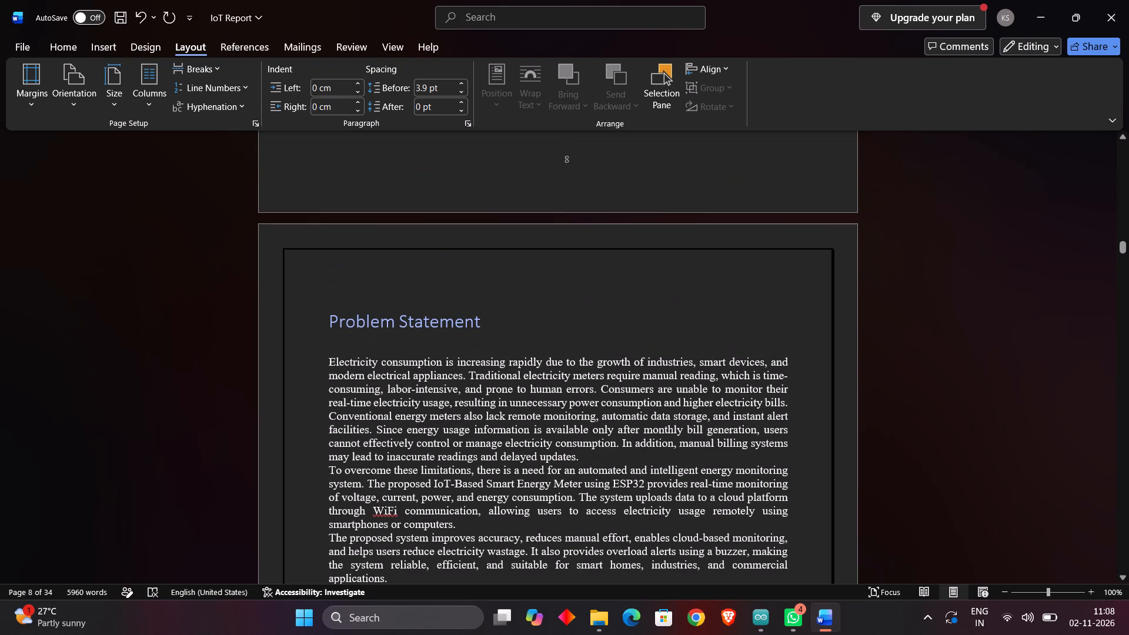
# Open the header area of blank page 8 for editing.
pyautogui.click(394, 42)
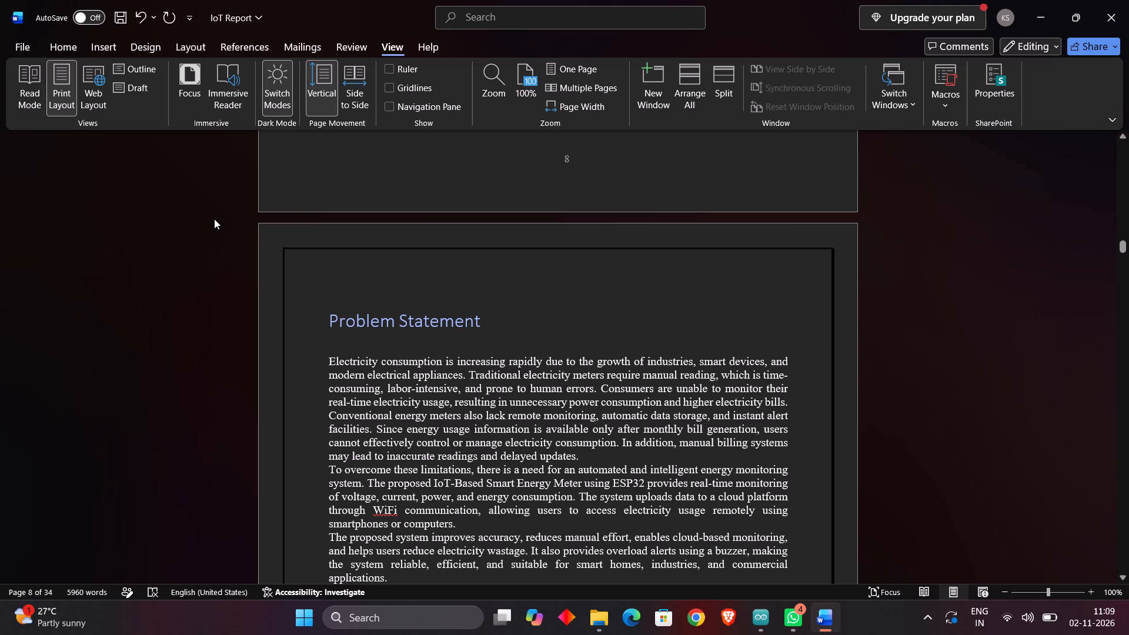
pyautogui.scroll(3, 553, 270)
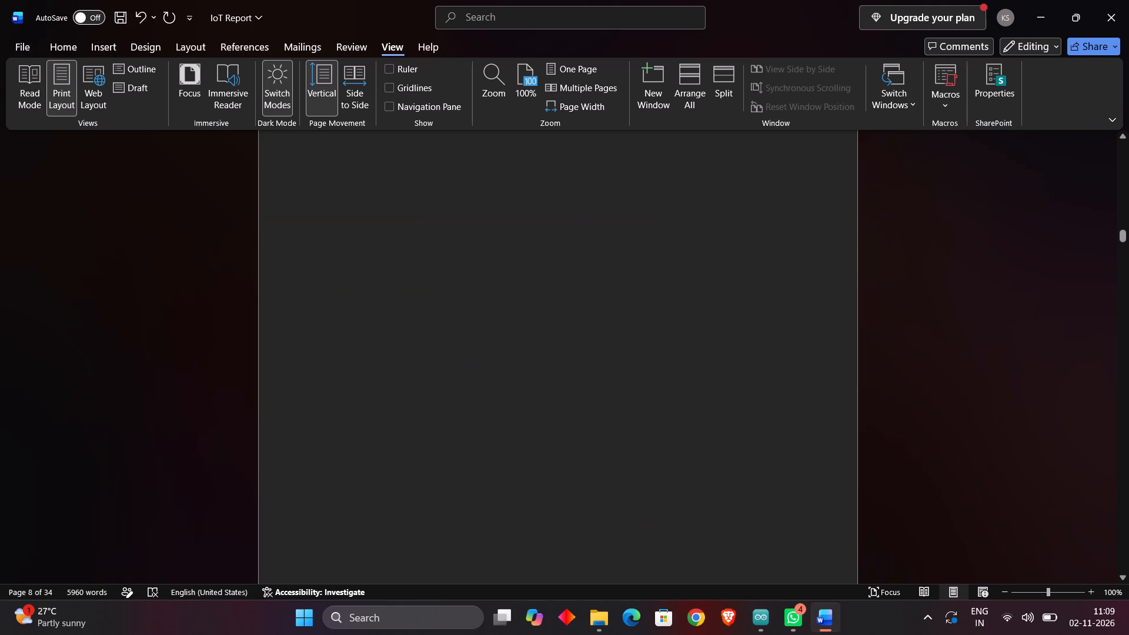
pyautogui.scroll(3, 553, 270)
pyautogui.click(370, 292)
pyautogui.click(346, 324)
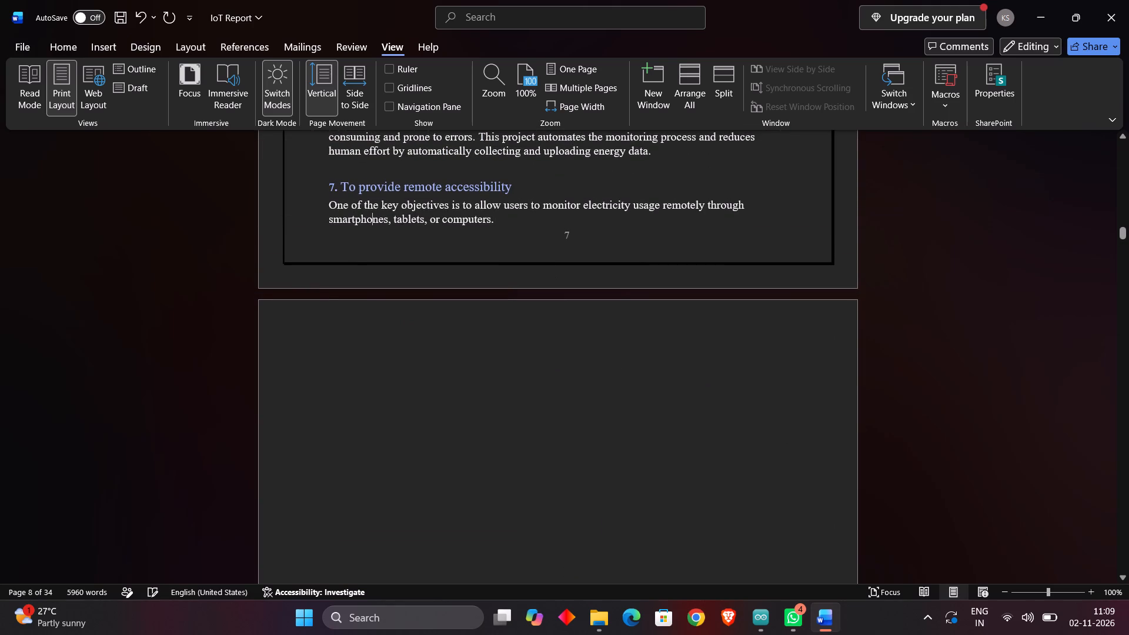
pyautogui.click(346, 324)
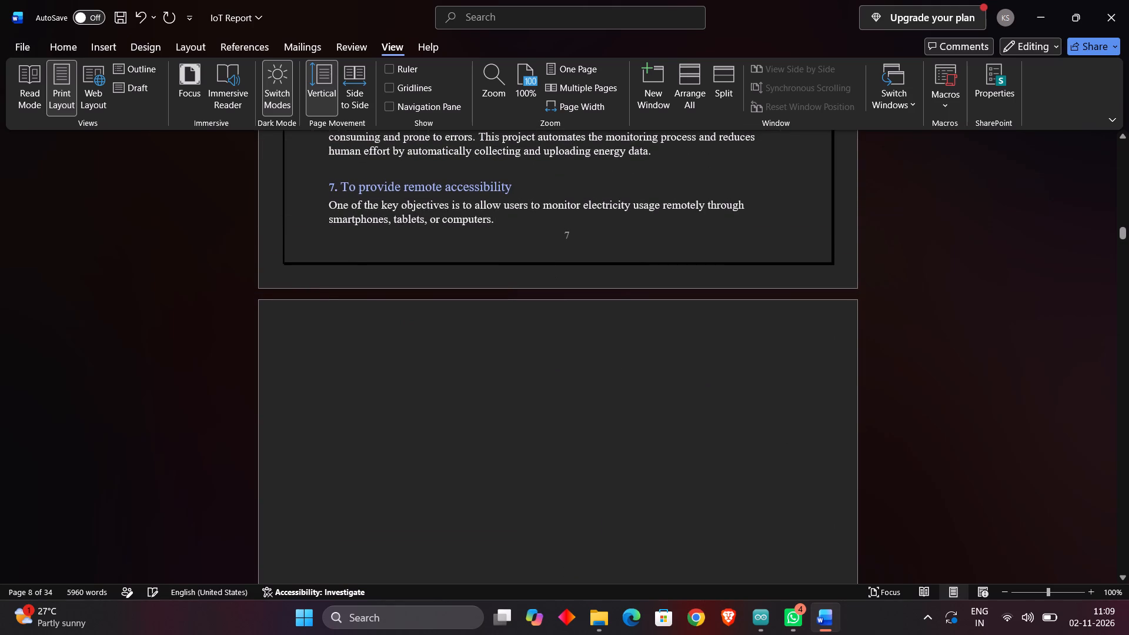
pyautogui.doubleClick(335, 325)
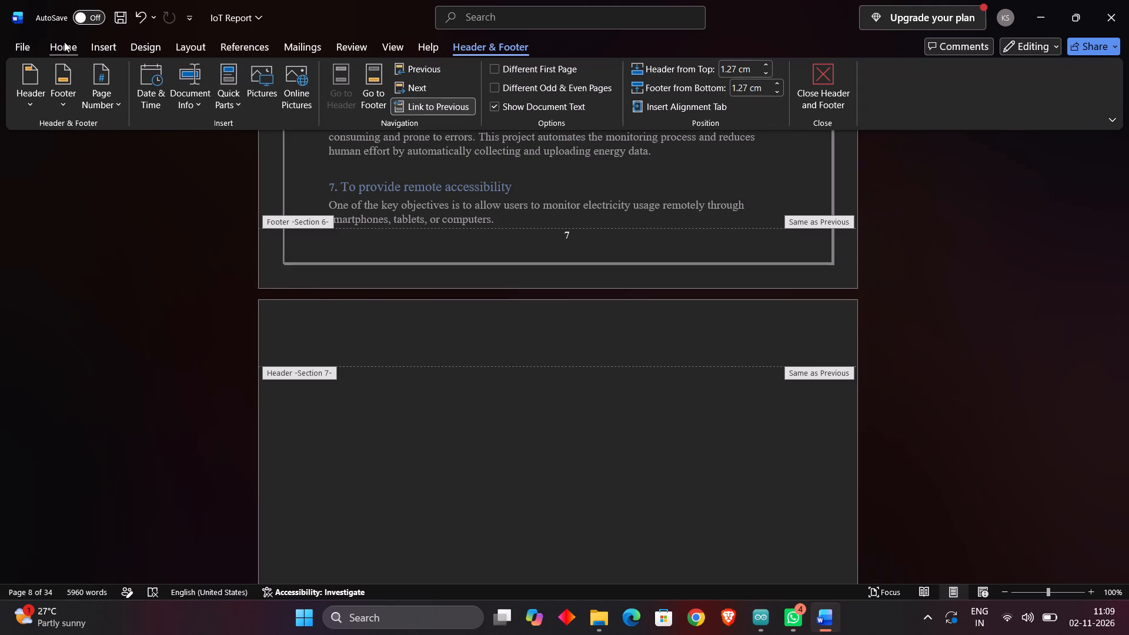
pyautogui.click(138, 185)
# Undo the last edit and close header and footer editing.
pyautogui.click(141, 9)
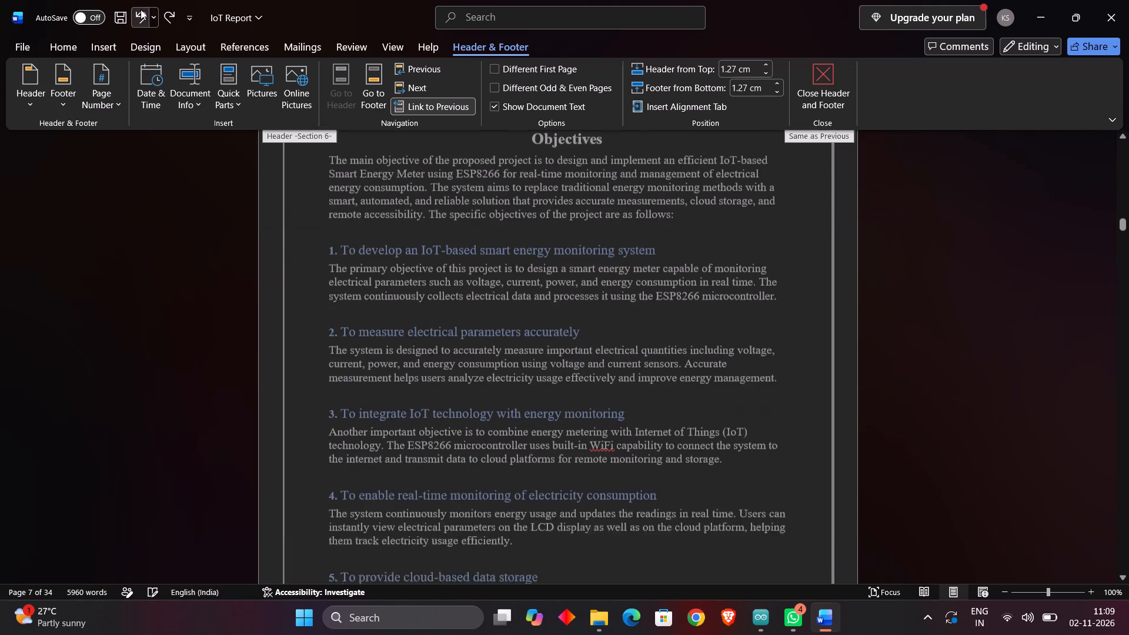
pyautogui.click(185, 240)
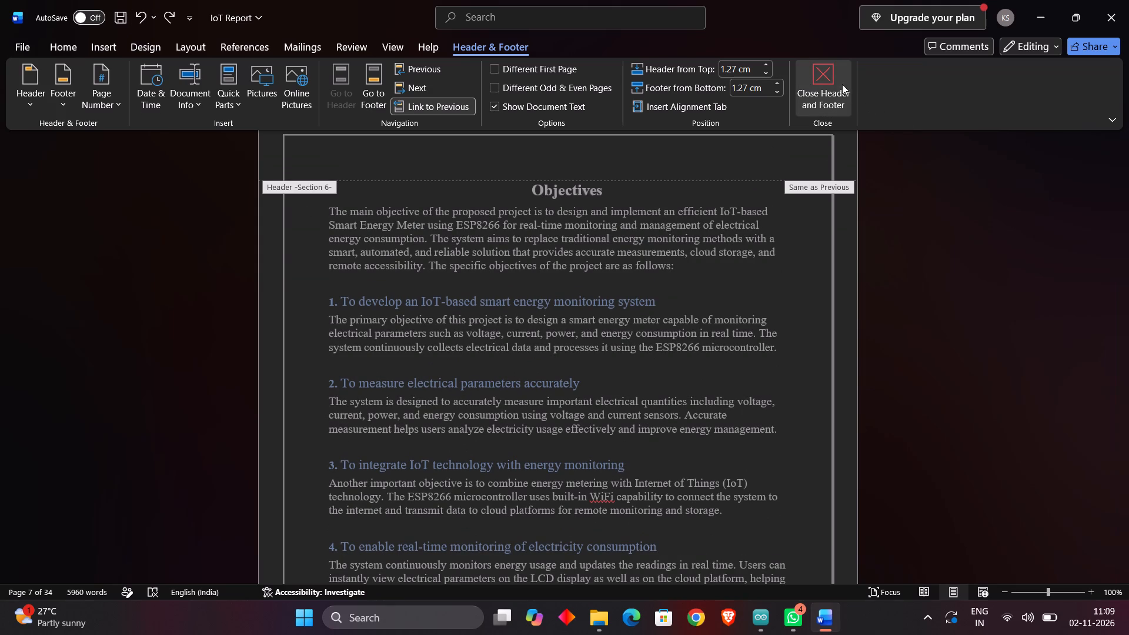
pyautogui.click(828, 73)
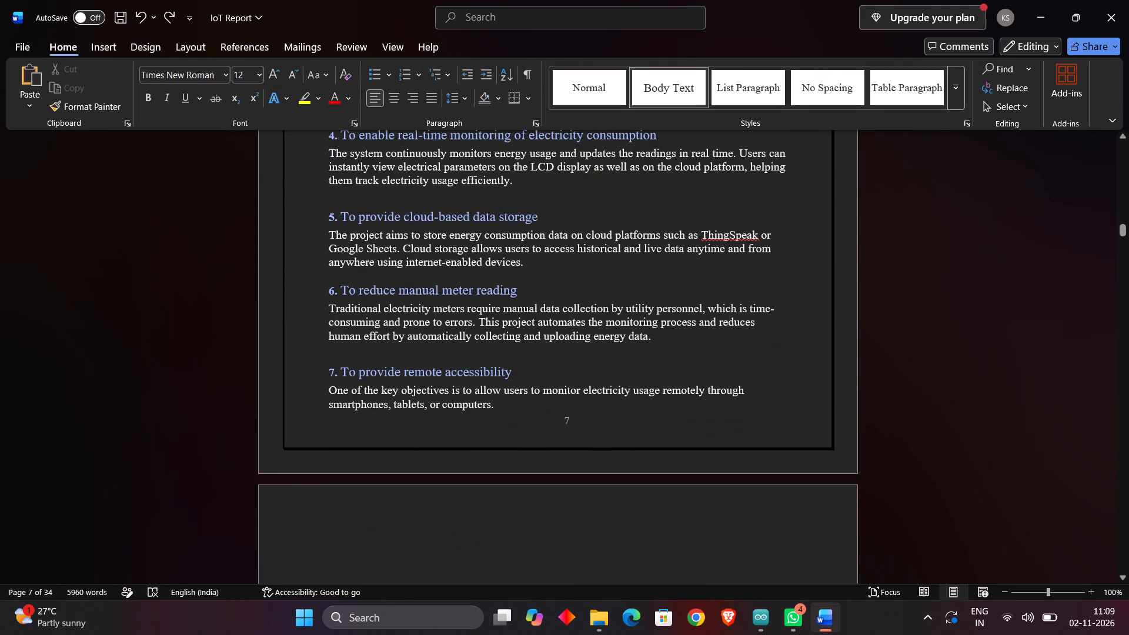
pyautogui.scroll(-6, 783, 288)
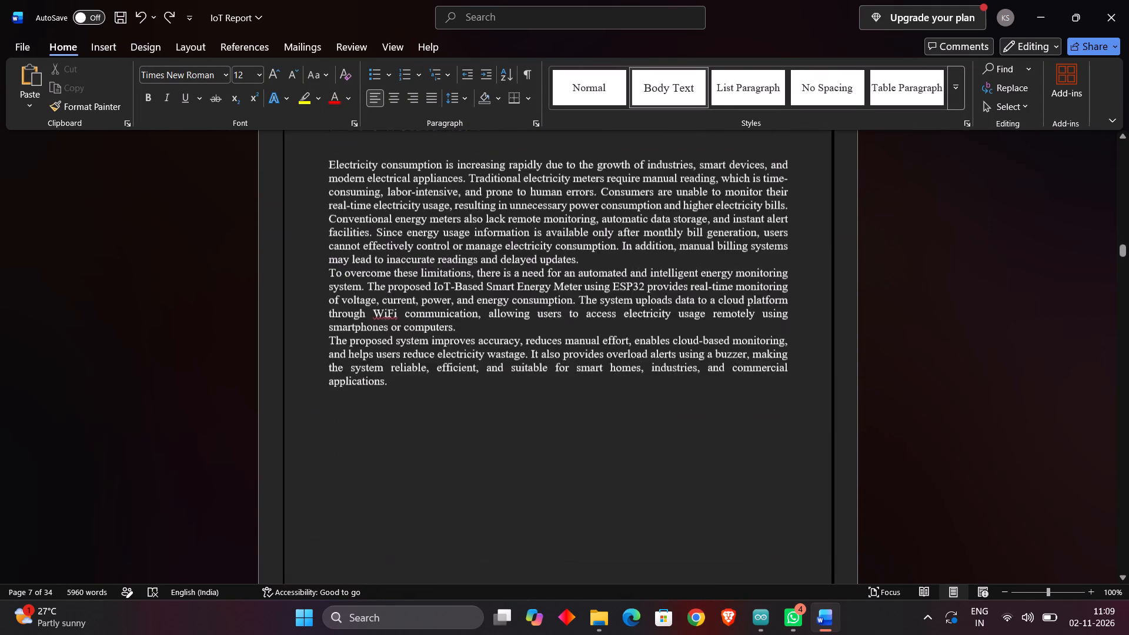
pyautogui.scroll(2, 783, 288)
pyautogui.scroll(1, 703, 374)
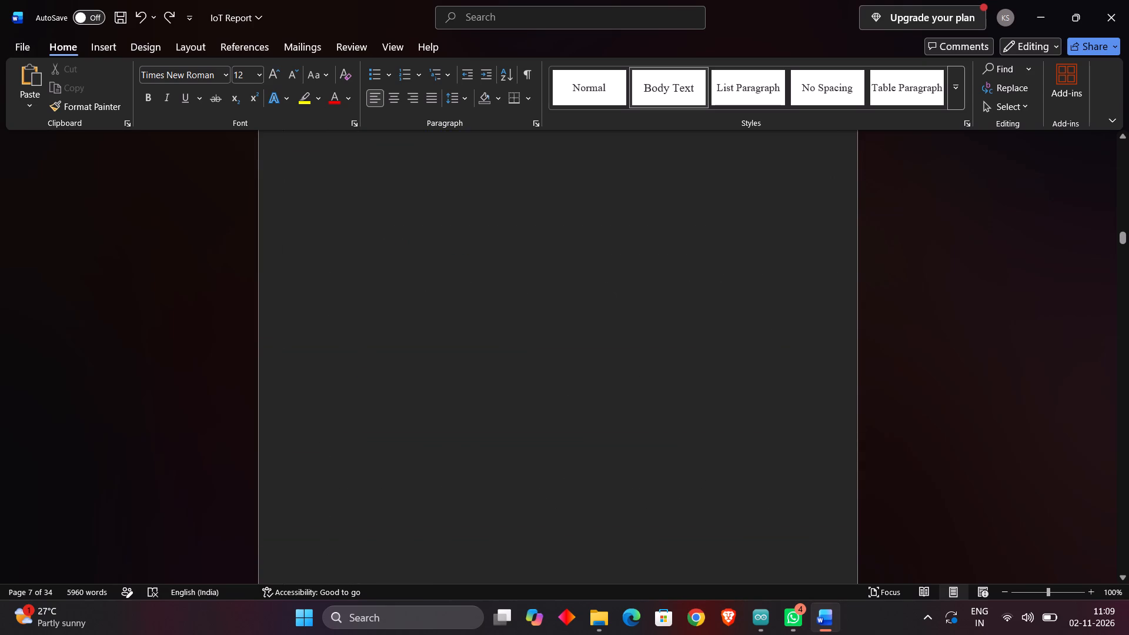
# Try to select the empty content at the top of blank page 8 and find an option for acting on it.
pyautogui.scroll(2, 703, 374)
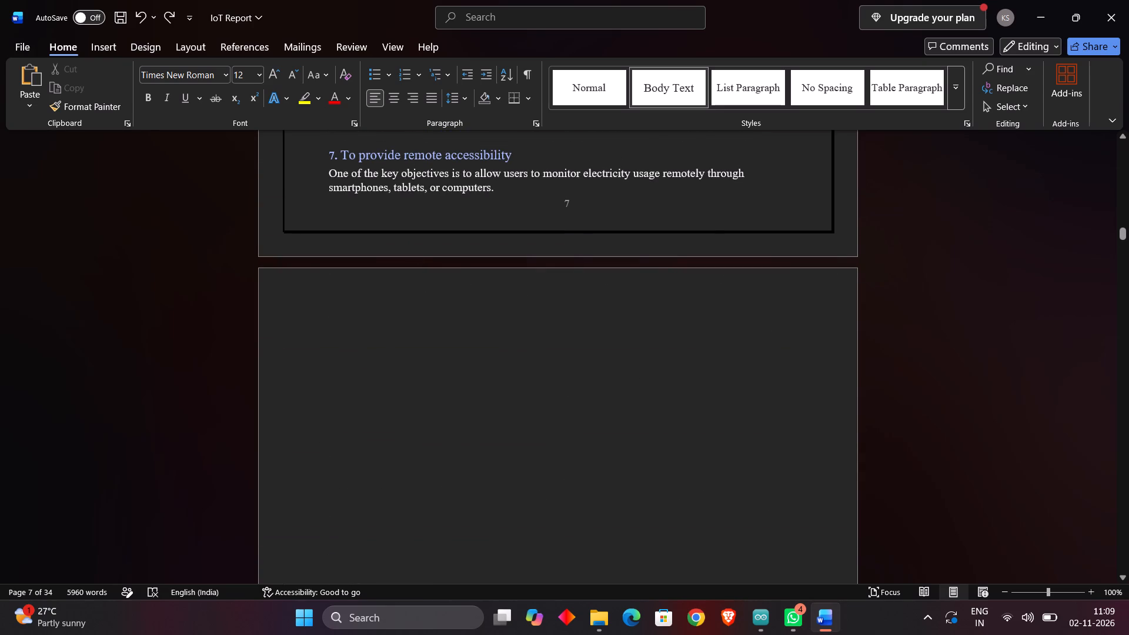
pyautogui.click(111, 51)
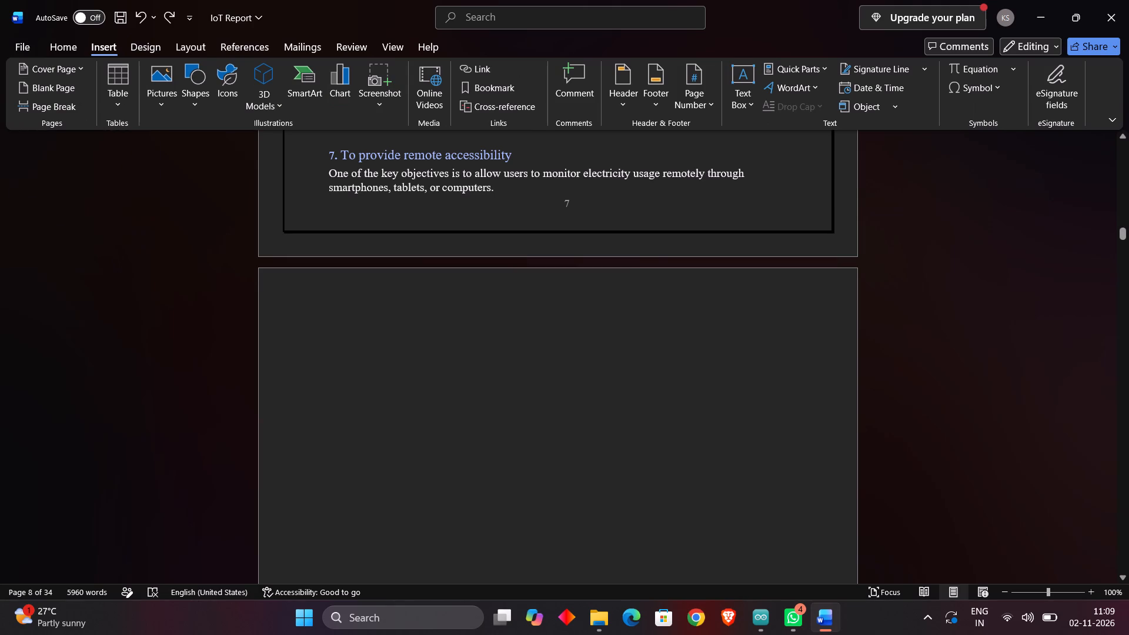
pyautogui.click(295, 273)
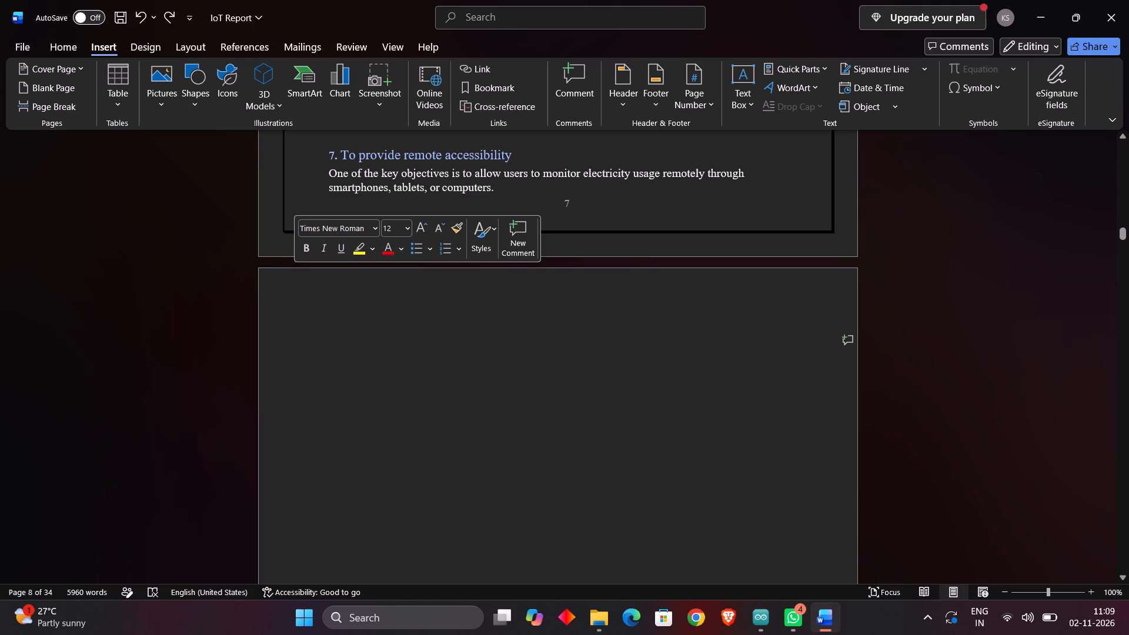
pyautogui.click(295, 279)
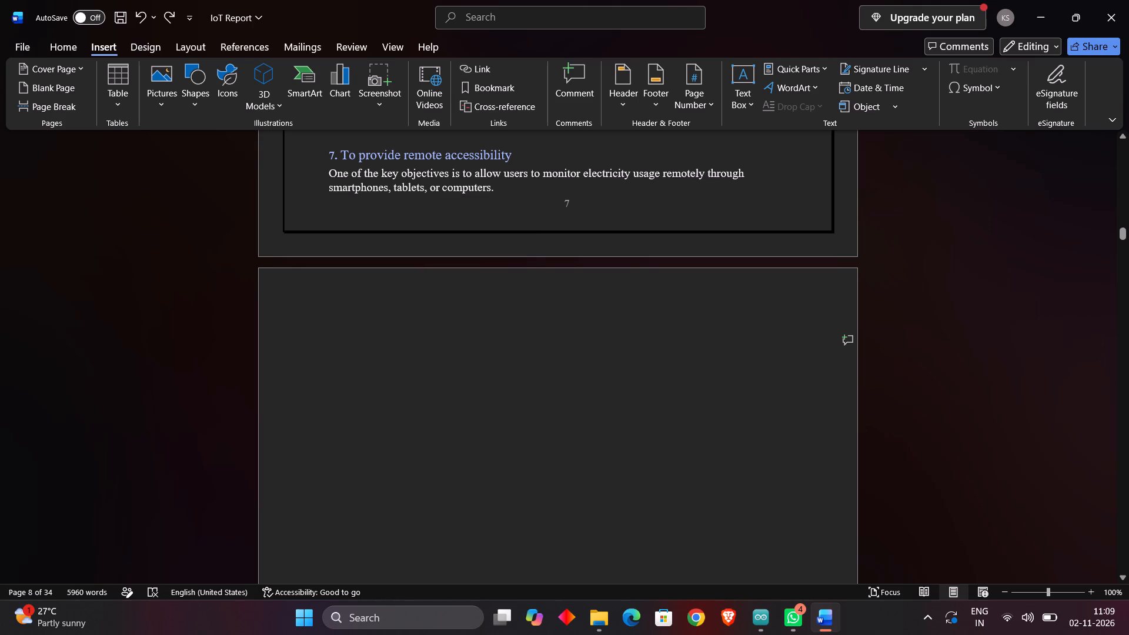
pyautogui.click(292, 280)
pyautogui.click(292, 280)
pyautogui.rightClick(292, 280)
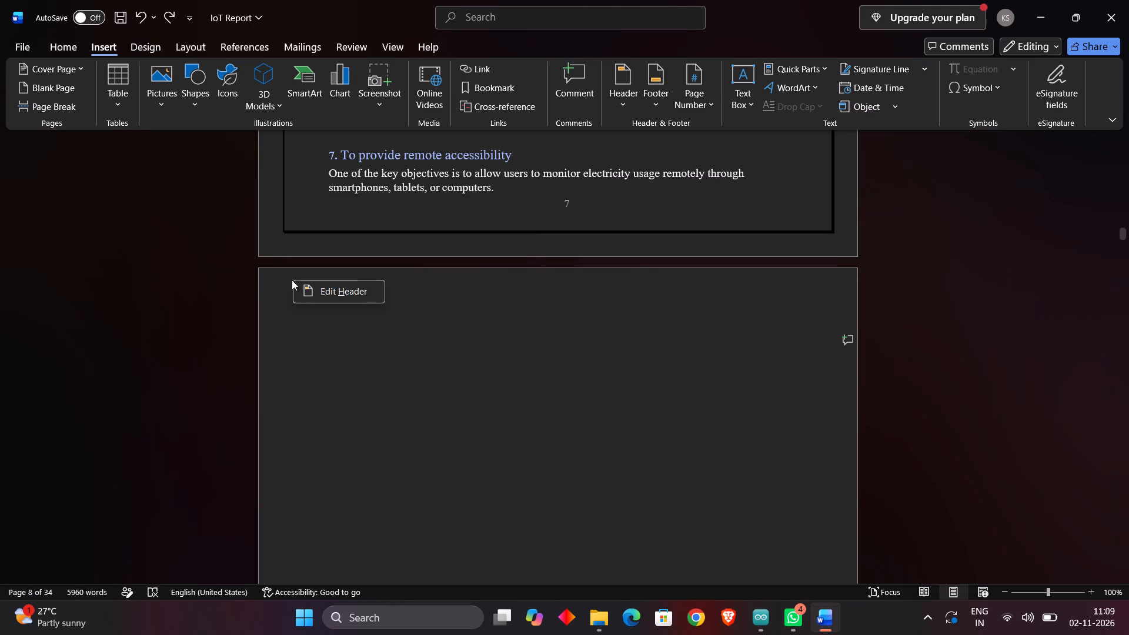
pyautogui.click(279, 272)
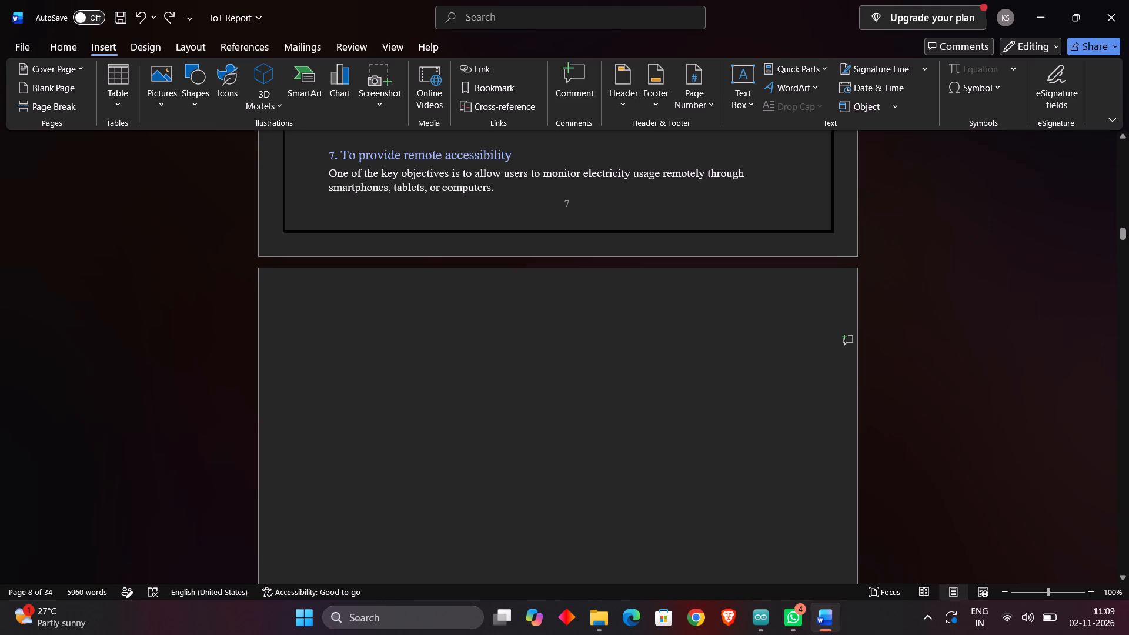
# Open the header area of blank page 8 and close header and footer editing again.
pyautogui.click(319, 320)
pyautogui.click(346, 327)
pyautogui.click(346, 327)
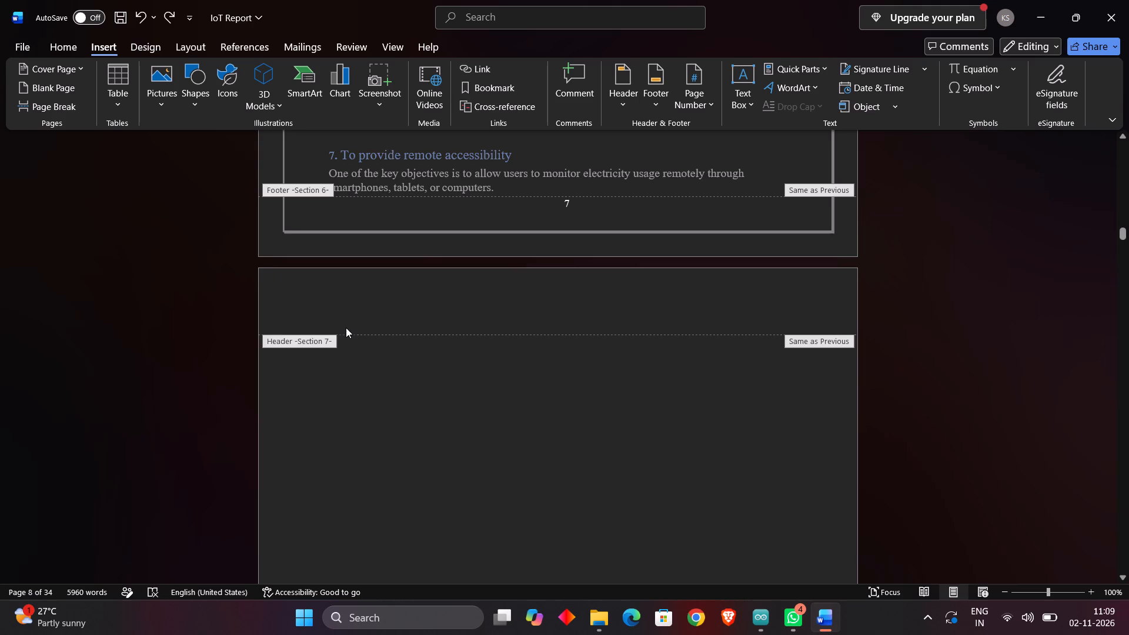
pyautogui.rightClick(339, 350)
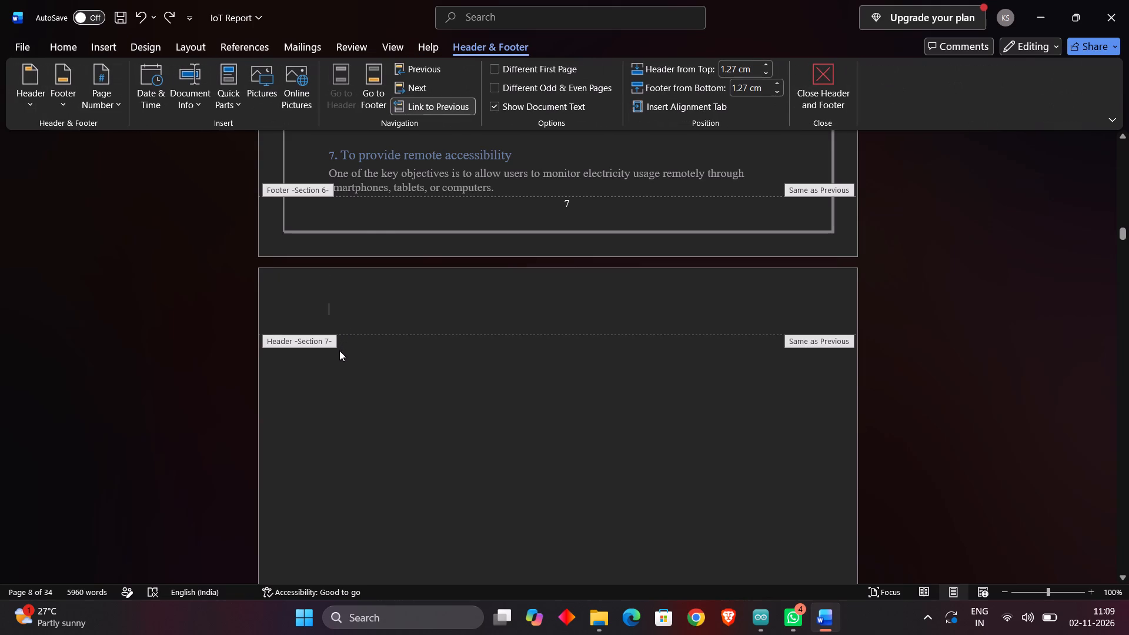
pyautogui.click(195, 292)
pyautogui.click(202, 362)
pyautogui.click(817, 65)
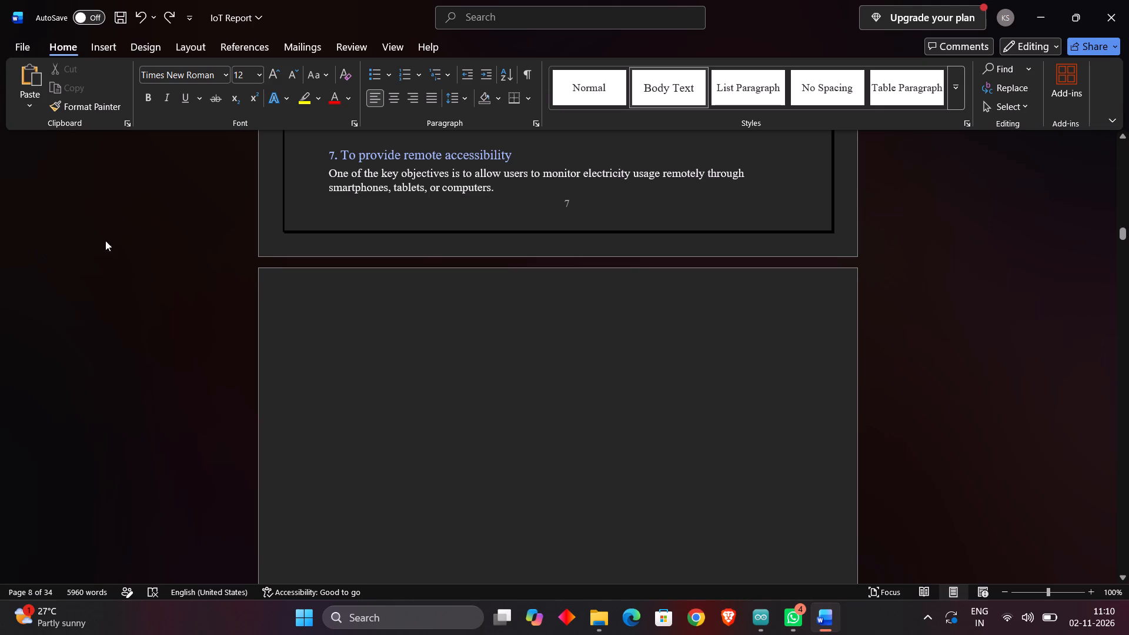
# Look through the available command groups for a way to remove blank page 8.
pyautogui.click(109, 45)
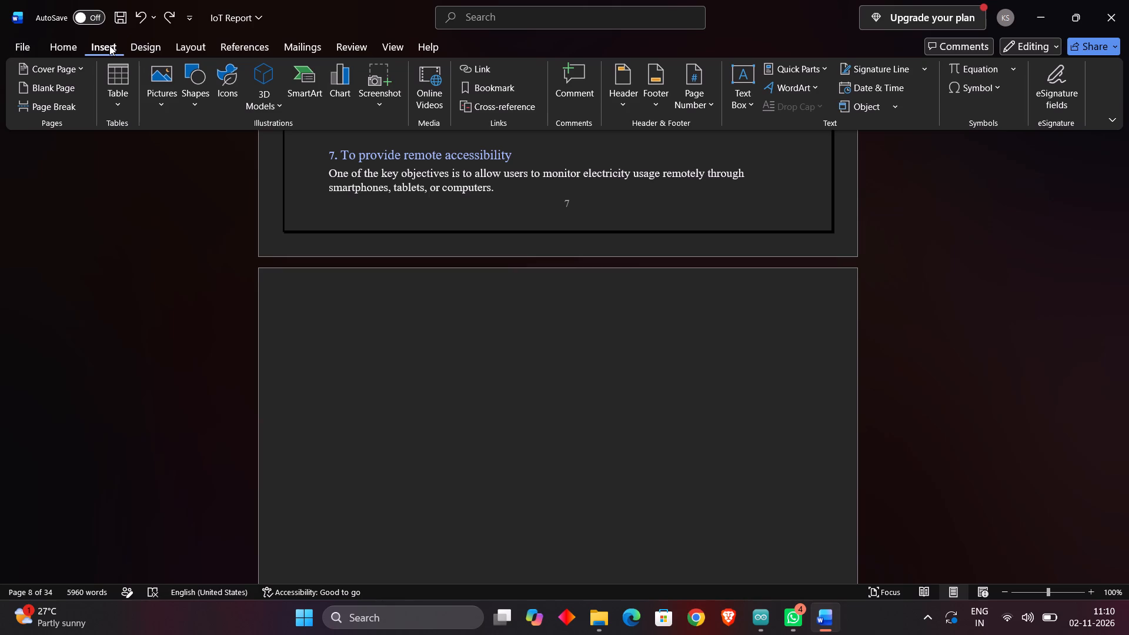
pyautogui.click(64, 44)
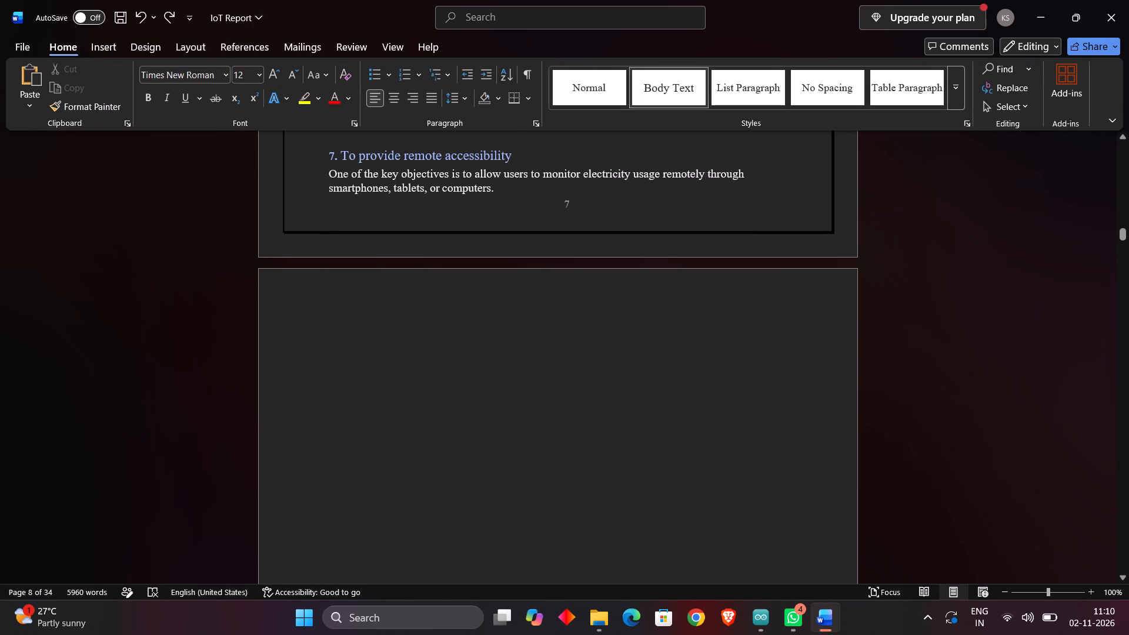
pyautogui.click(139, 46)
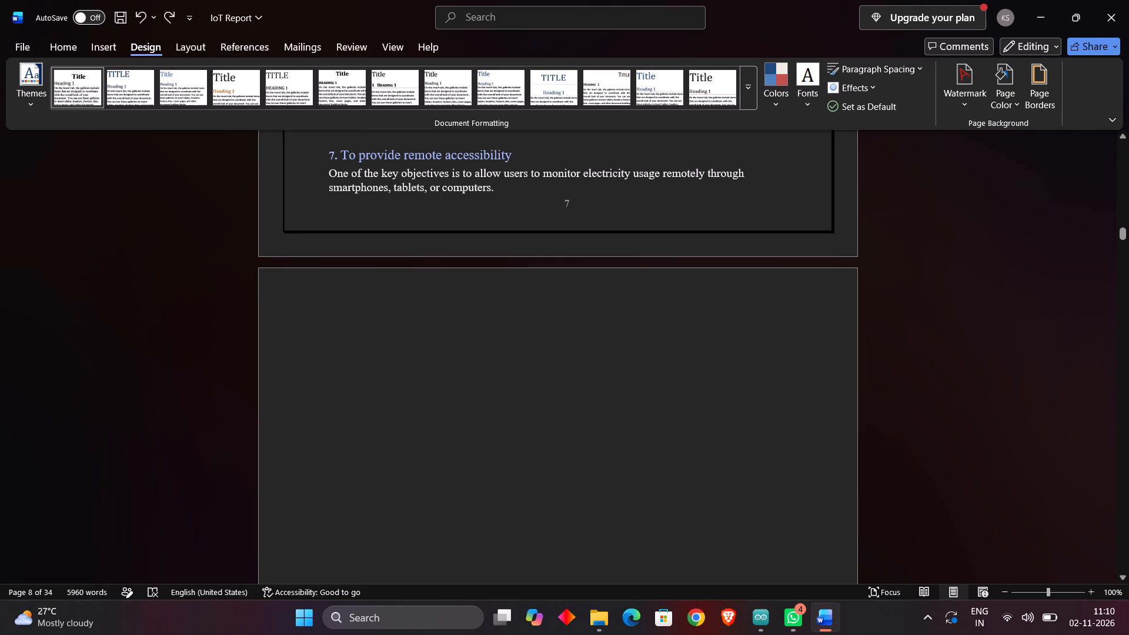
pyautogui.click(196, 39)
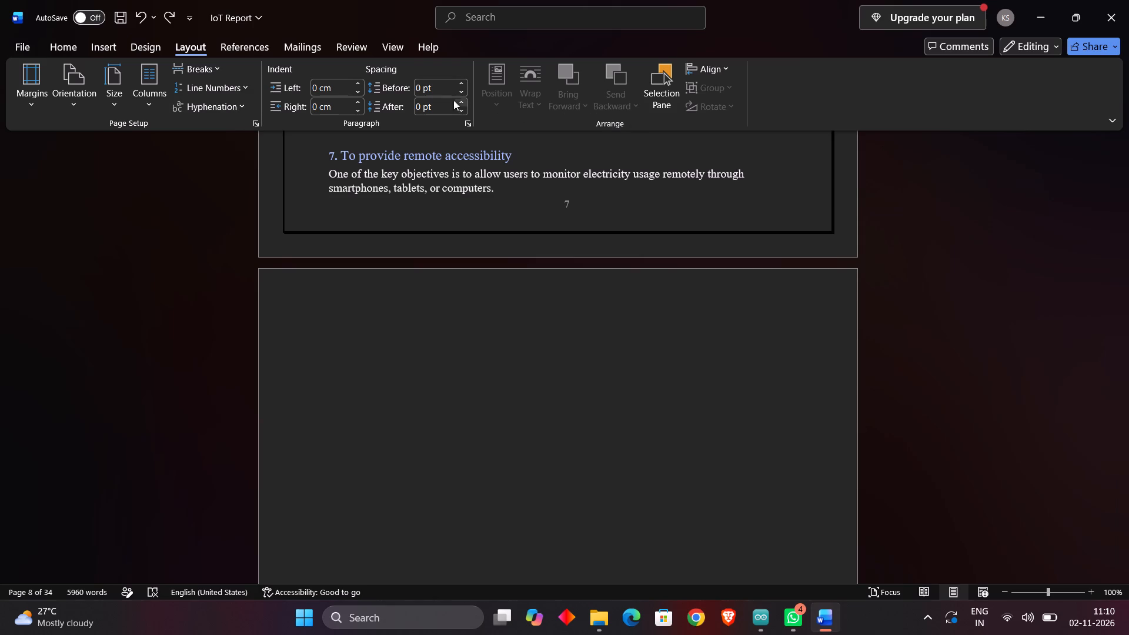
pyautogui.click(264, 45)
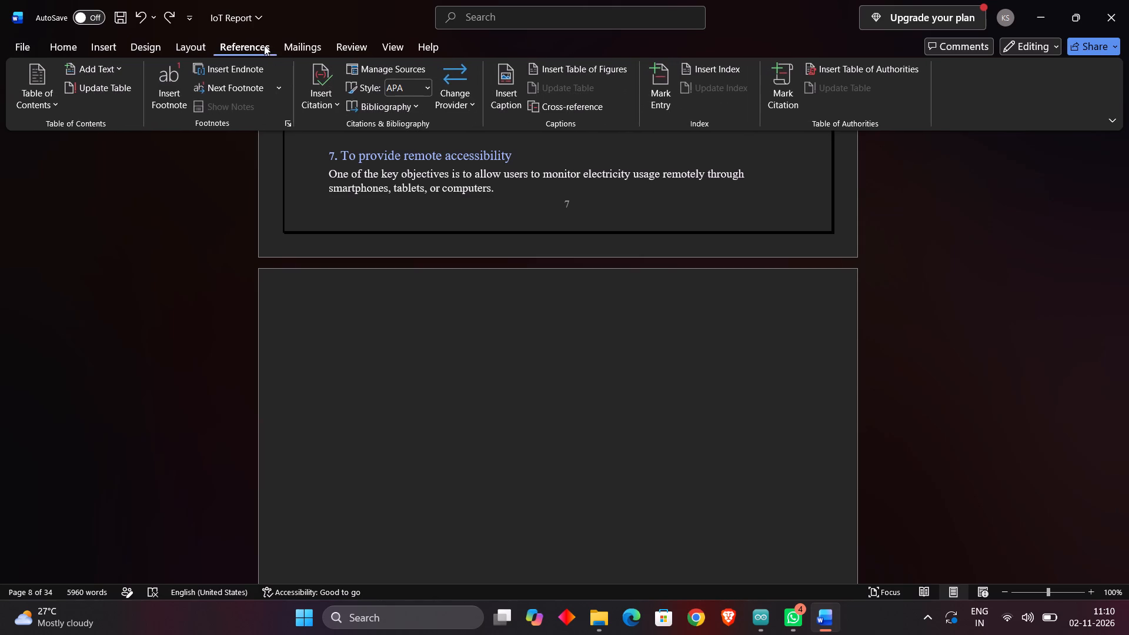
pyautogui.click(301, 42)
pyautogui.click(301, 42)
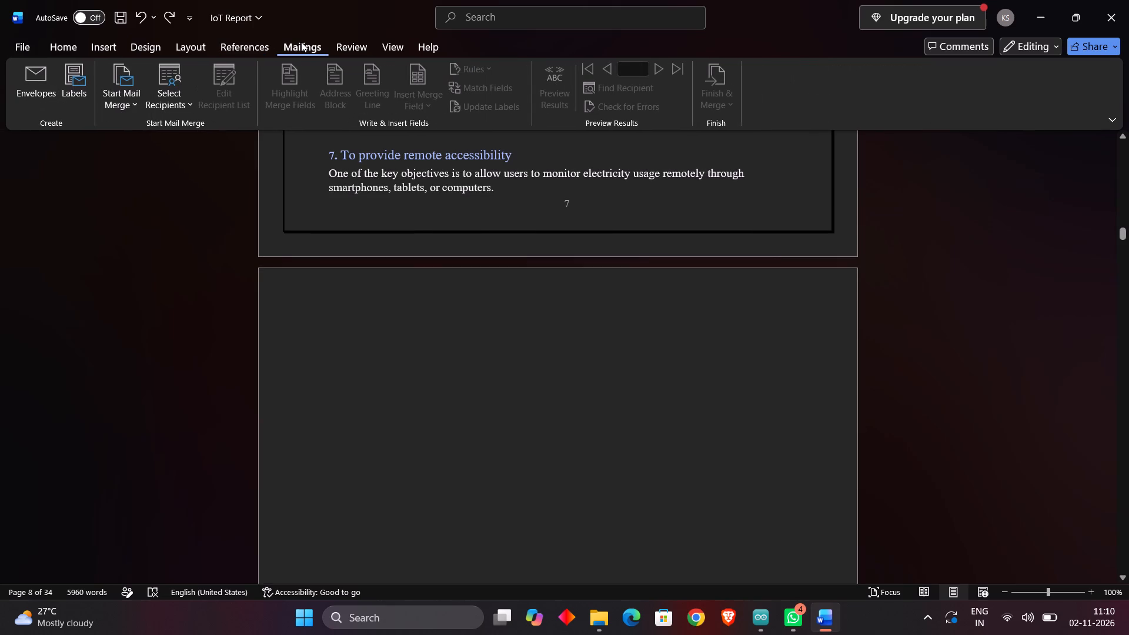
pyautogui.click(360, 45)
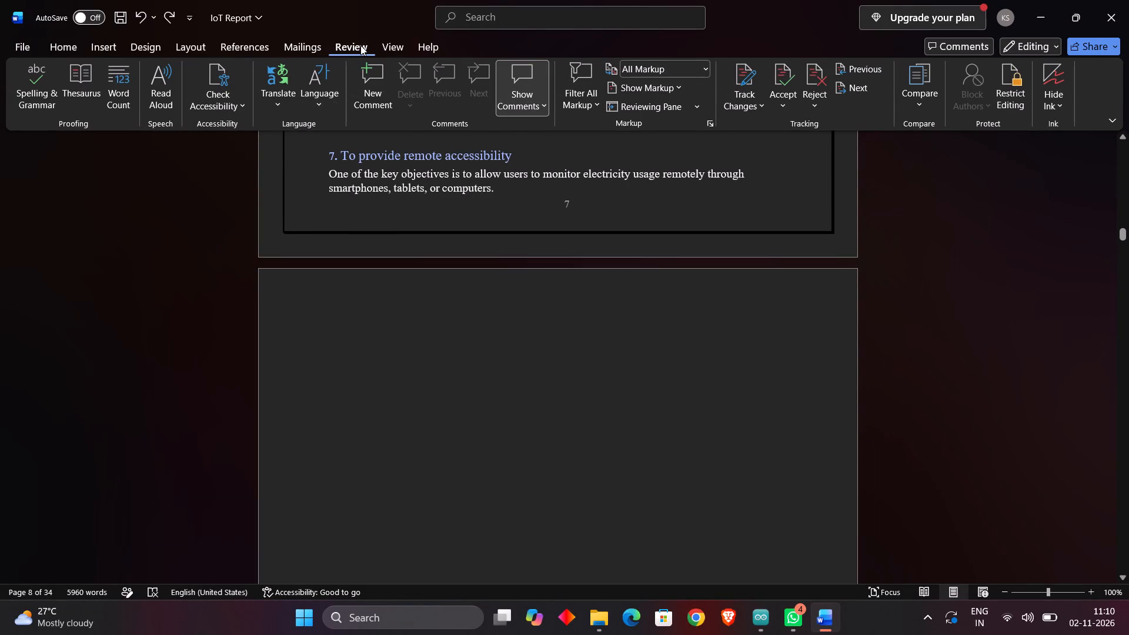
pyautogui.click(183, 210)
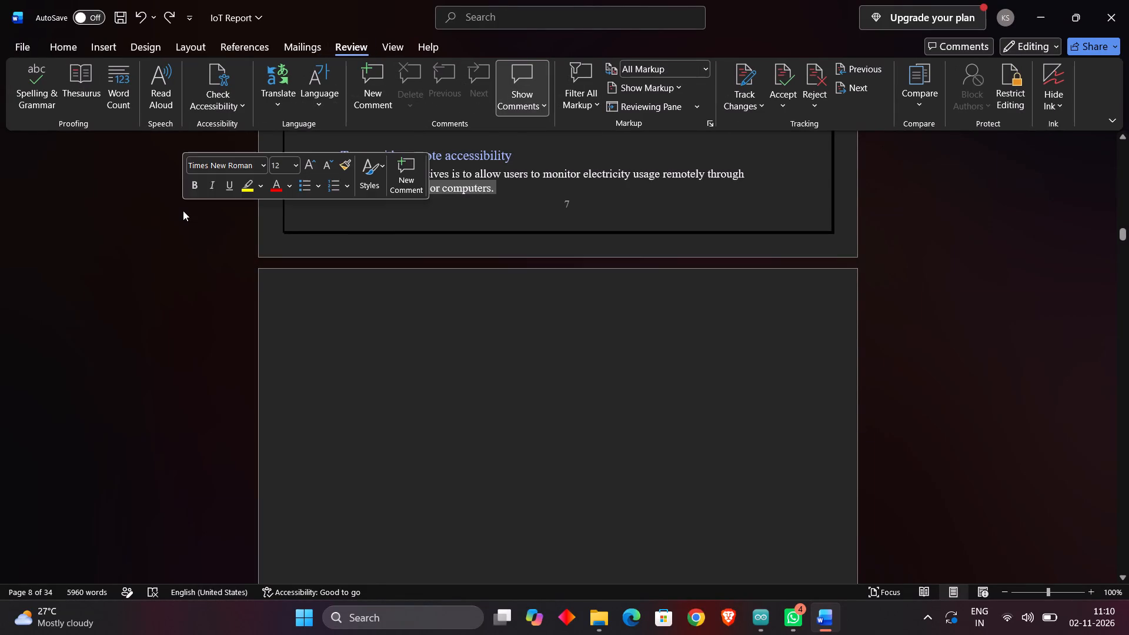
pyautogui.click(393, 48)
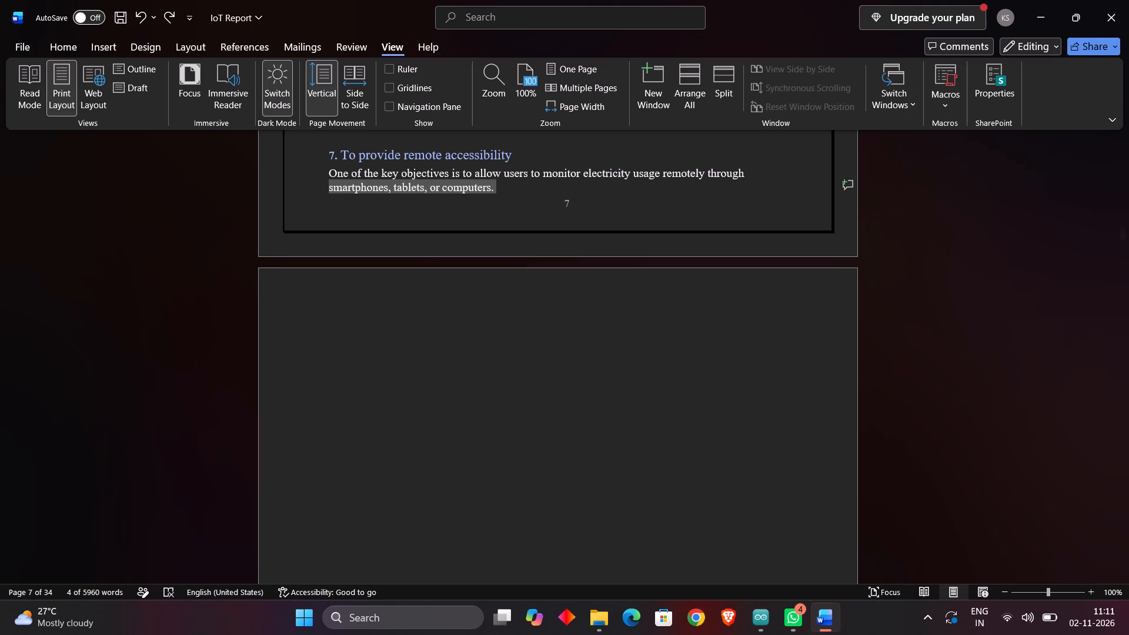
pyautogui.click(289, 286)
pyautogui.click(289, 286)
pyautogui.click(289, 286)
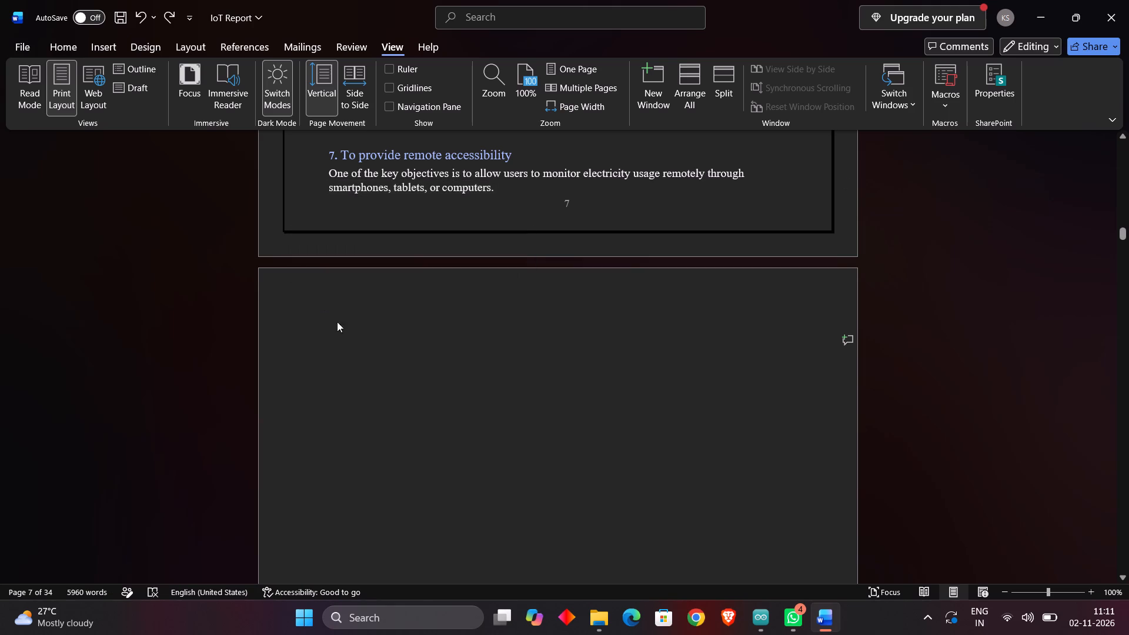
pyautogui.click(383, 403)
# Delete the overflowing bullet "Data is uploaded to cloud platform." at the top of page 13.
pyautogui.scroll(-2, 386, 388)
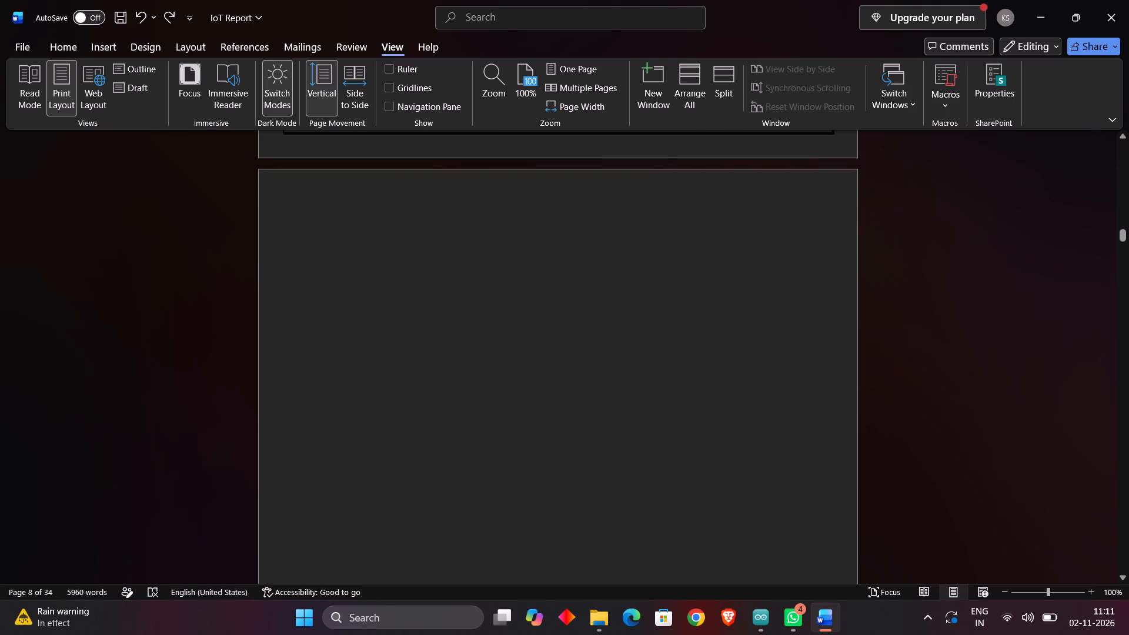
pyautogui.scroll(-6, 386, 388)
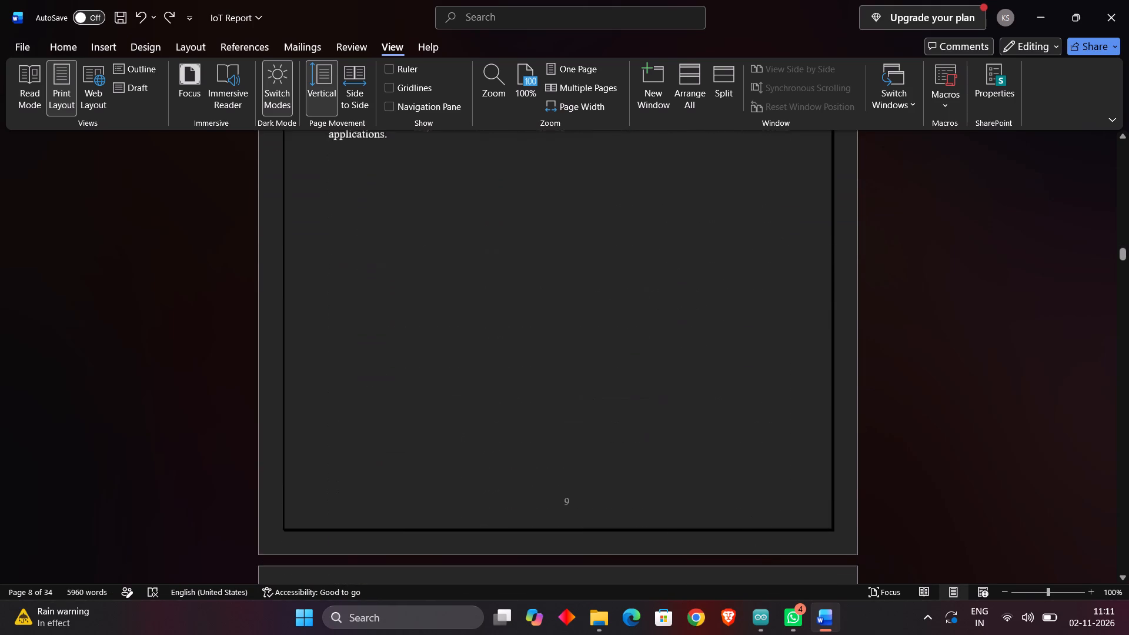
pyautogui.scroll(-7, 386, 388)
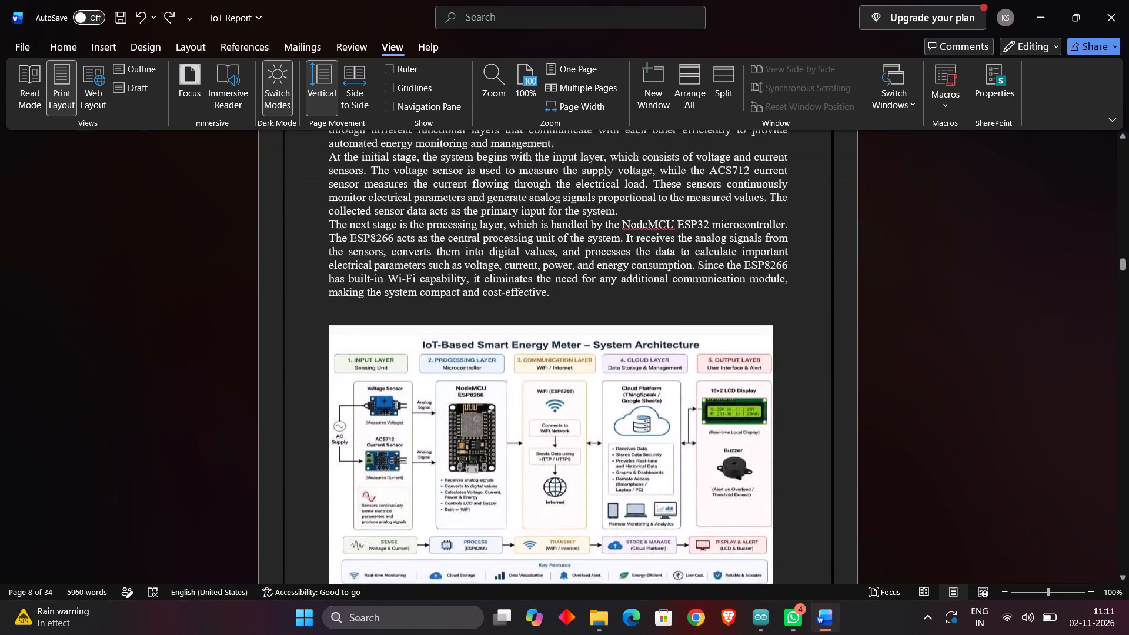
pyautogui.scroll(-6, 386, 388)
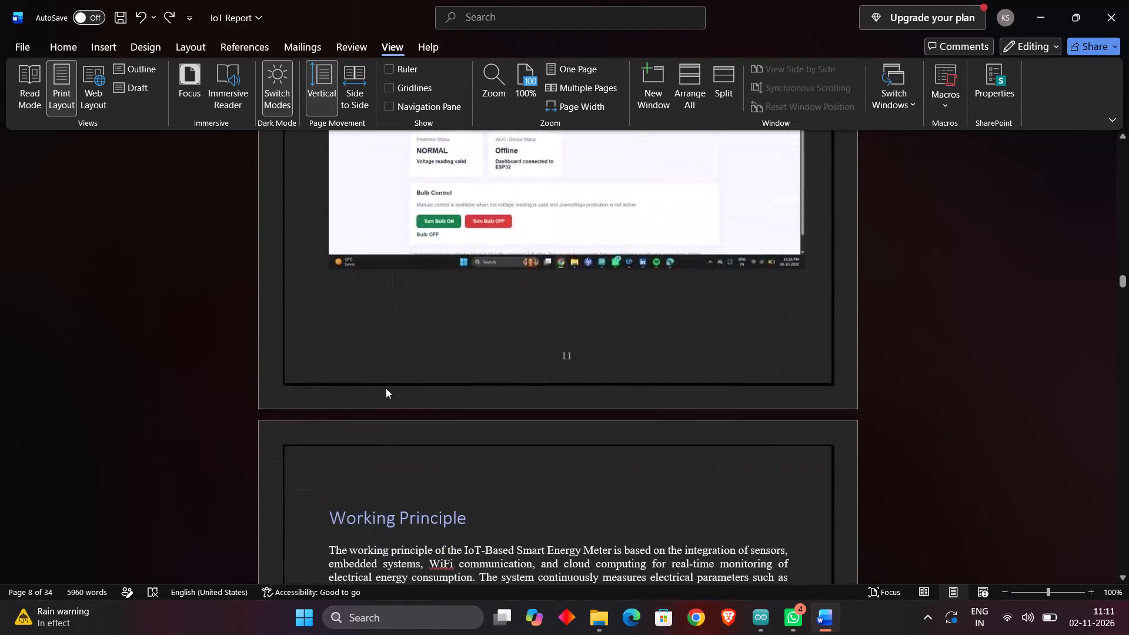
pyautogui.scroll(-5, 386, 388)
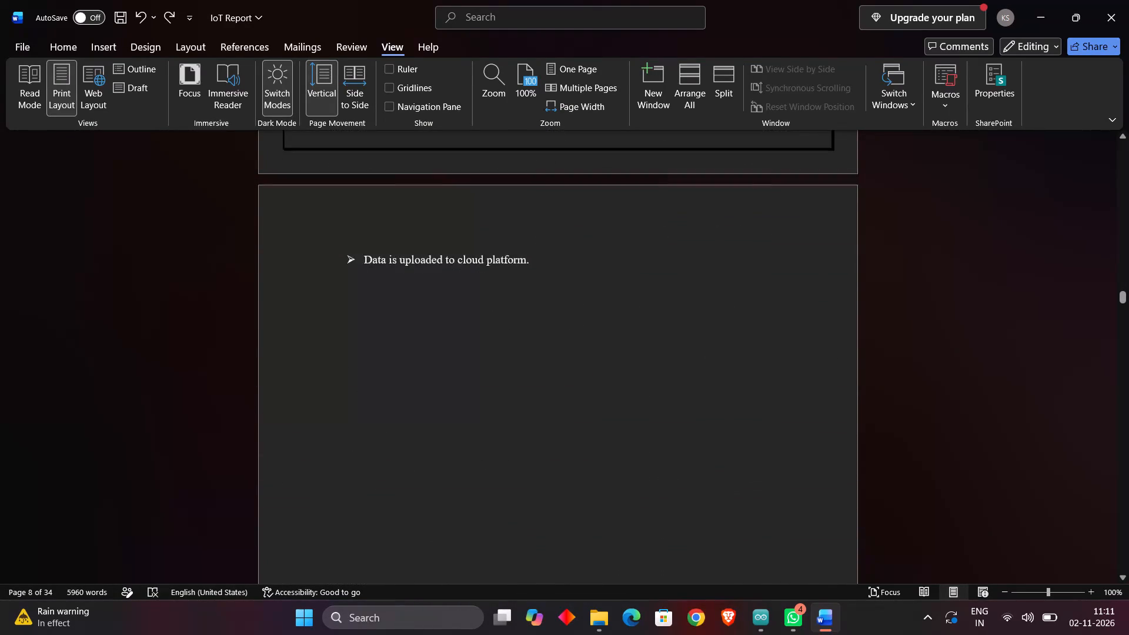
pyautogui.scroll(1, 386, 388)
pyautogui.click(539, 477)
pyautogui.click(539, 477)
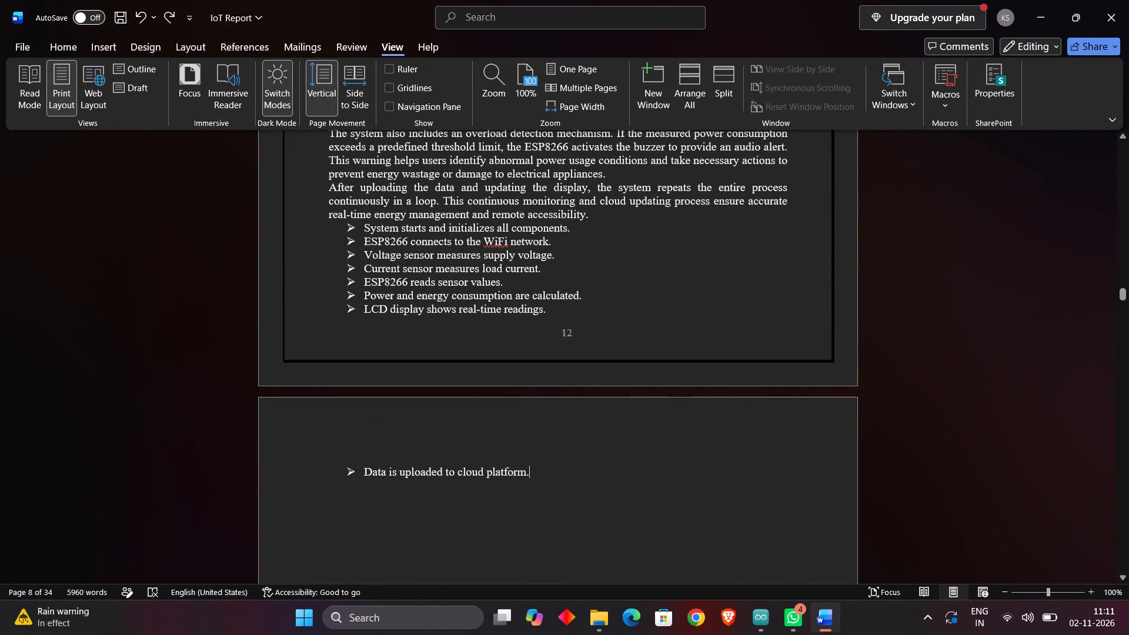
pyautogui.press('BackSpace')
pyautogui.press('BackSpace')
pyautogui.press('BackSpace')
pyautogui.press('BackSpace')
pyautogui.press('BackSpace')
pyautogui.press('BackSpace')
pyautogui.press('BackSpace')
pyautogui.press('BackSpace')
pyautogui.press('BackSpace')
pyautogui.press('BackSpace')
pyautogui.press('BackSpace')
pyautogui.press('BackSpace')
pyautogui.press('BackSpace')
pyautogui.press('BackSpace')
pyautogui.press('BackSpace')
pyautogui.press('BackSpace')
pyautogui.press('BackSpace')
pyautogui.press('BackSpace')
pyautogui.press('BackSpace')
pyautogui.press('BackSpace')
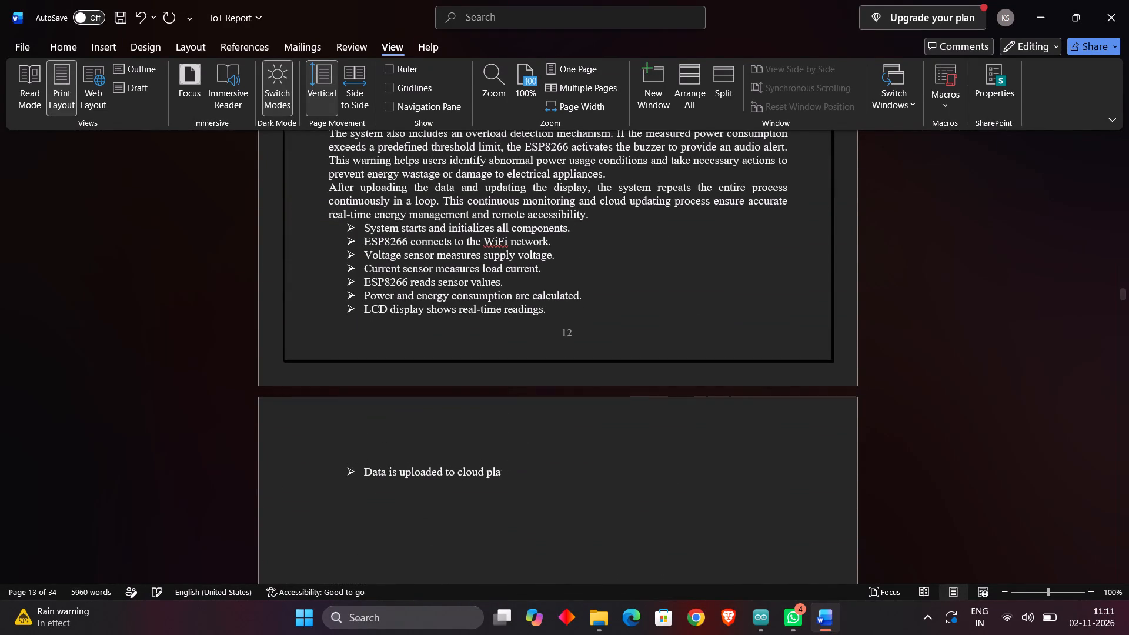
pyautogui.press('BackSpace')
pyautogui.press('BackSpace')
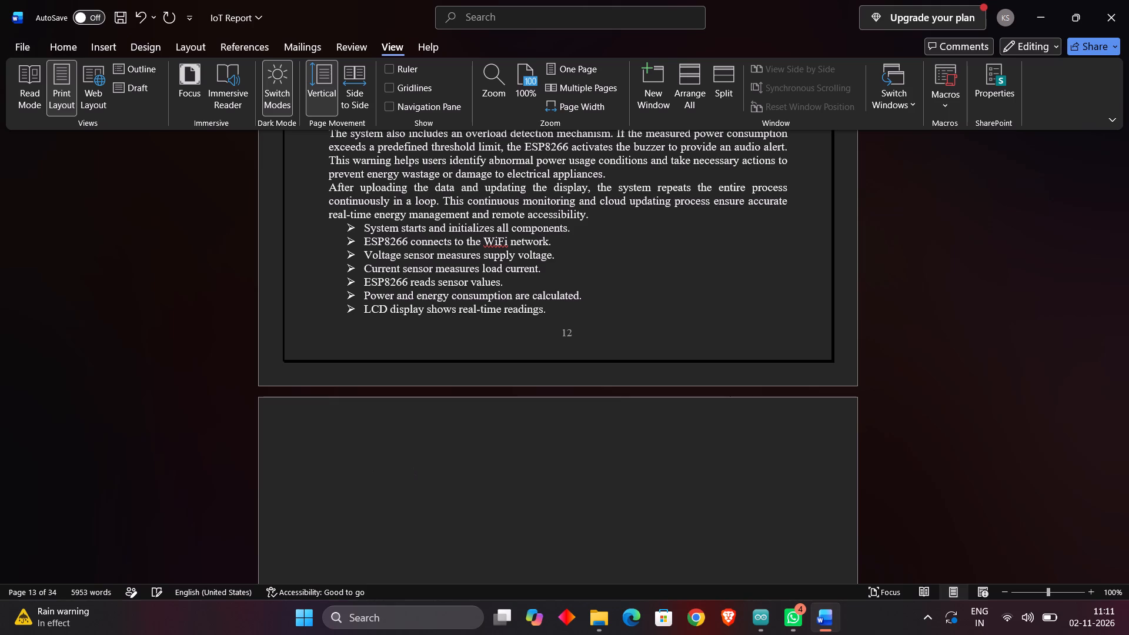
# Delete the three leftover bullets on page 14, from "User monitors data remotely through internet." to "System continuously repeats the monitoring process.".
pyautogui.scroll(-7, 539, 477)
pyautogui.scroll(1, 539, 477)
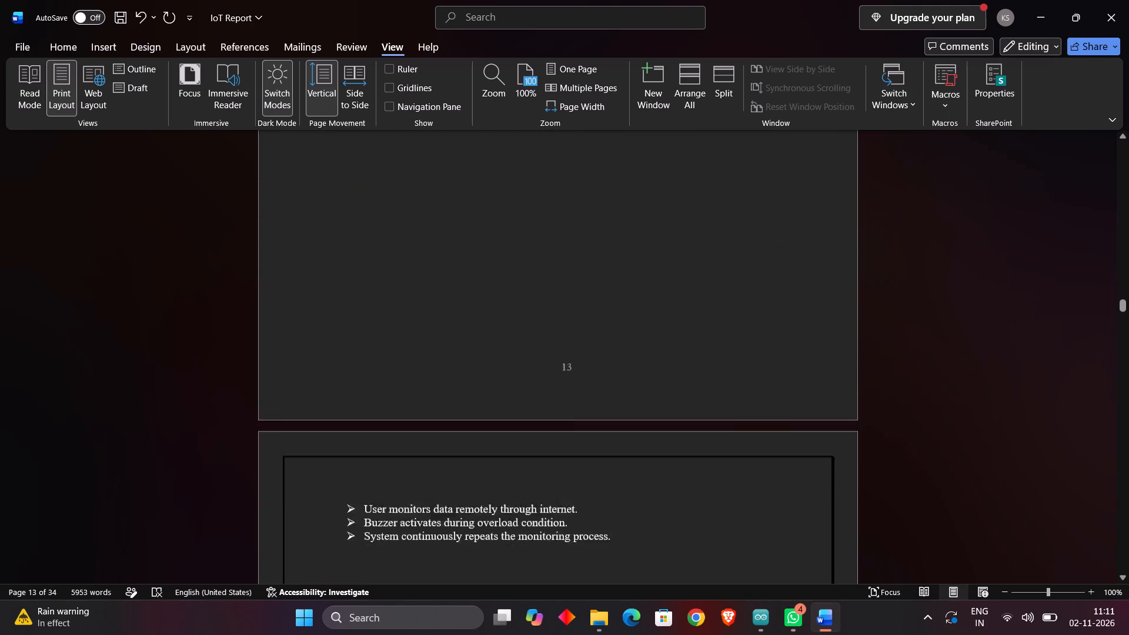
pyautogui.scroll(1, 539, 477)
pyautogui.scroll(-1, 539, 477)
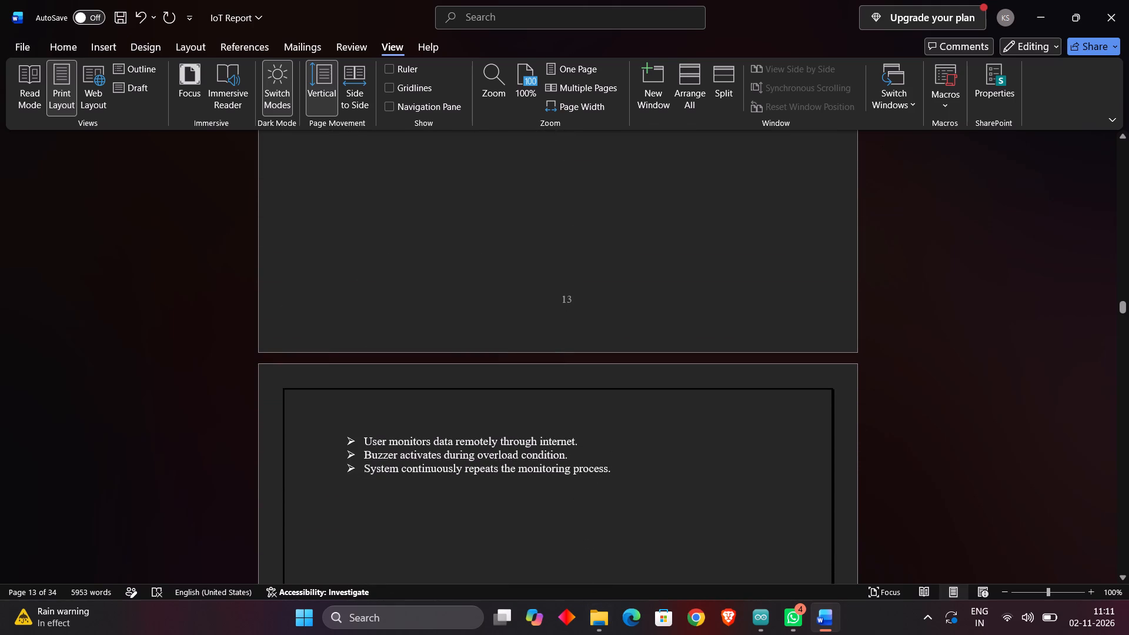
pyautogui.click(634, 474)
pyautogui.press('BackSpace')
pyautogui.press('BackSpace')
pyautogui.press('BackSpace')
pyautogui.press('BackSpace')
pyautogui.press('BackSpace')
pyautogui.press('BackSpace')
pyautogui.press('BackSpace')
pyautogui.press('BackSpace')
pyautogui.press('BackSpace')
pyautogui.press('BackSpace')
pyautogui.press('BackSpace')
pyautogui.press('BackSpace')
pyautogui.press('BackSpace')
pyautogui.press('BackSpace')
pyautogui.press('BackSpace')
pyautogui.press('BackSpace')
pyautogui.press('BackSpace')
pyautogui.press('BackSpace')
pyautogui.press('BackSpace')
pyautogui.press('BackSpace')
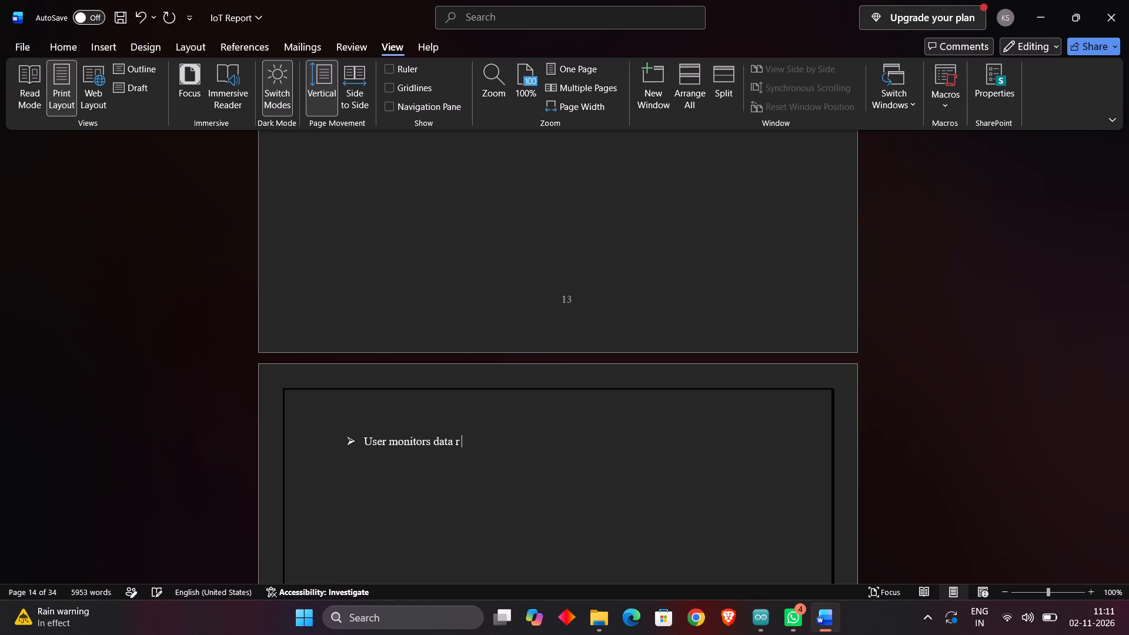
# Delete the overflowing two-line paragraph "The current sensor allows the system to calculate power consumption…" at the top of page 17.
pyautogui.scroll(-3, 634, 474)
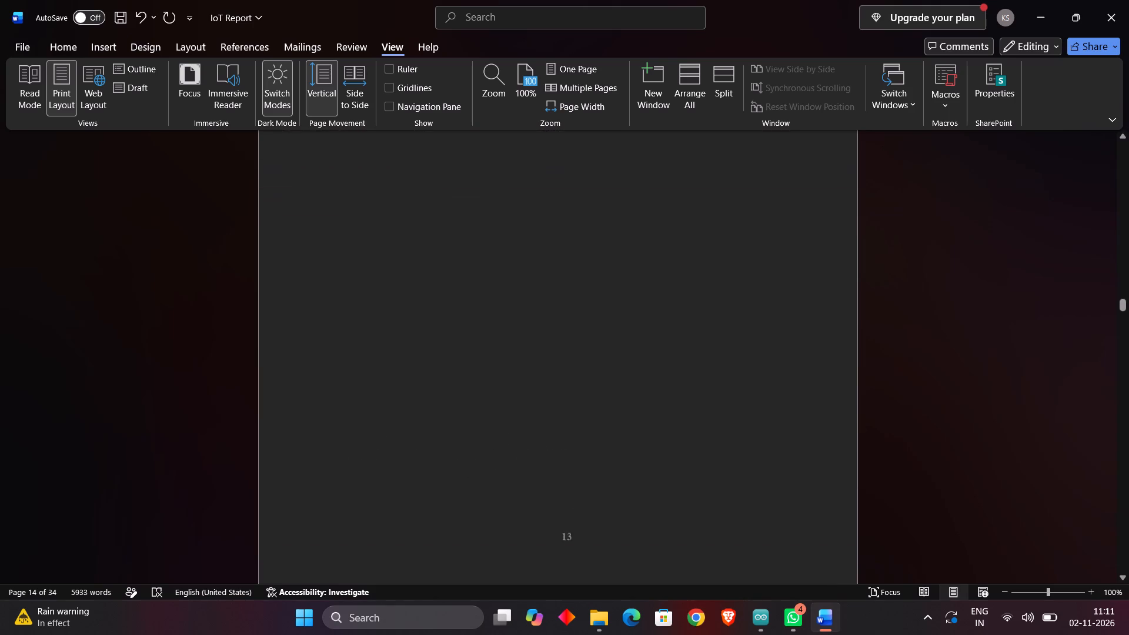
pyautogui.scroll(-10, 634, 474)
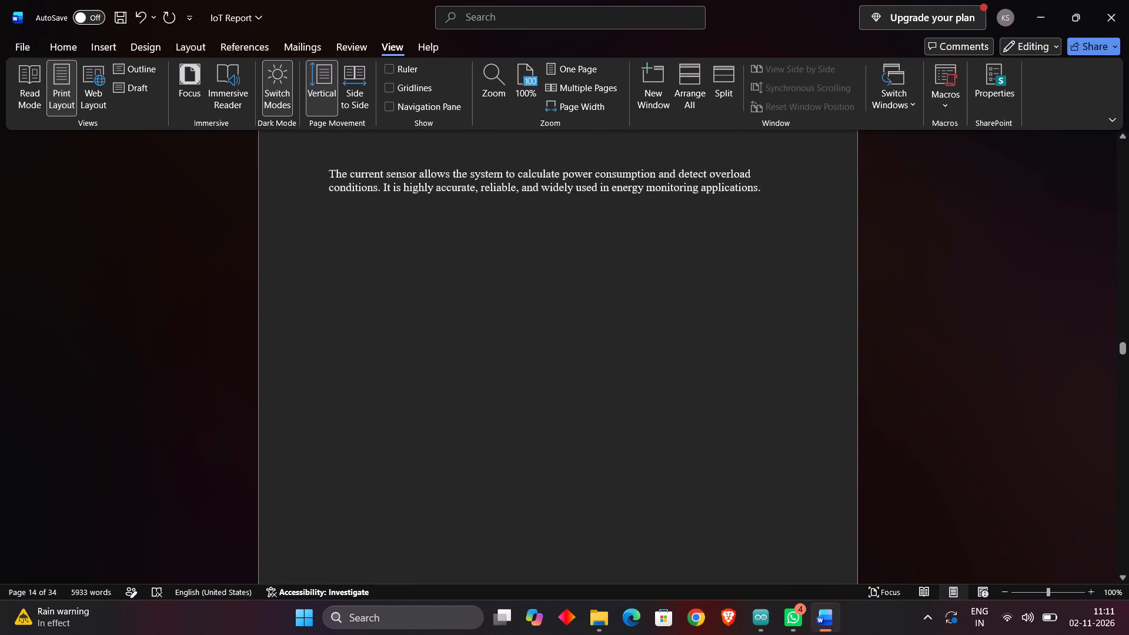
pyautogui.scroll(6, 634, 474)
pyautogui.scroll(-1, 634, 474)
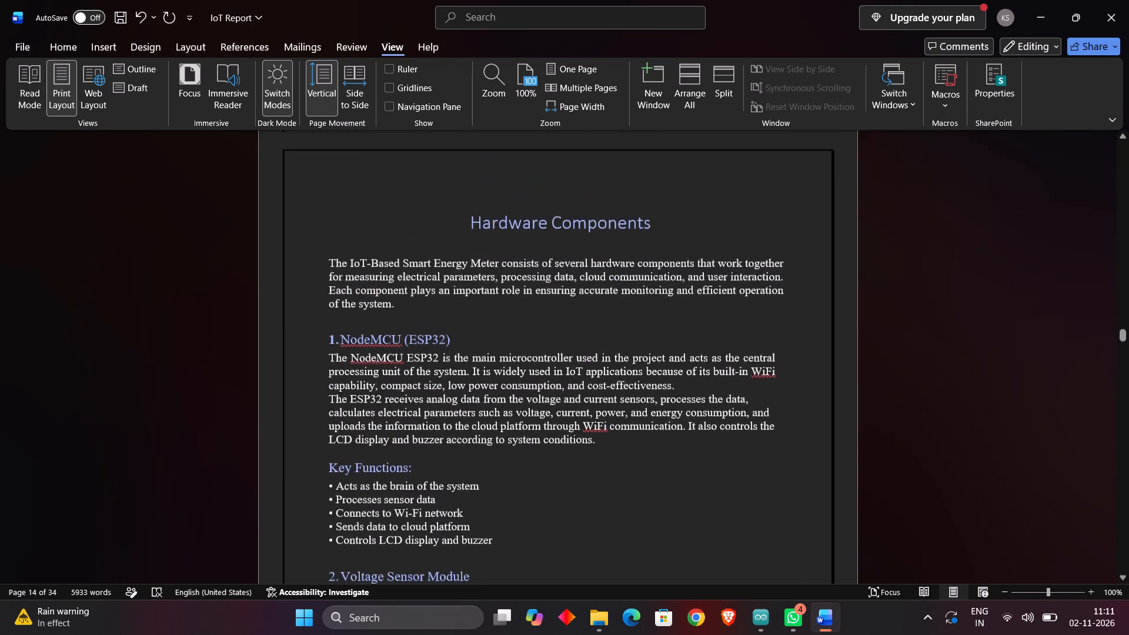
pyautogui.scroll(-1, 634, 474)
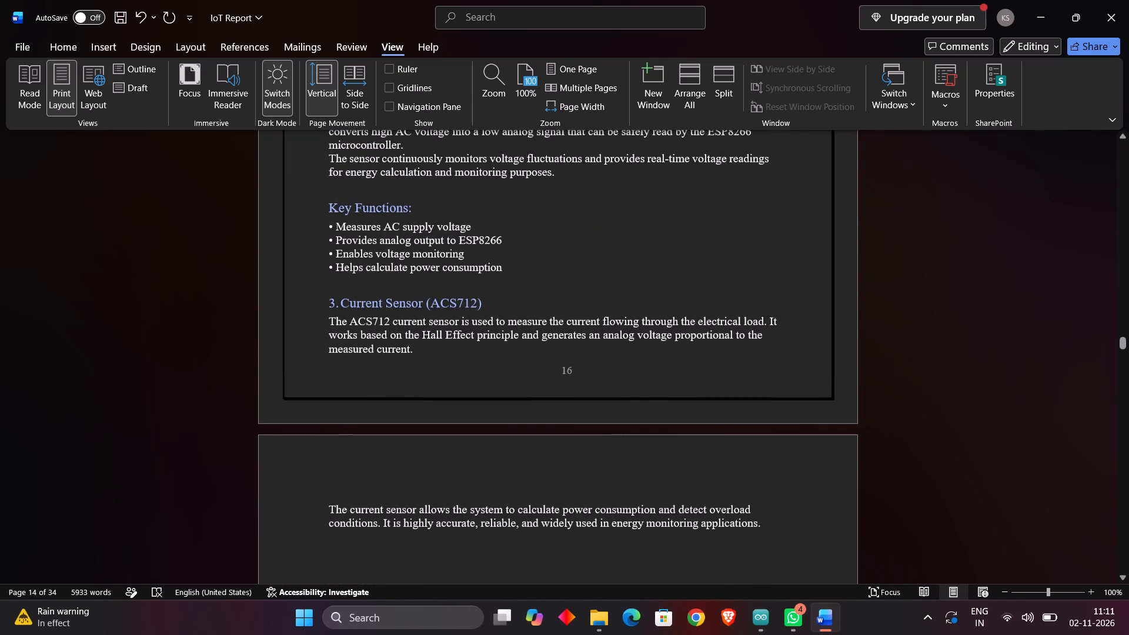
pyautogui.click(783, 527)
pyautogui.press('BackSpace')
pyautogui.press('BackSpace')
pyautogui.press('BackSpace')
pyautogui.press('BackSpace')
pyautogui.press('BackSpace')
pyautogui.press('BackSpace')
pyautogui.press('BackSpace')
pyautogui.press('BackSpace')
pyautogui.press('BackSpace')
pyautogui.press('BackSpace')
pyautogui.press('BackSpace')
pyautogui.press('BackSpace')
pyautogui.press('BackSpace')
pyautogui.press('BackSpace')
pyautogui.press('BackSpace')
pyautogui.press('BackSpace')
pyautogui.press('BackSpace')
pyautogui.press('BackSpace')
pyautogui.press('BackSpace')
pyautogui.press('BackSpace')
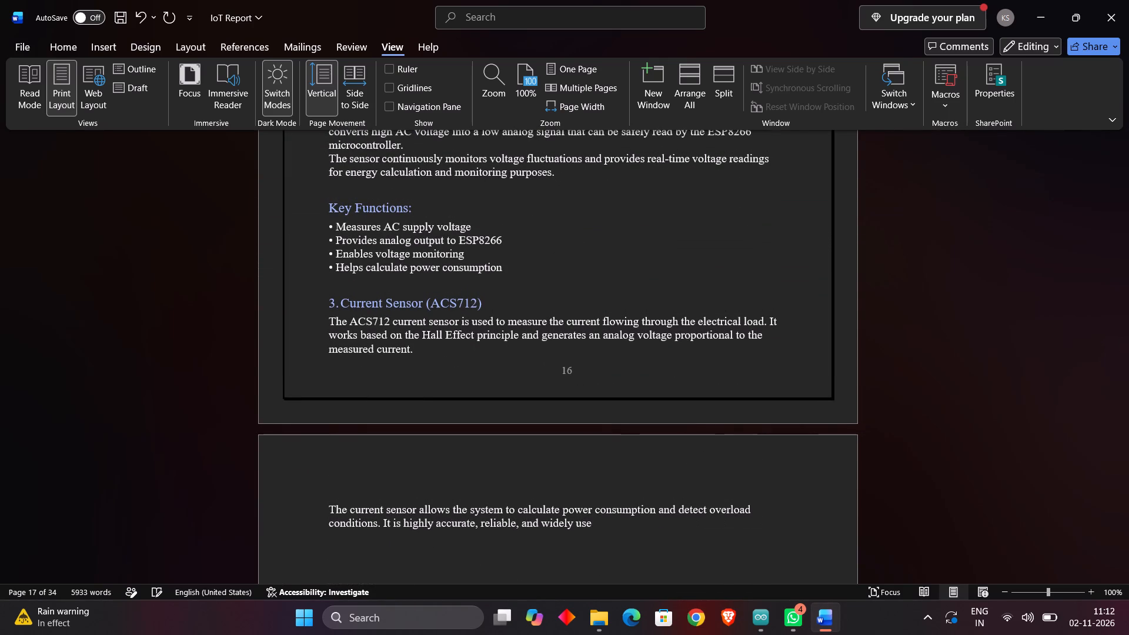
pyautogui.press('BackSpace')
pyautogui.press('BackSpace')
pyautogui.press('BackSpace')
pyautogui.press('BackSpace')
pyautogui.press('BackSpace')
pyautogui.press('BackSpace')
pyautogui.press('BackSpace')
pyautogui.press('BackSpace')
pyautogui.press('BackSpace')
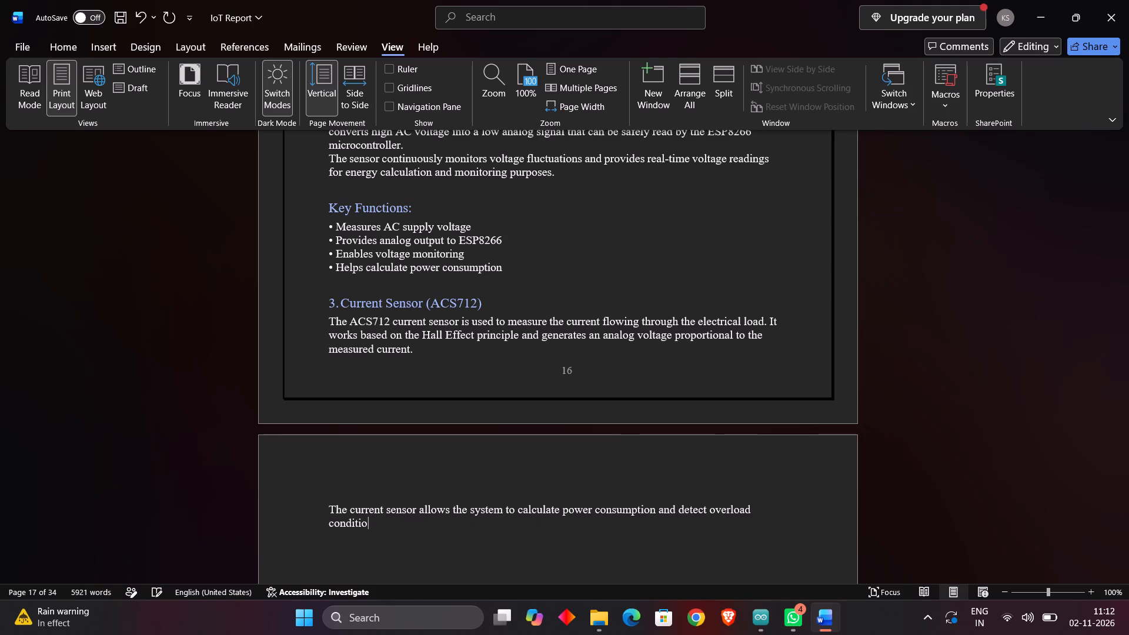
pyautogui.press('BackSpace')
pyautogui.press('BackSpace')
pyautogui.press('BackSpace')
pyautogui.press('BackSpace')
pyautogui.press('BackSpace')
pyautogui.press('BackSpace')
pyautogui.press('BackSpace')
pyautogui.press('BackSpace')
pyautogui.press('BackSpace')
pyautogui.press('BackSpace')
pyautogui.press('BackSpace')
pyautogui.press('BackSpace')
pyautogui.press('BackSpace')
pyautogui.press('BackSpace')
pyautogui.press('BackSpace')
pyautogui.press('BackSpace')
pyautogui.press('BackSpace')
pyautogui.press('BackSpace')
pyautogui.press('BackSpace')
pyautogui.press('BackSpace')
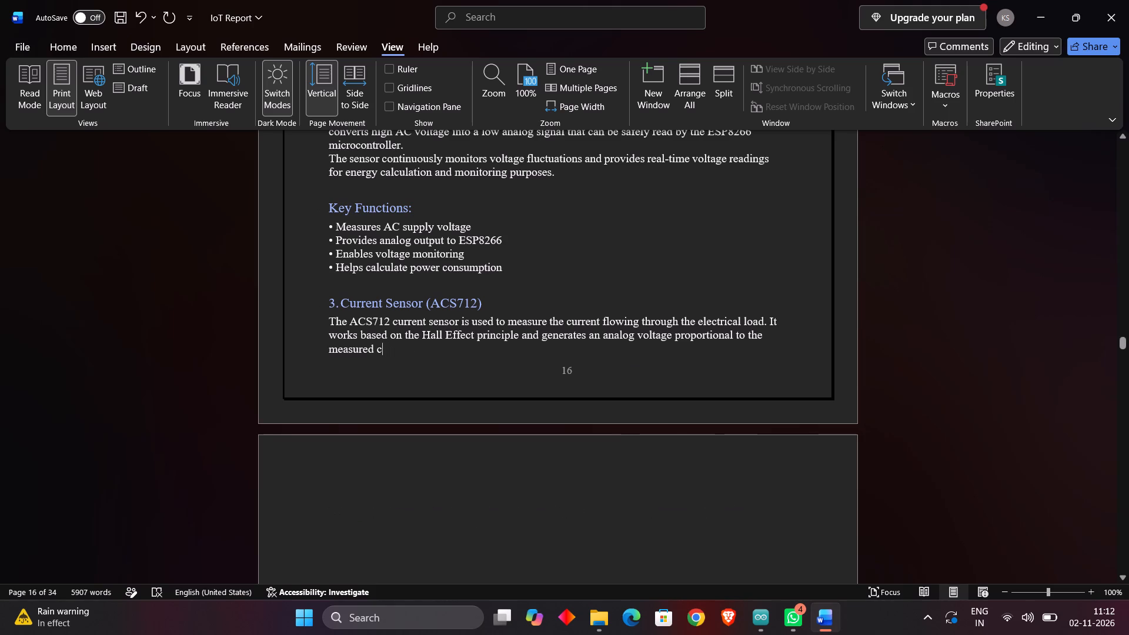
# Undo the excess deletions at the bottom of page 16 until the sentence ends with "measured current." again.
pyautogui.click(135, 22)
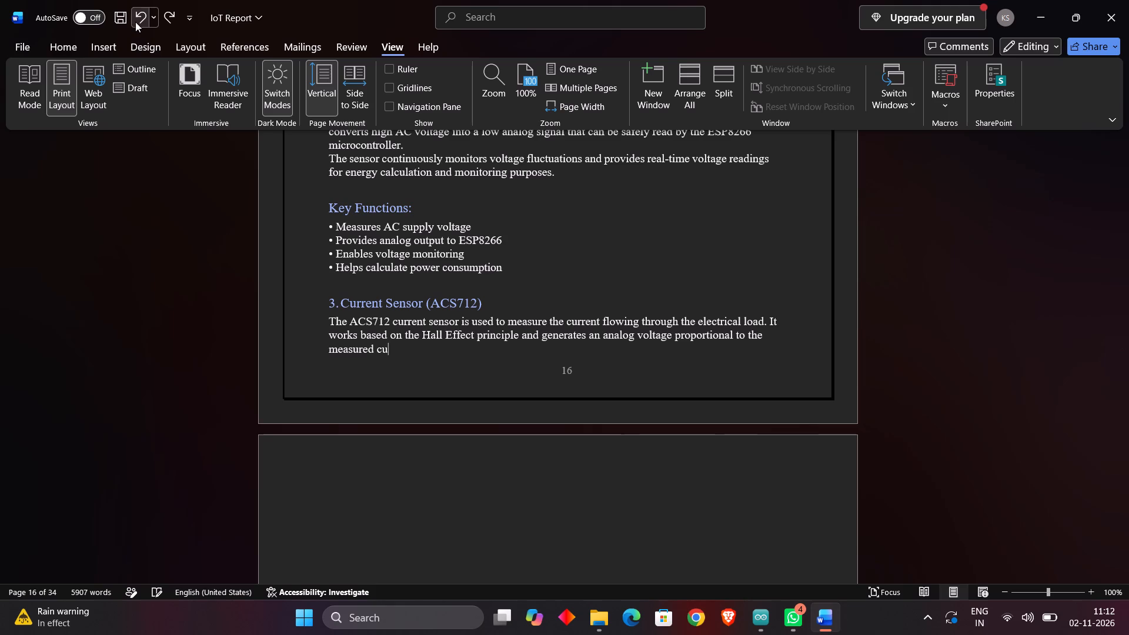
pyautogui.click(135, 22)
pyautogui.click(135, 22)
pyautogui.click(135, 22)
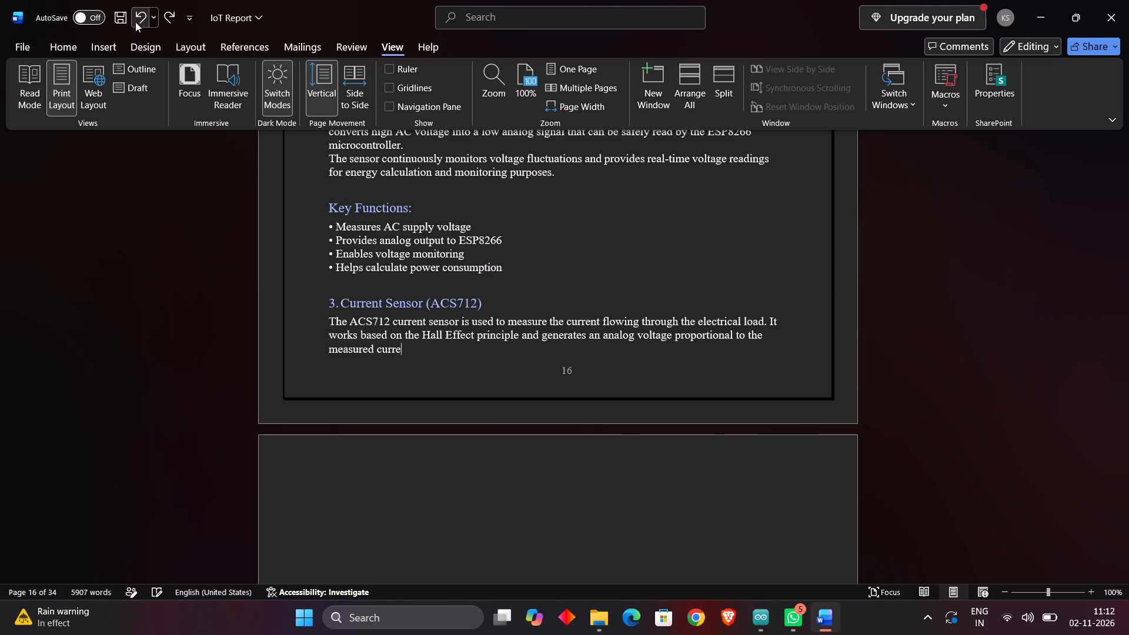
pyautogui.click(135, 22)
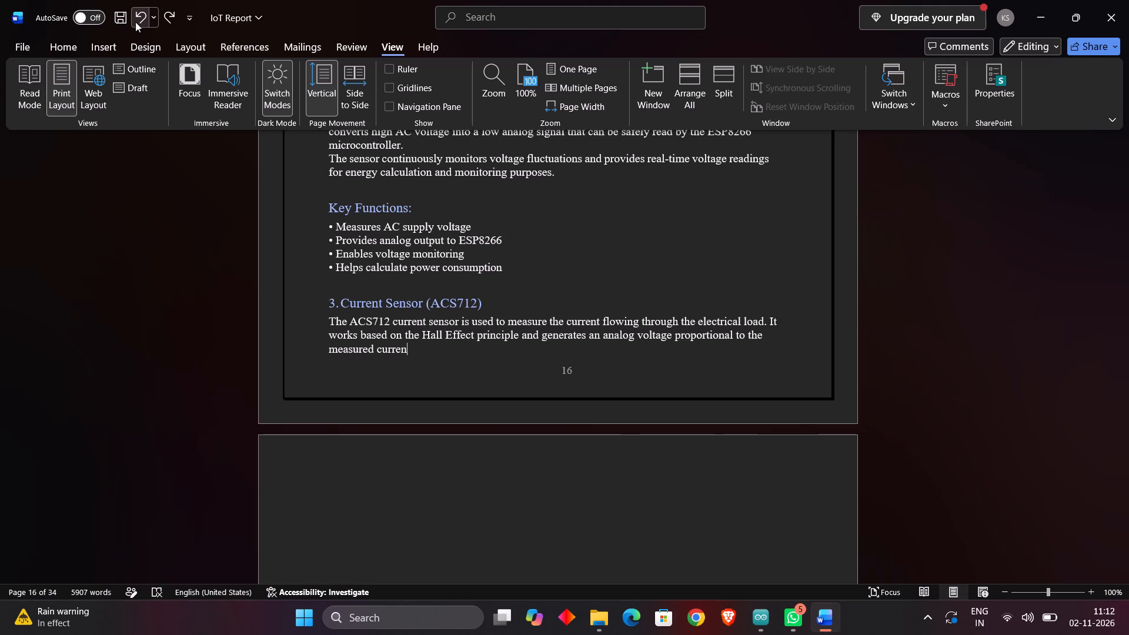
pyautogui.click(135, 22)
pyautogui.click(135, 22)
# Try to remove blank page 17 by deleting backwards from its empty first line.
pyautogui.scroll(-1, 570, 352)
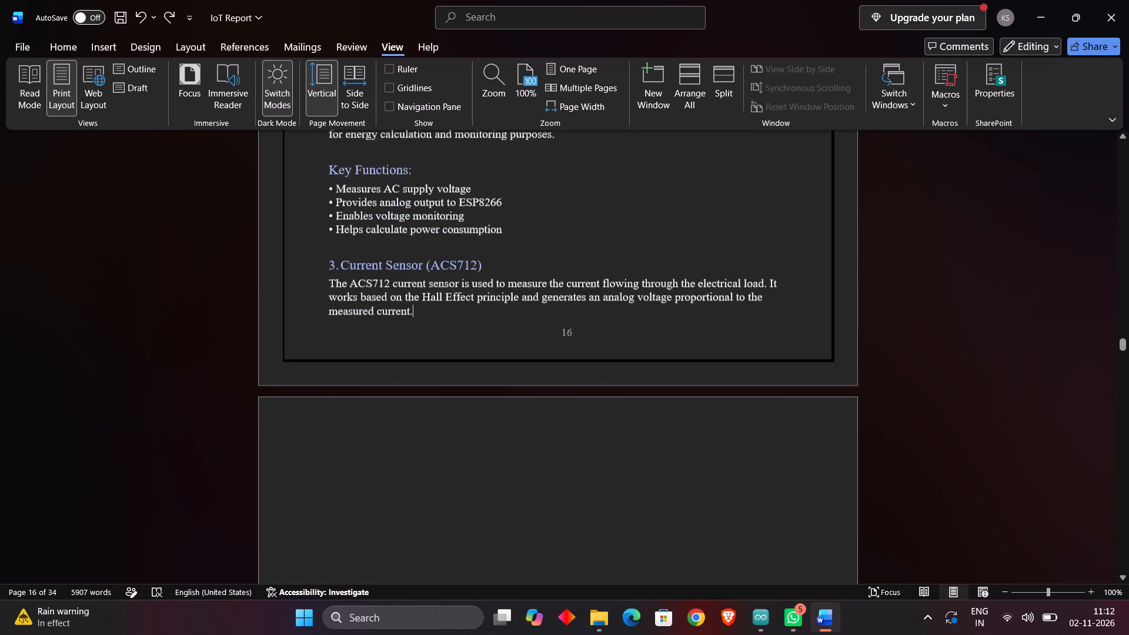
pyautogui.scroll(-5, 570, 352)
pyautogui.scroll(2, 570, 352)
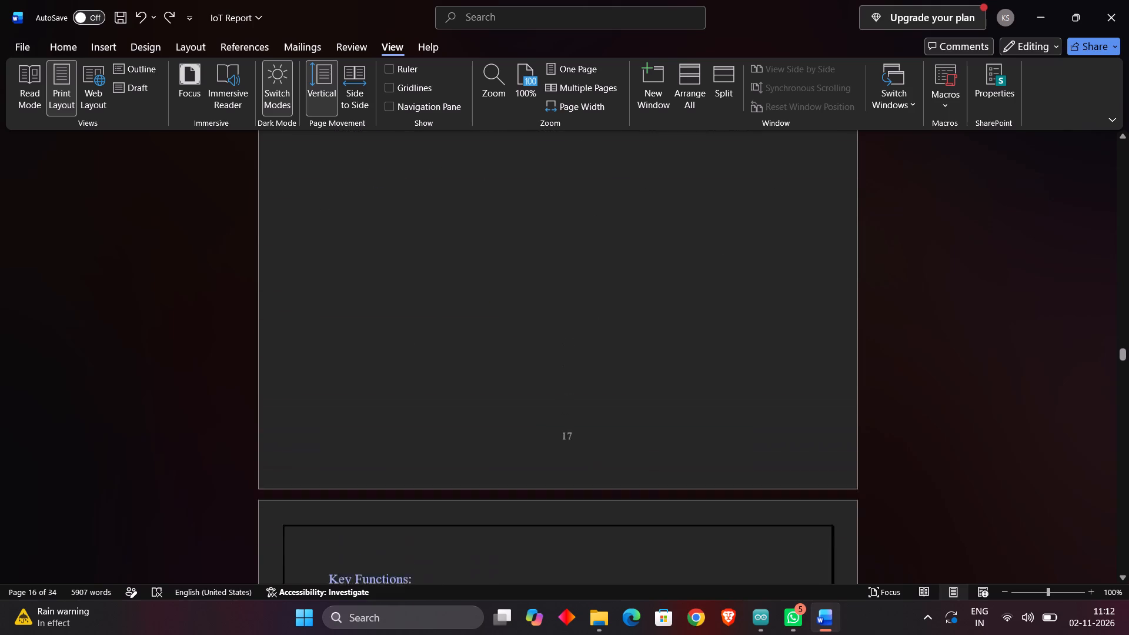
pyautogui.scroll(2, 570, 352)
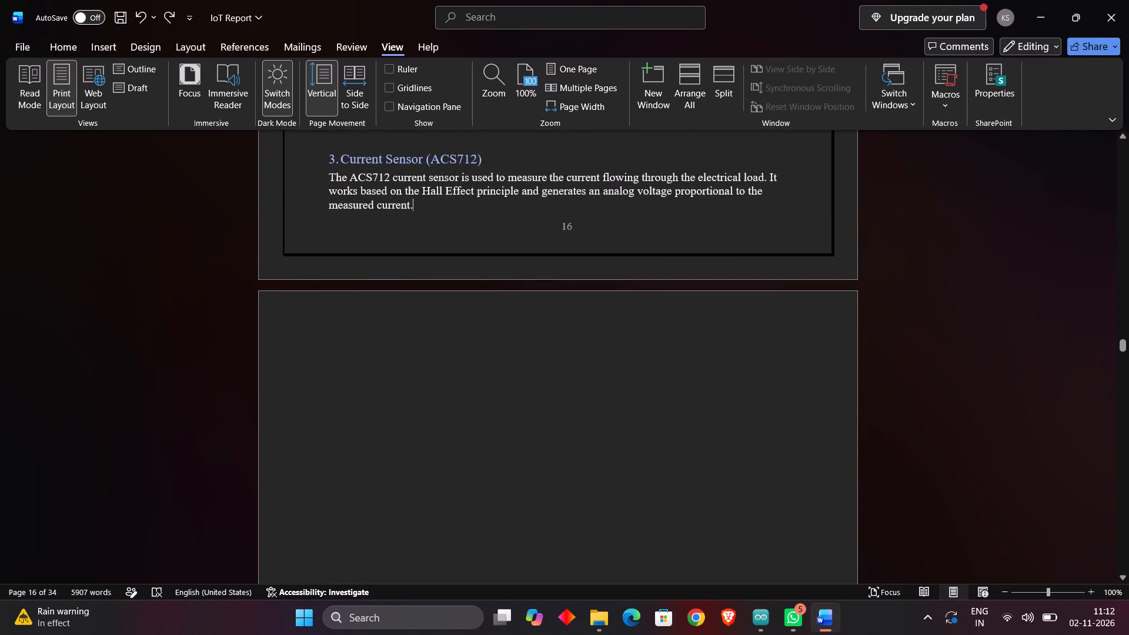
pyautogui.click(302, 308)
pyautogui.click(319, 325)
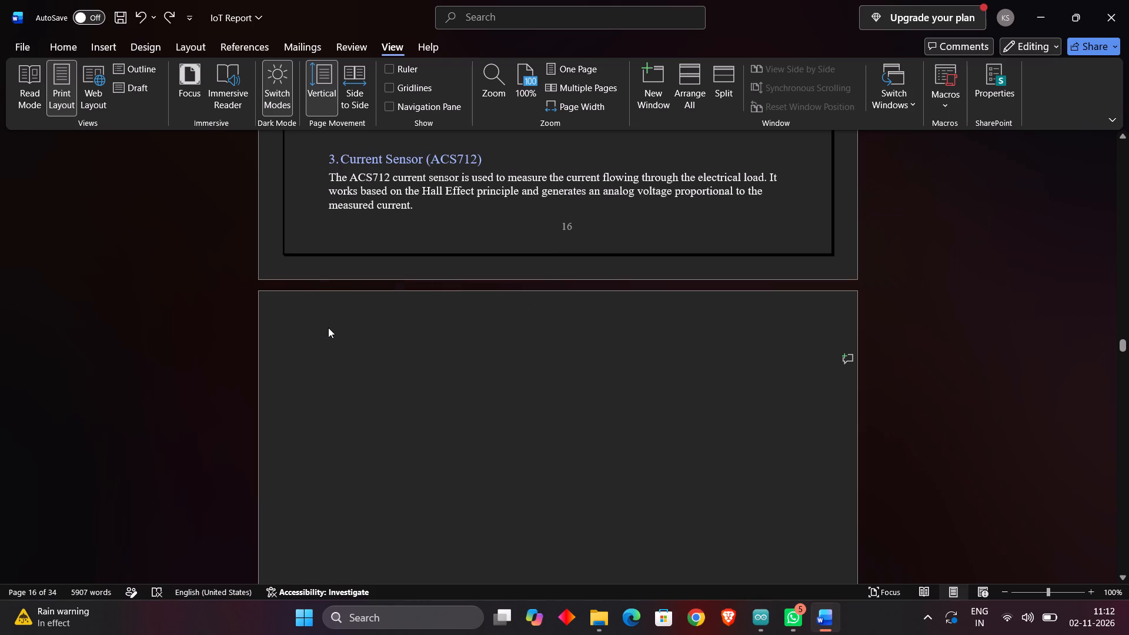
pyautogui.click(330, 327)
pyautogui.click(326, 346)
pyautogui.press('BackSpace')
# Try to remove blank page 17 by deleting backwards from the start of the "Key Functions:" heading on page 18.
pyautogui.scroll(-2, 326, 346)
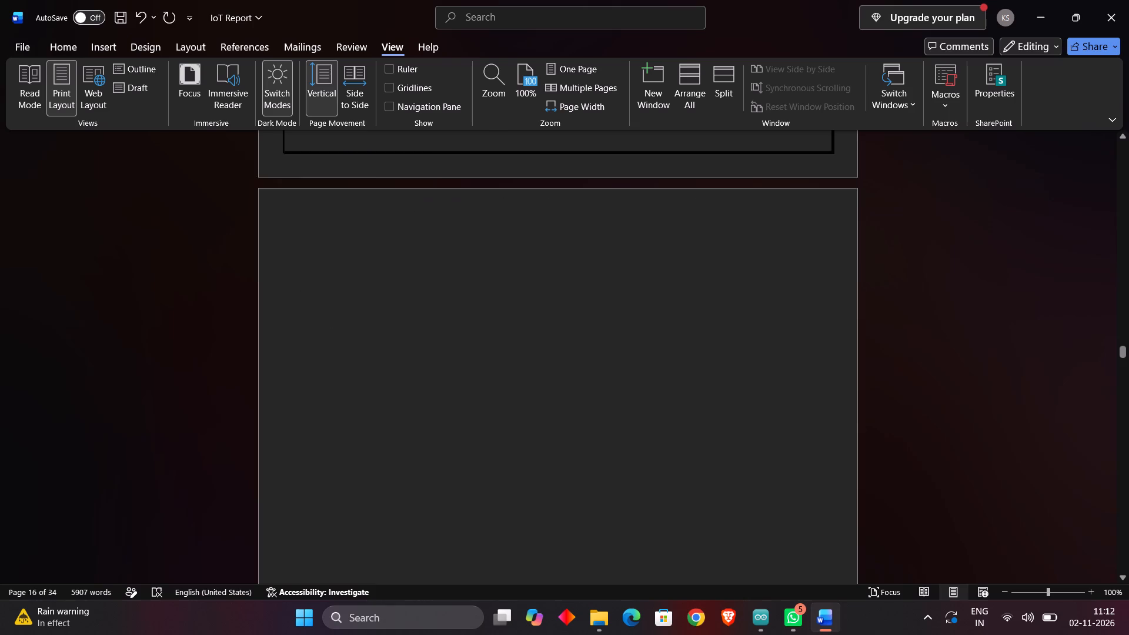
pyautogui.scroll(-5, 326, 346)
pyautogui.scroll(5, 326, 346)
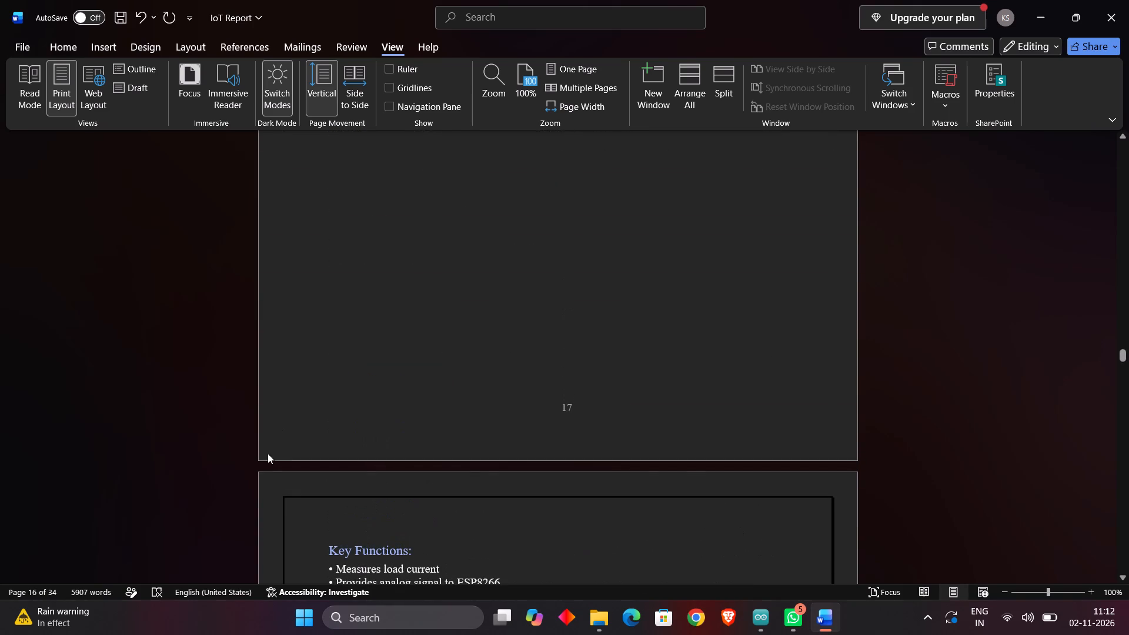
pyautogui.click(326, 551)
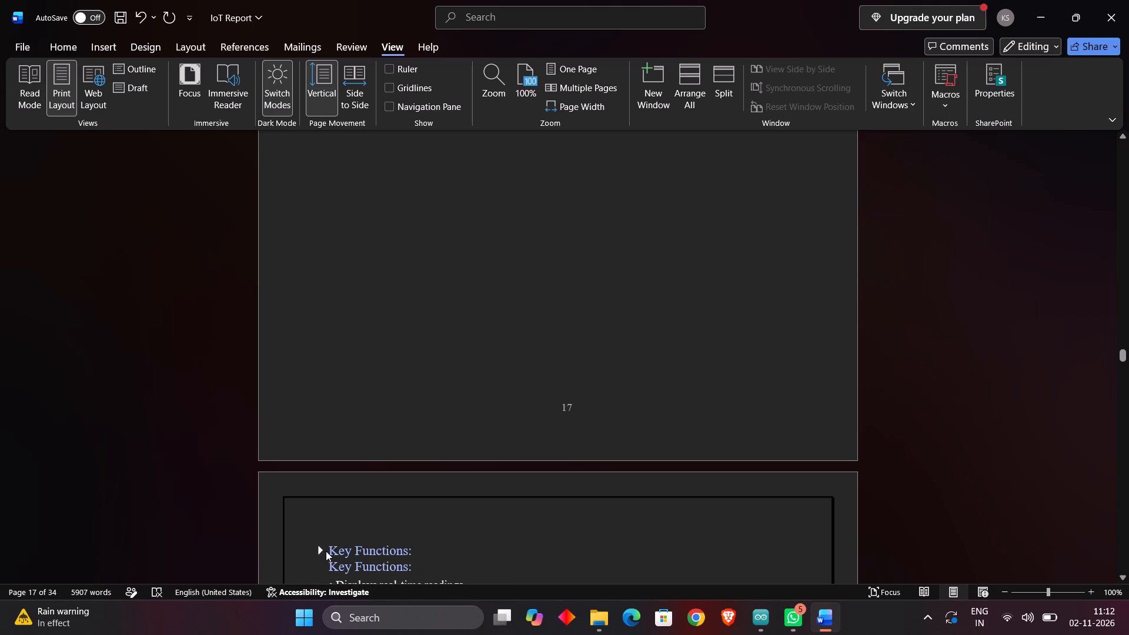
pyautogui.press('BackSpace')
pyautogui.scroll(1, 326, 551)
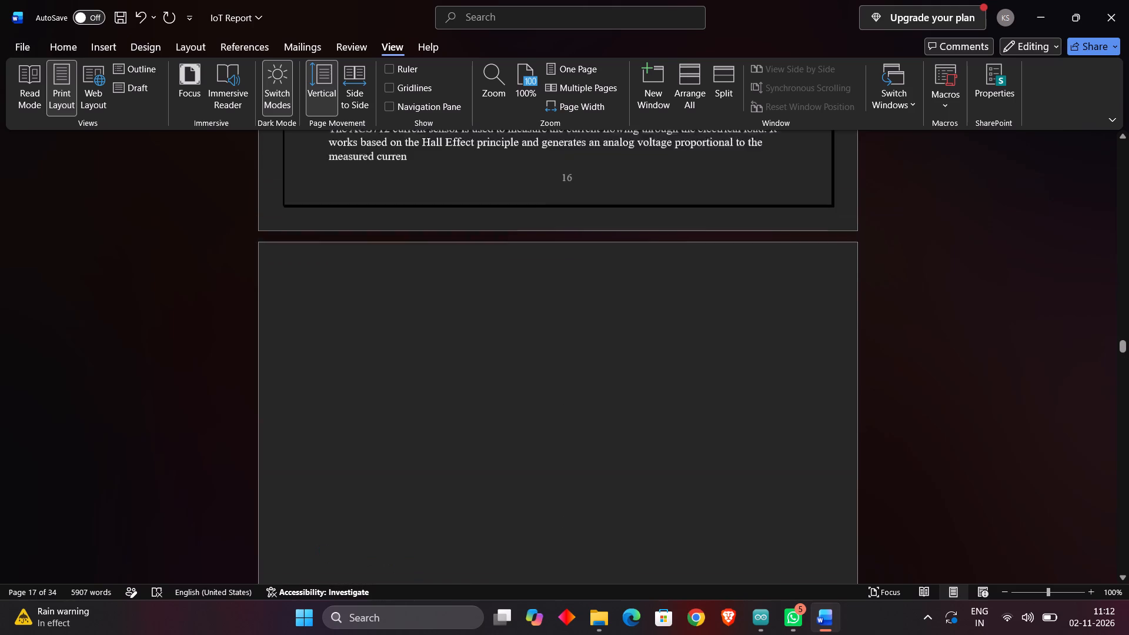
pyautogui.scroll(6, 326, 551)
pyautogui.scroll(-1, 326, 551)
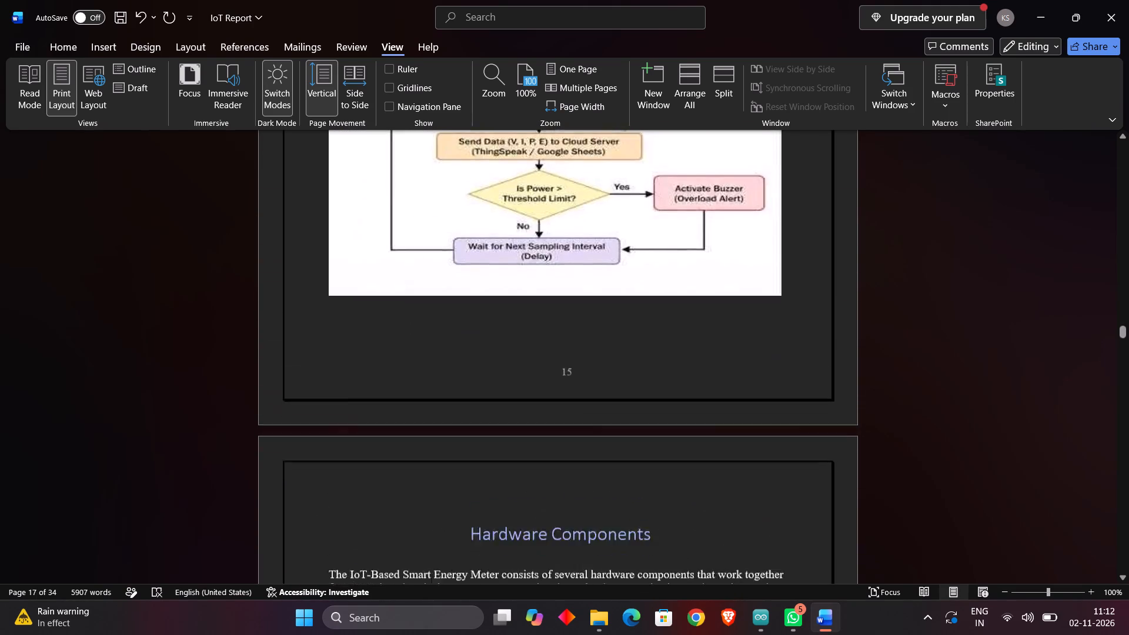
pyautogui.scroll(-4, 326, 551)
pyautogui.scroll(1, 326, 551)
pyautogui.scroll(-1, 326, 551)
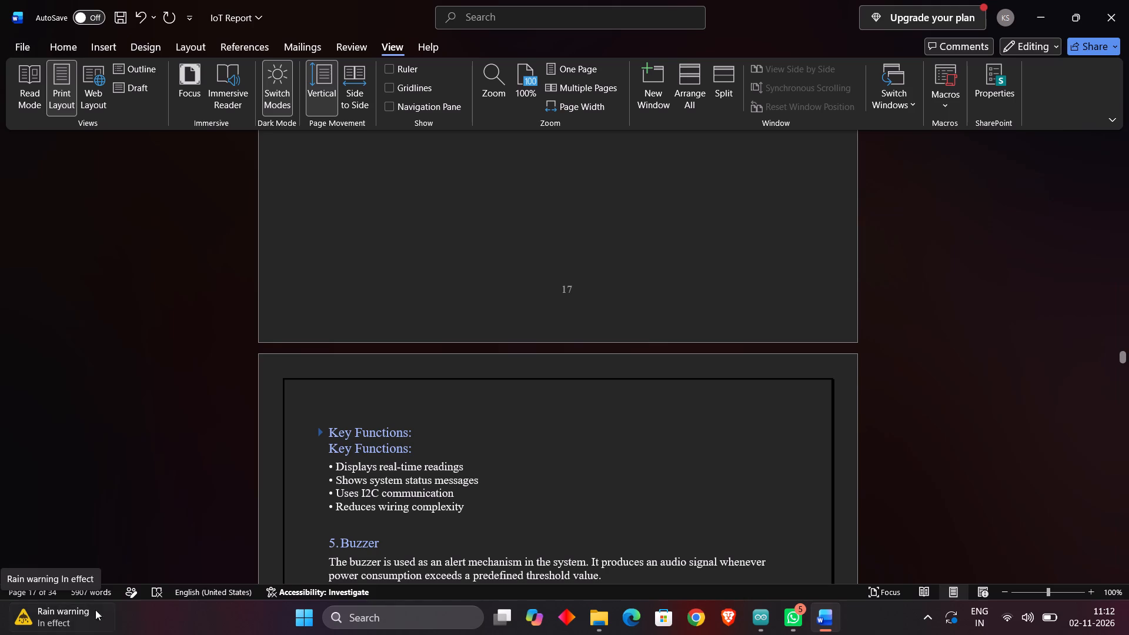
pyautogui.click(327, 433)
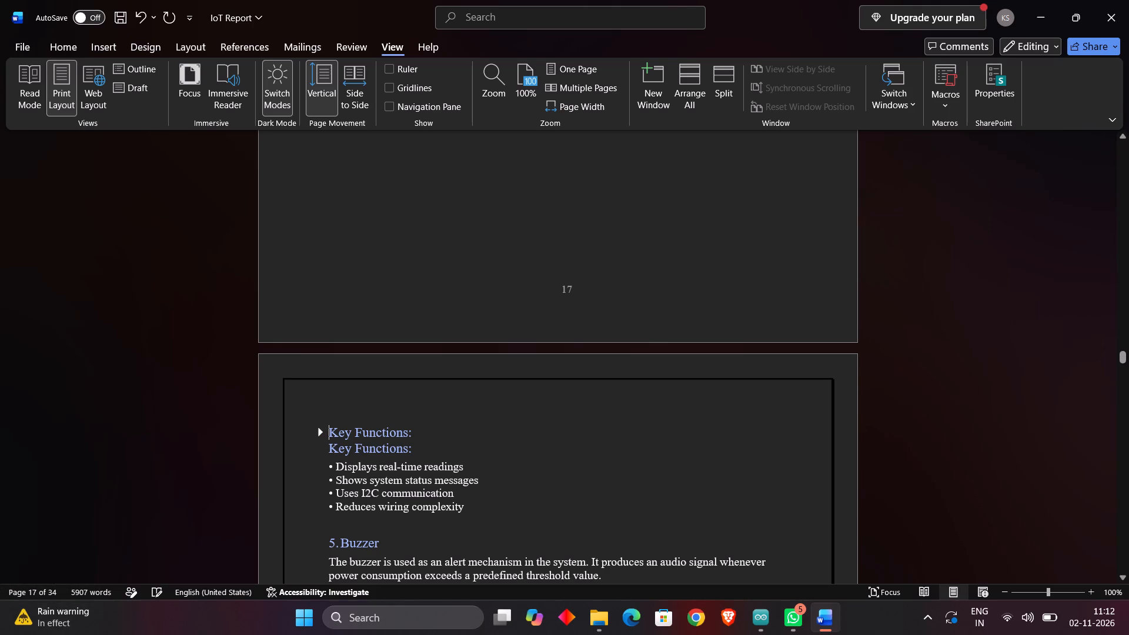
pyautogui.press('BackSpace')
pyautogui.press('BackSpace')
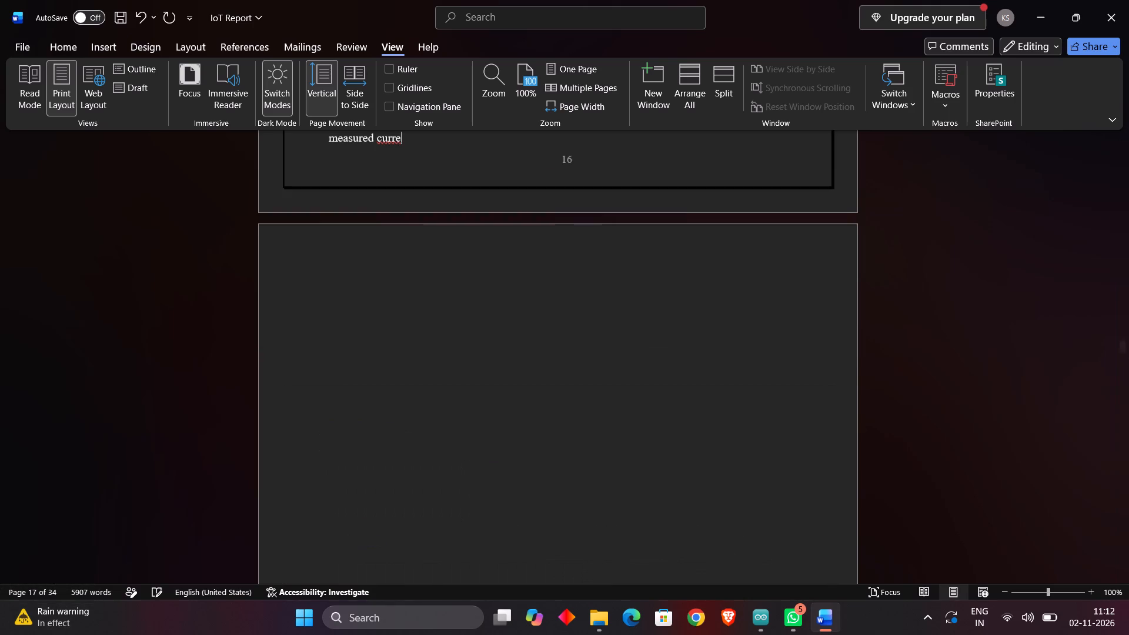
# Restore the missing end of the last word on page 16 so the sentence reads "measured current.".
pyautogui.scroll(-4, 327, 433)
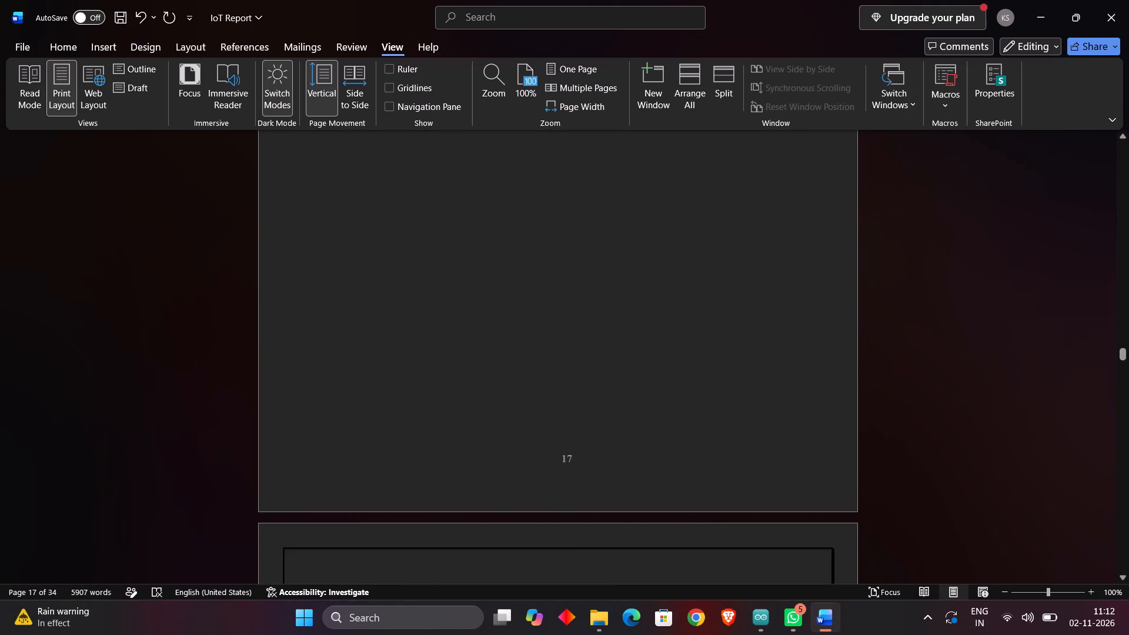
pyautogui.scroll(-3, 327, 433)
pyautogui.scroll(3, 327, 433)
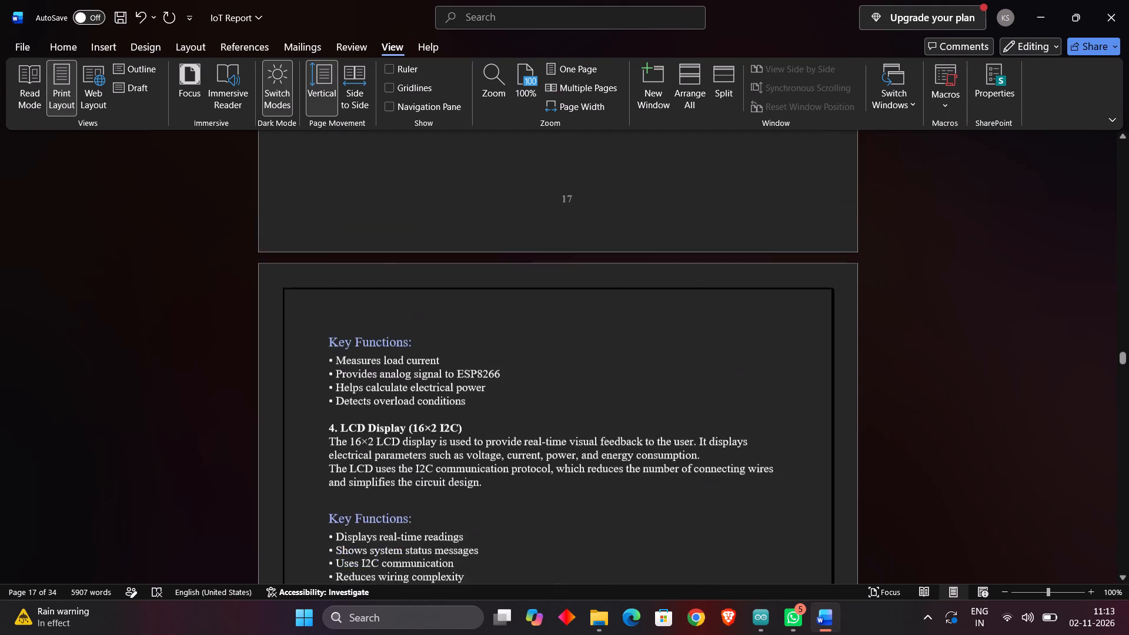
pyautogui.scroll(1, 327, 433)
pyautogui.click(328, 423)
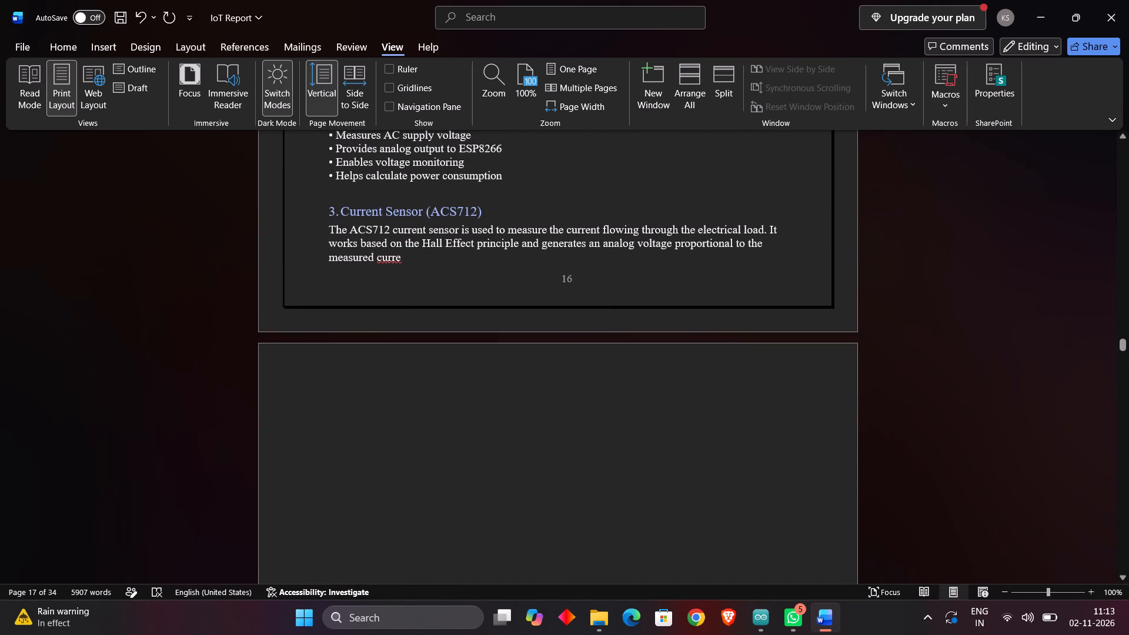
pyautogui.click(358, 406)
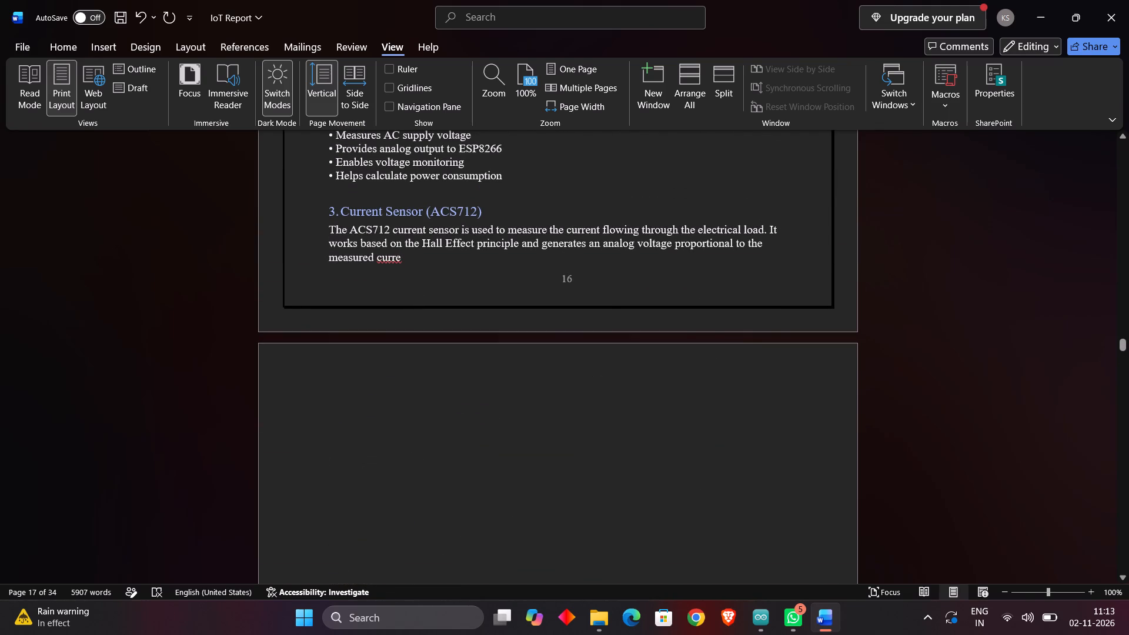
pyautogui.click(409, 252)
pyautogui.write('nt')
pyautogui.press('.')
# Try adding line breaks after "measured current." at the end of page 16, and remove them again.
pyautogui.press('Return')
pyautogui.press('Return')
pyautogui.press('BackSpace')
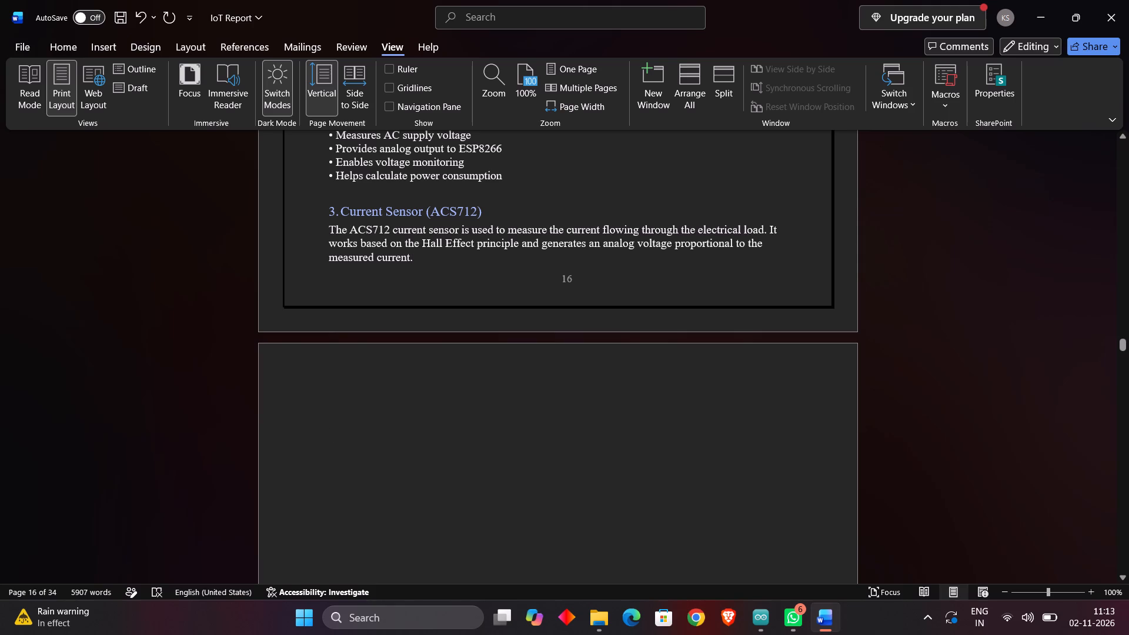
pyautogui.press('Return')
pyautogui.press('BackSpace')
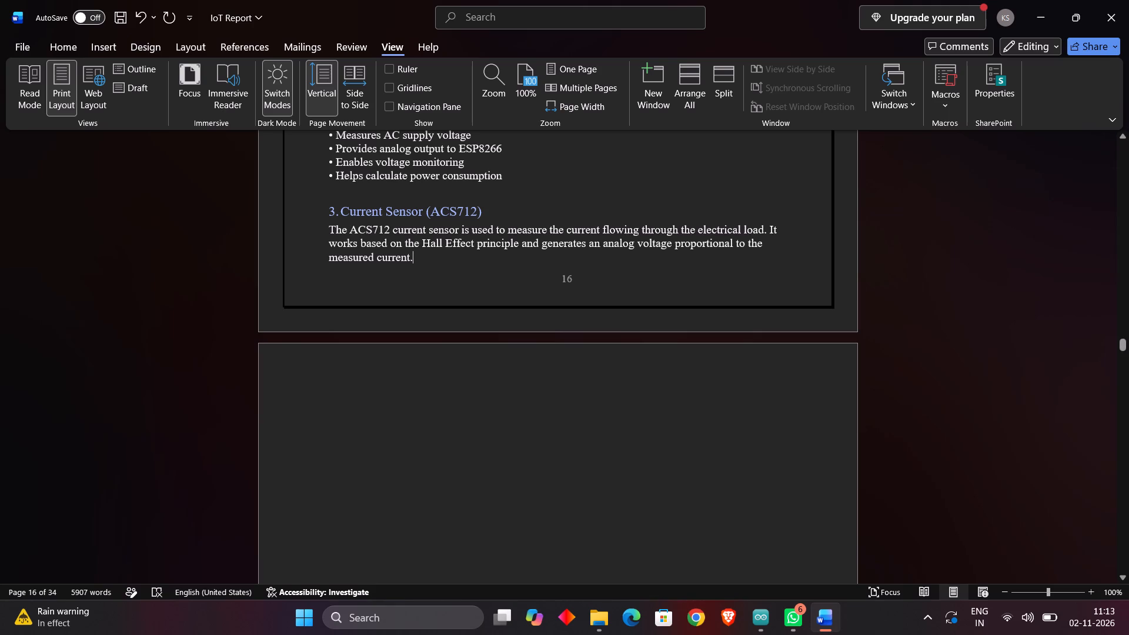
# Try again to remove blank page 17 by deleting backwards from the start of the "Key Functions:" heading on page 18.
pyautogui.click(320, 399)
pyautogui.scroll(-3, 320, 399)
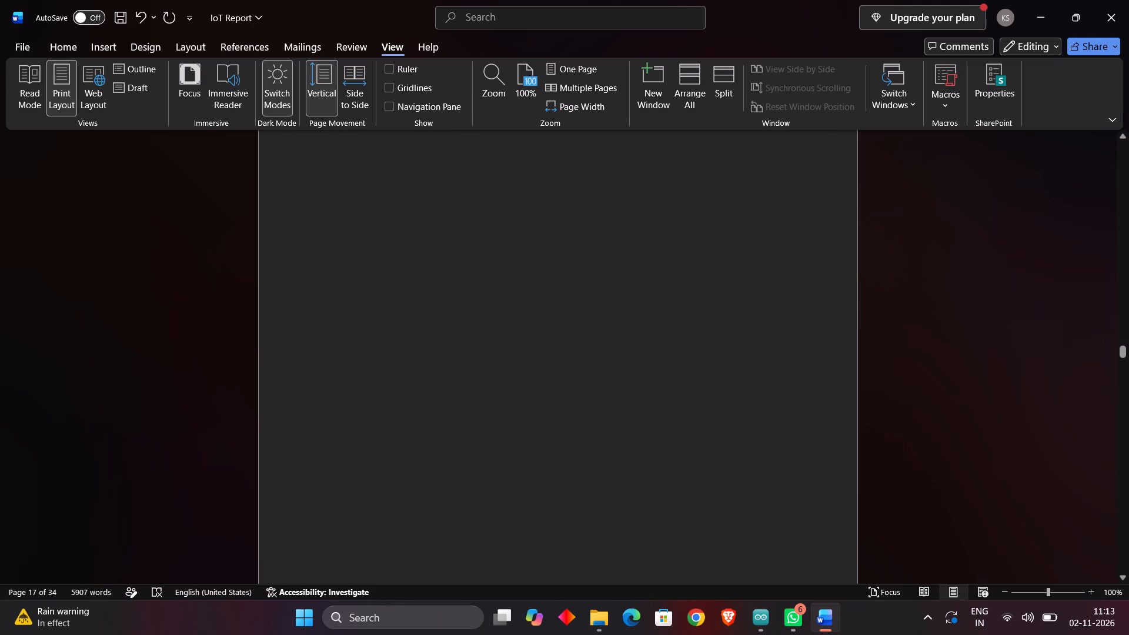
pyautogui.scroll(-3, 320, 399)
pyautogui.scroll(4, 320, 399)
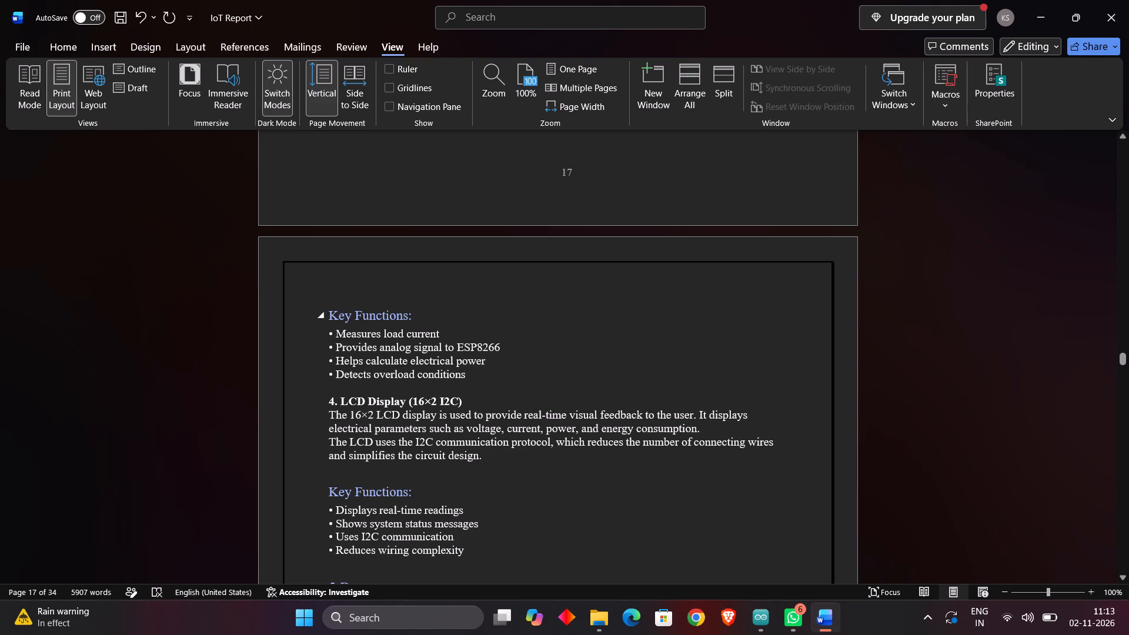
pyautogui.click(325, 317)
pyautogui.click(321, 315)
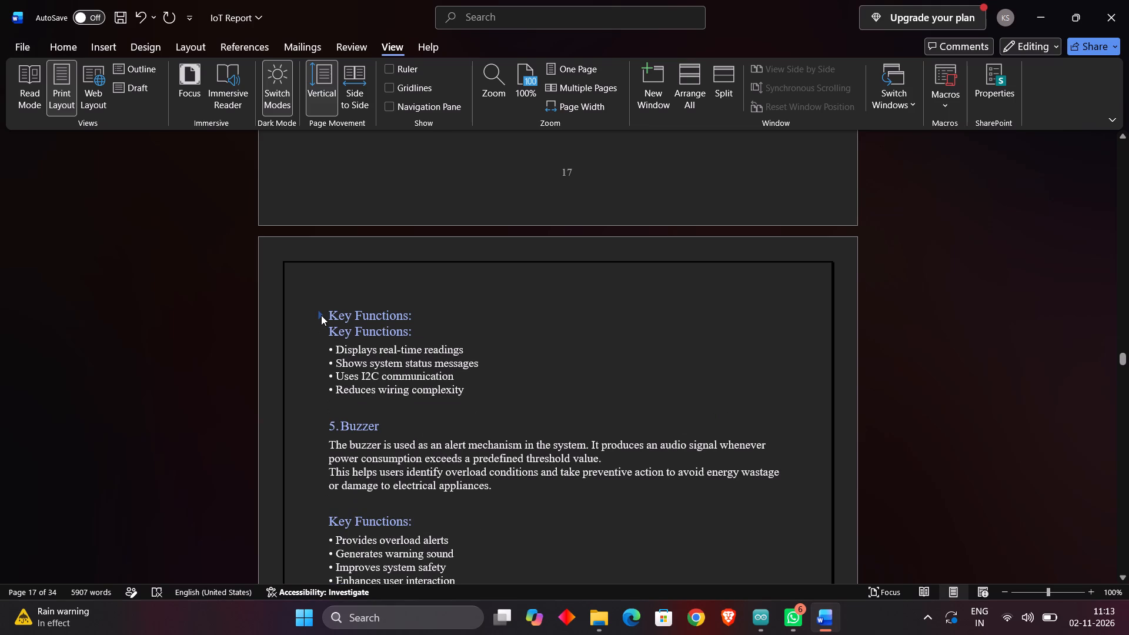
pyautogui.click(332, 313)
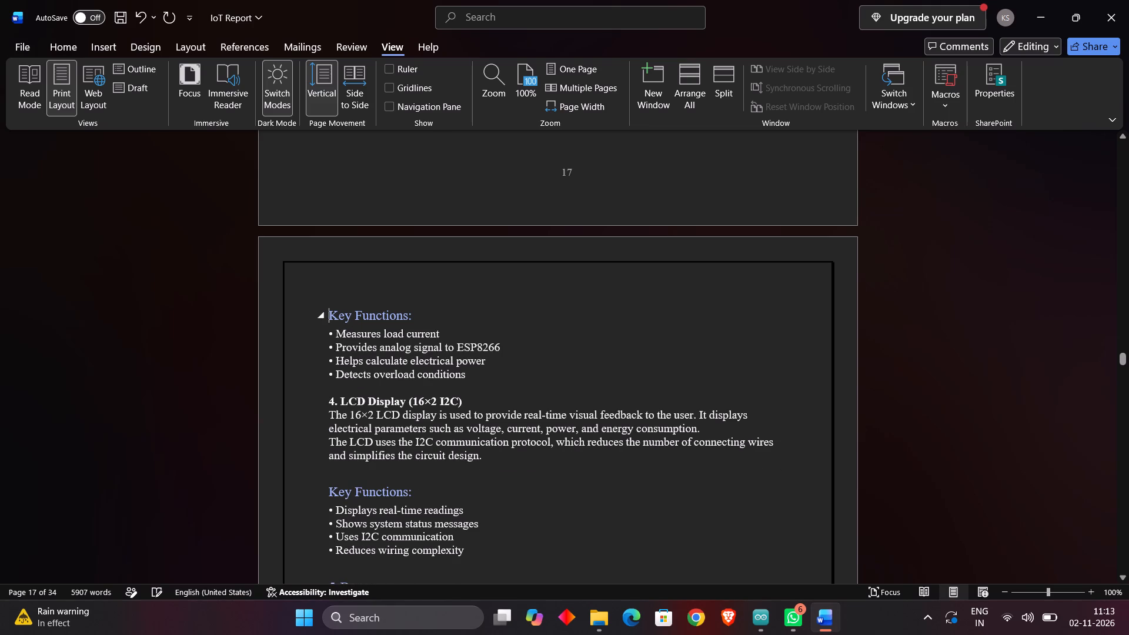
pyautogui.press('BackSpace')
# Select the page 18 content from the first "Key Functions:" heading down through the sections below it.
pyautogui.scroll(-1, 332, 313)
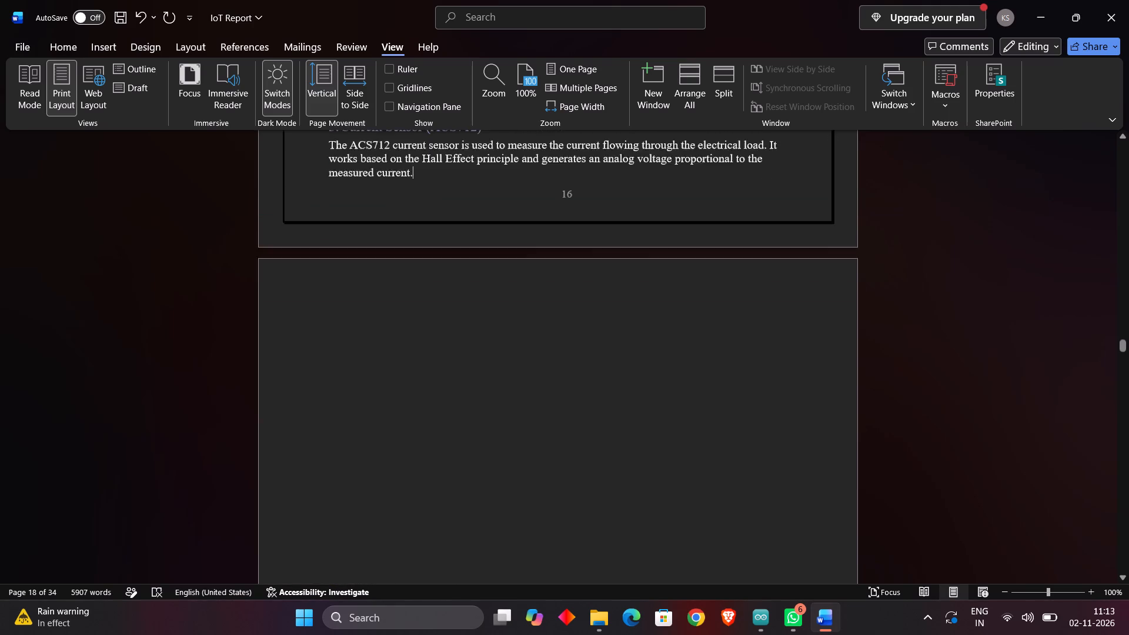
pyautogui.scroll(-3, 332, 313)
pyautogui.click(332, 313)
pyautogui.scroll(-2, 332, 313)
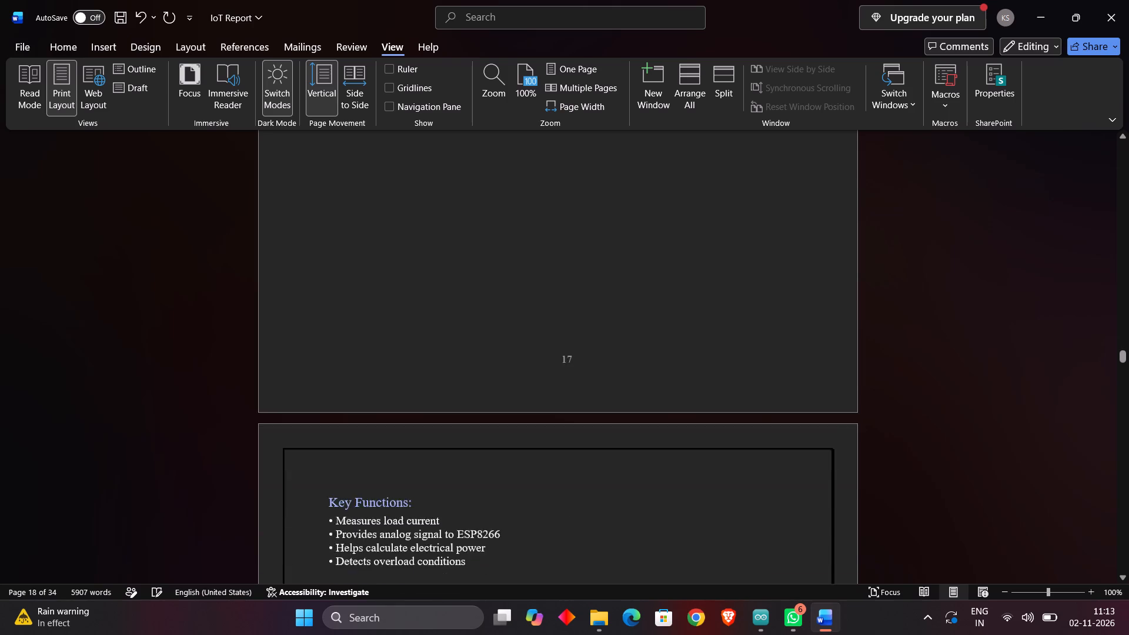
pyautogui.scroll(-3, 332, 313)
pyautogui.scroll(1, 349, 258)
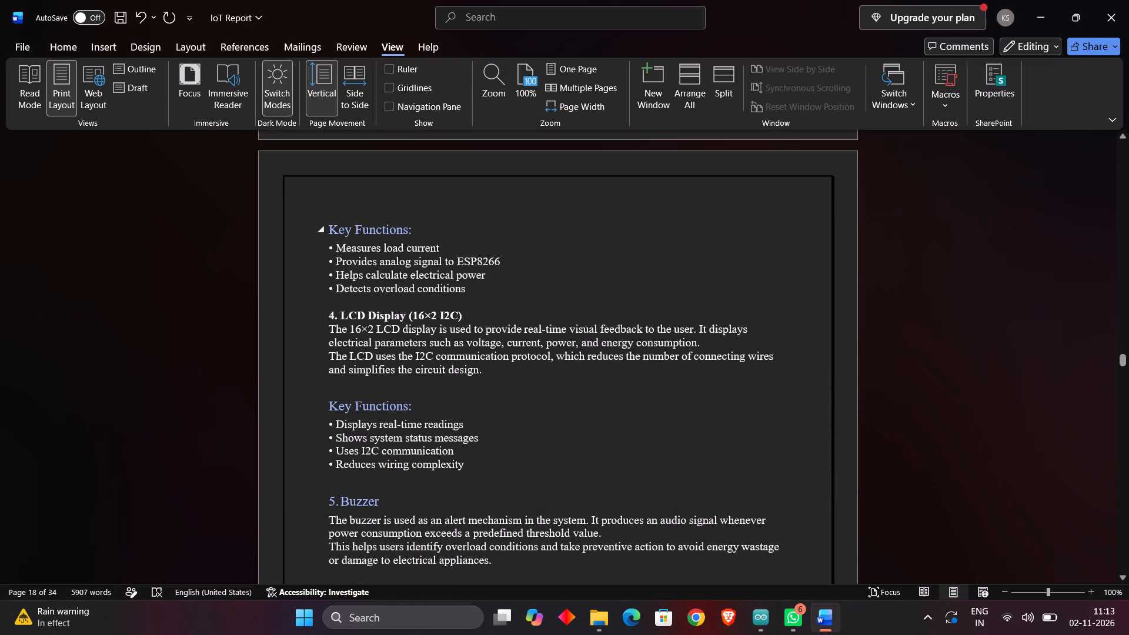
pyautogui.moveTo(328, 228); pyautogui.dragTo(463, 582)
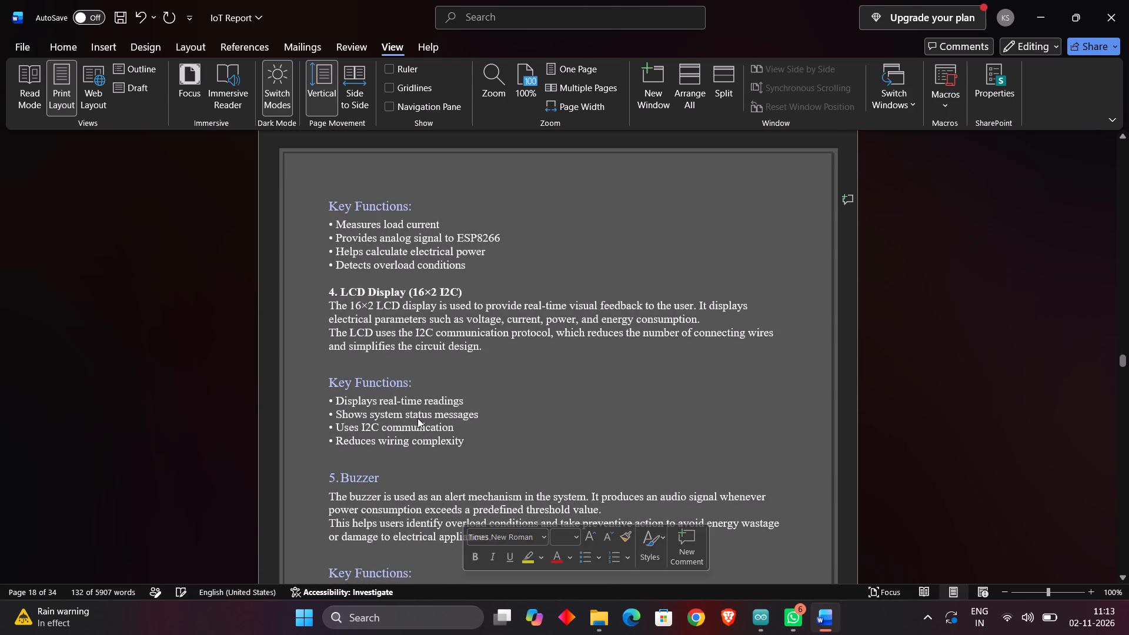
pyautogui.scroll(-4, 417, 418)
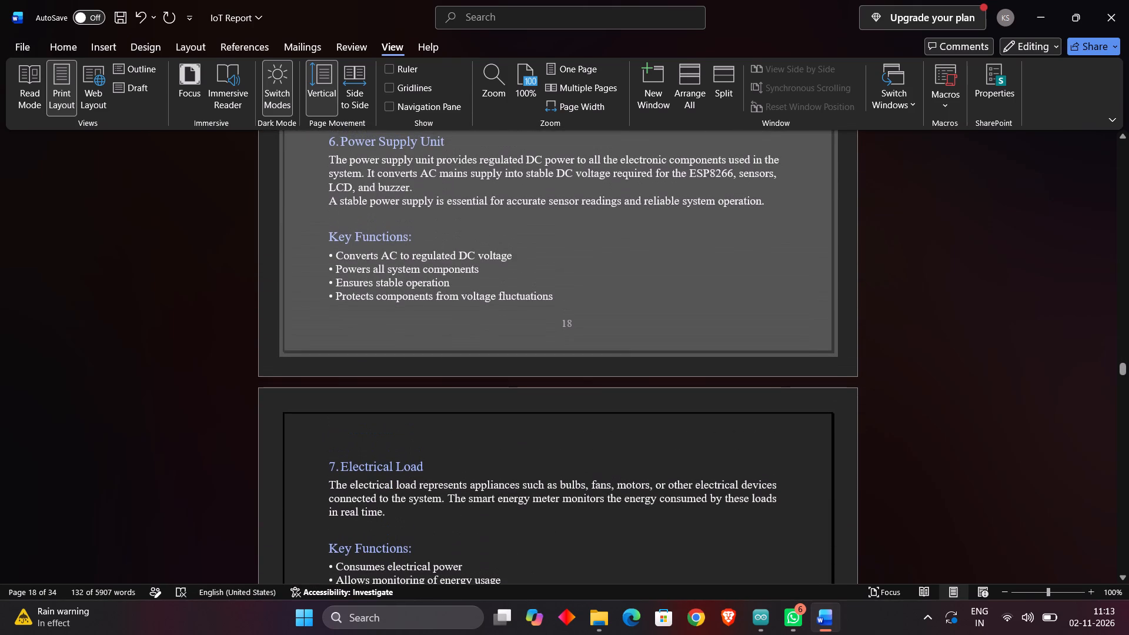
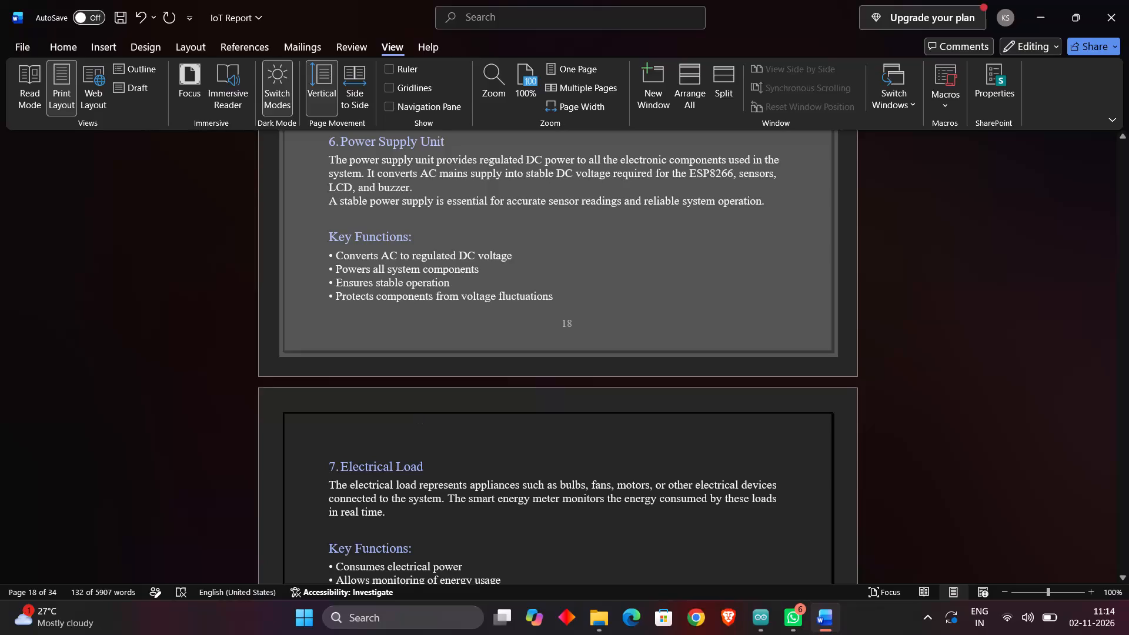
# Remove the full stop after "measured current" at the end of page 16 and insert two line breaks there.
pyautogui.click(522, 373)
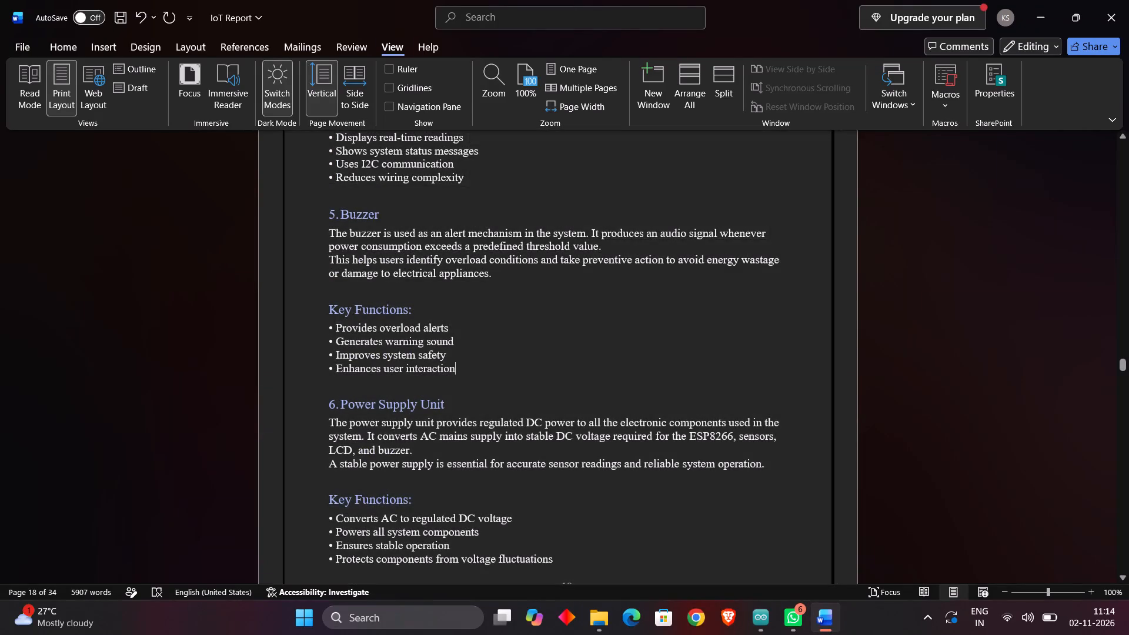
pyautogui.scroll(3, 422, 319)
pyautogui.click(409, 336)
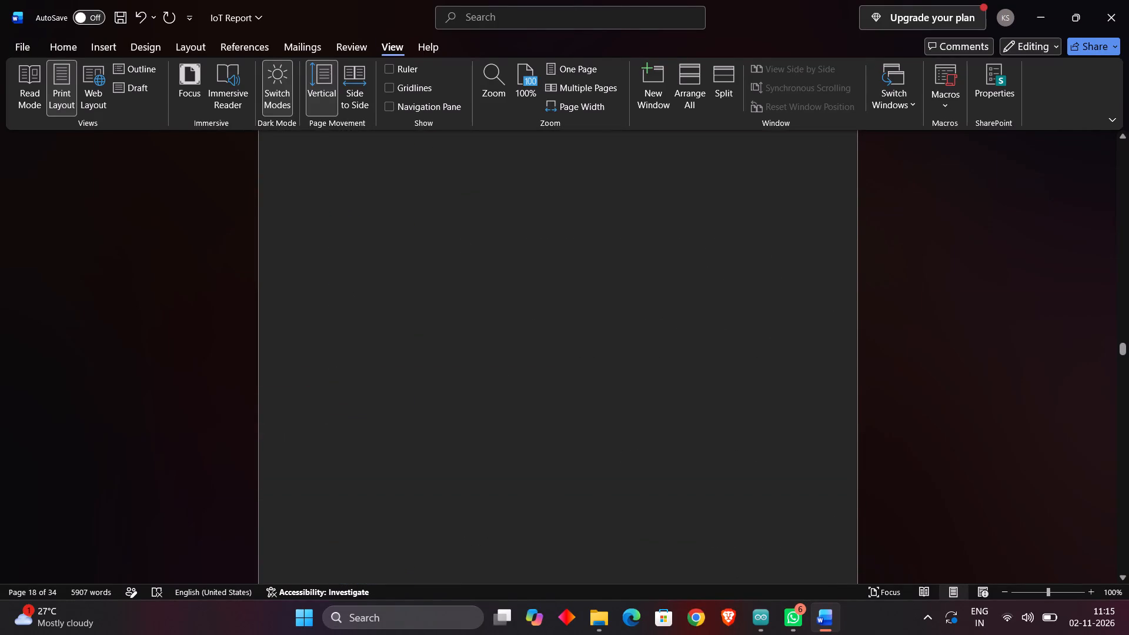
pyautogui.scroll(-3, 409, 336)
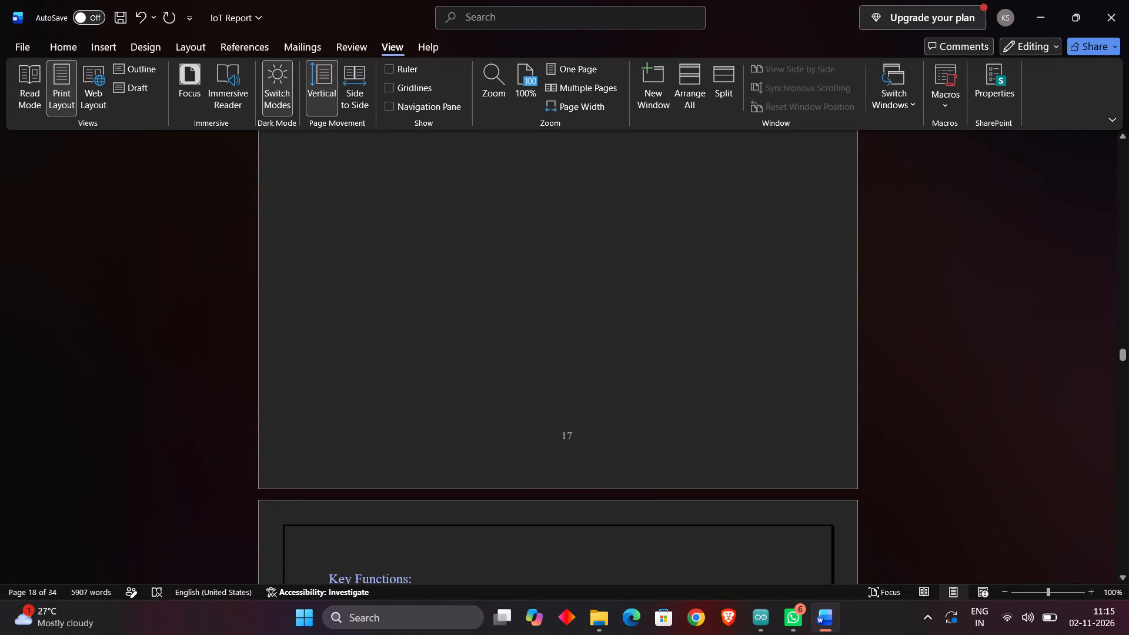
pyautogui.press('BackSpace')
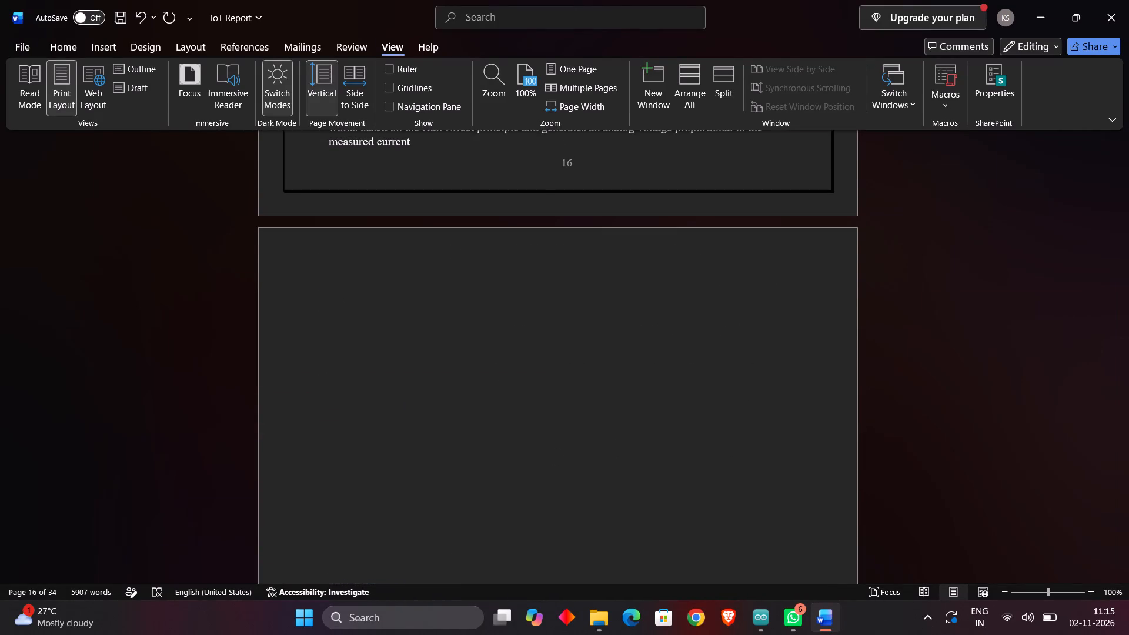
pyautogui.press('Return')
pyautogui.press('Return')
pyautogui.click(409, 333)
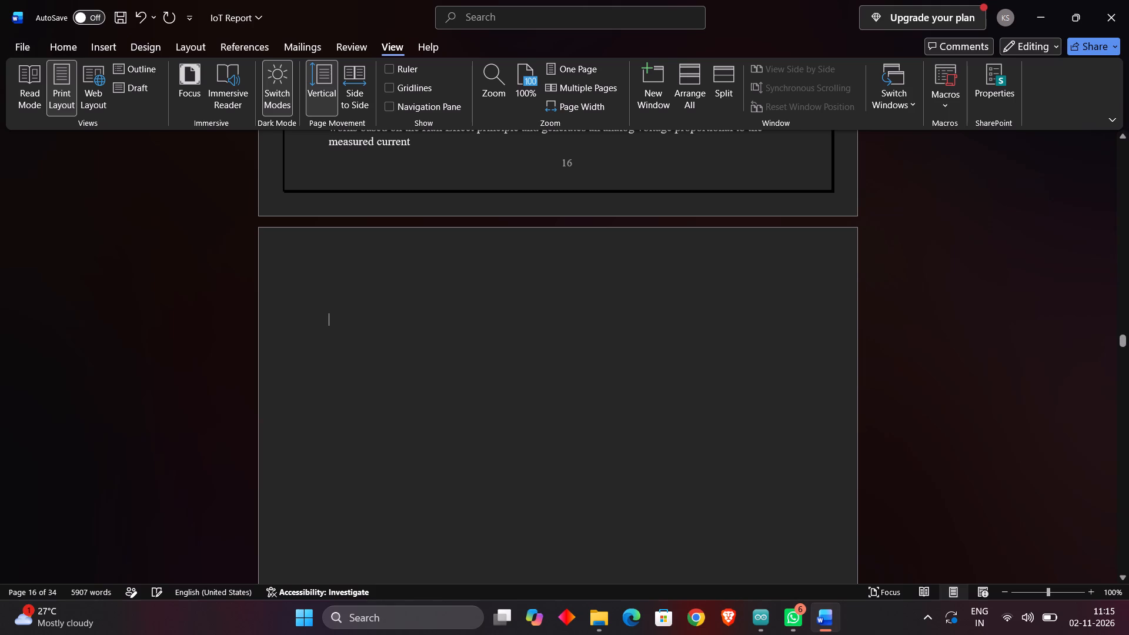
pyautogui.click(409, 333)
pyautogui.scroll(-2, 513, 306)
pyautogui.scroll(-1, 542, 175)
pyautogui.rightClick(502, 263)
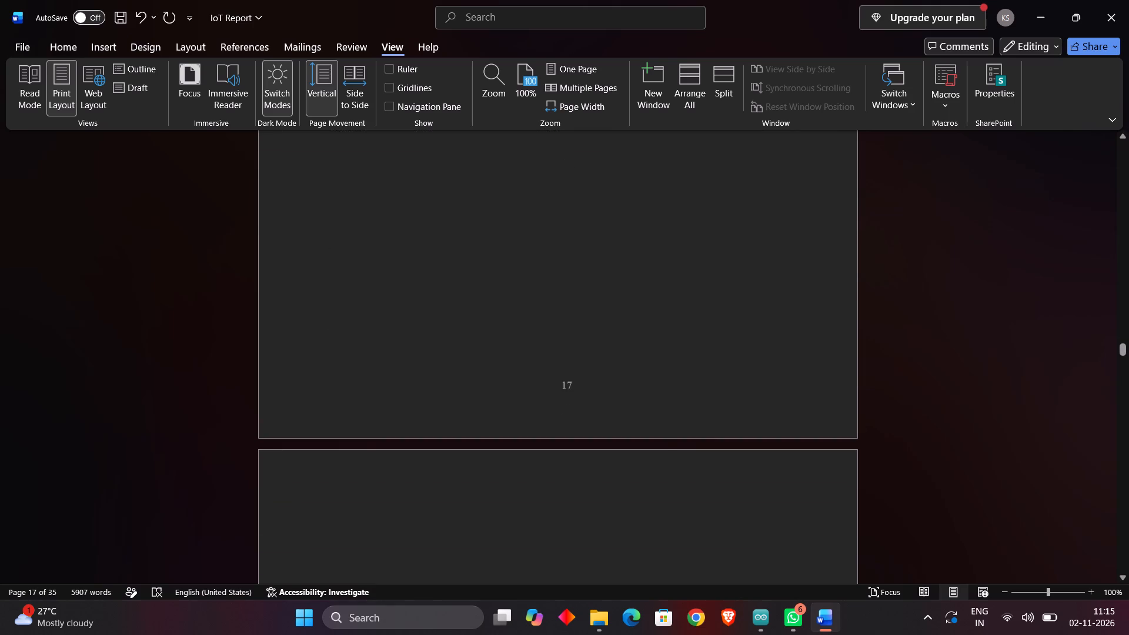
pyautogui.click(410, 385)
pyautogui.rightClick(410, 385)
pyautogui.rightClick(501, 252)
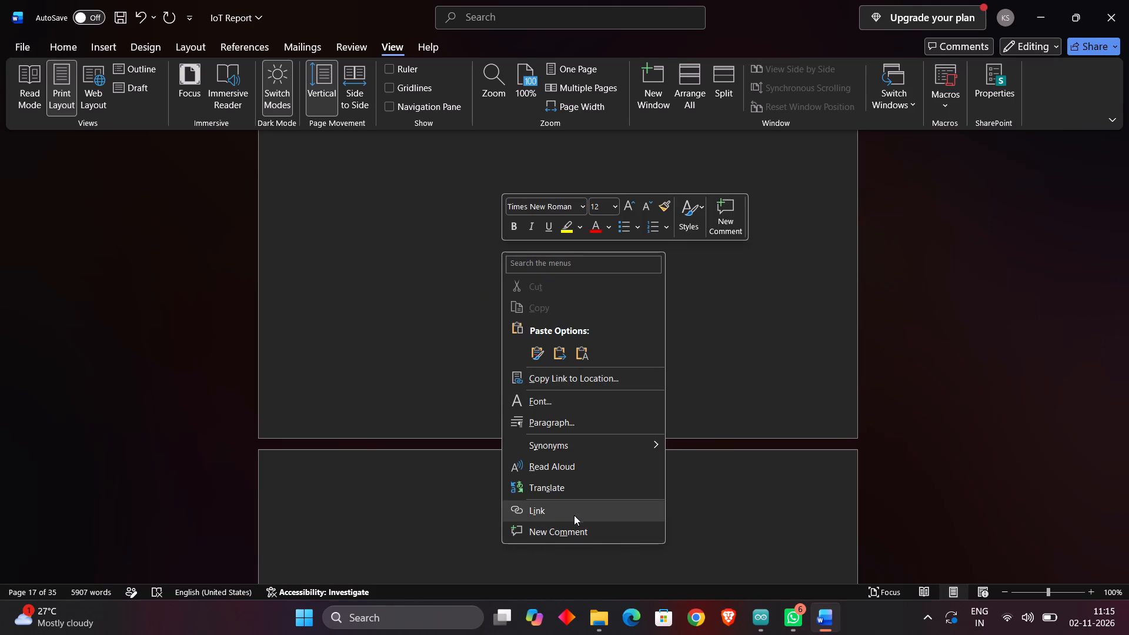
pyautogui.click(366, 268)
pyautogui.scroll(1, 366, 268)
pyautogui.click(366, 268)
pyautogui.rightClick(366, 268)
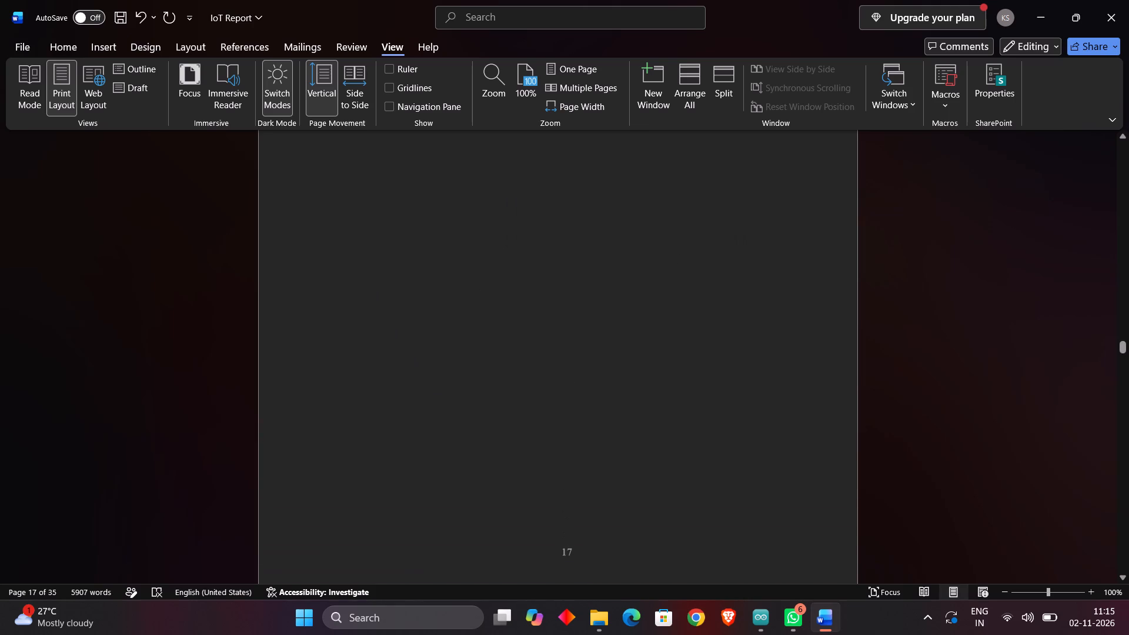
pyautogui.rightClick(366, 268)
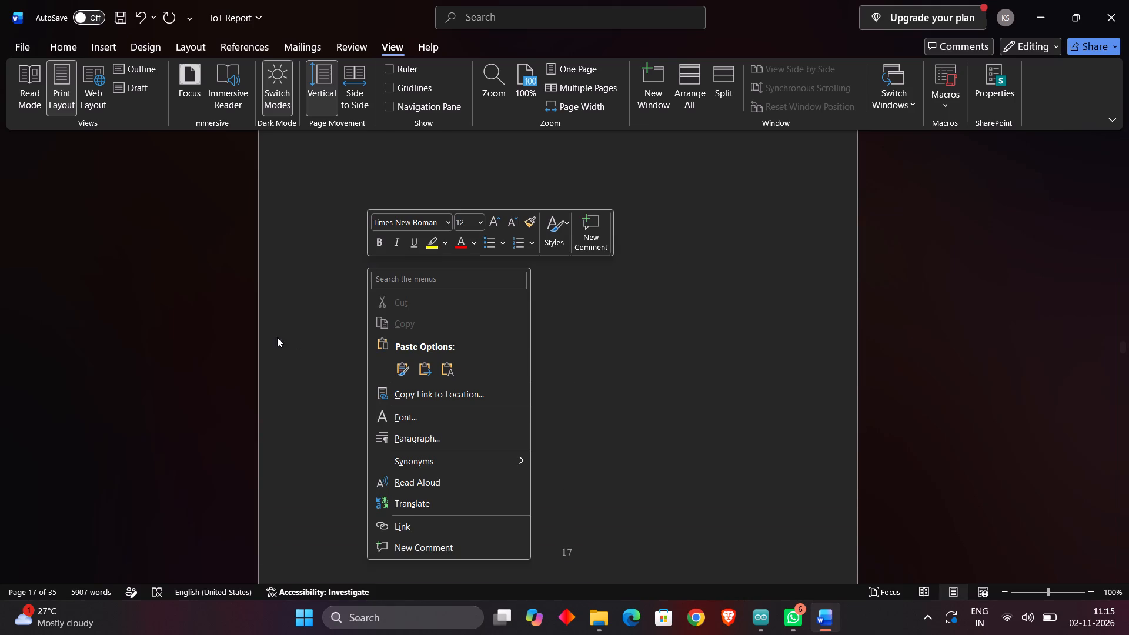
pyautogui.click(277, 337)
# Remove the extra blank page 18 by deleting backwards from the start of the "Key Functions:" heading on page 19.
pyautogui.scroll(-6, 277, 337)
pyautogui.scroll(1, 277, 337)
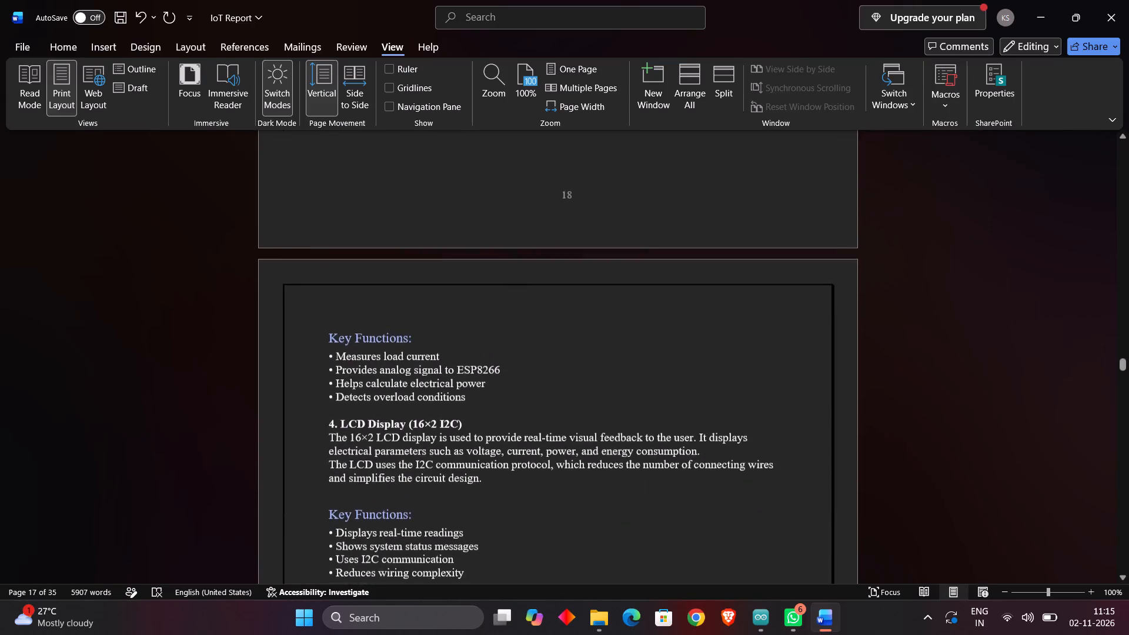
pyautogui.click(326, 341)
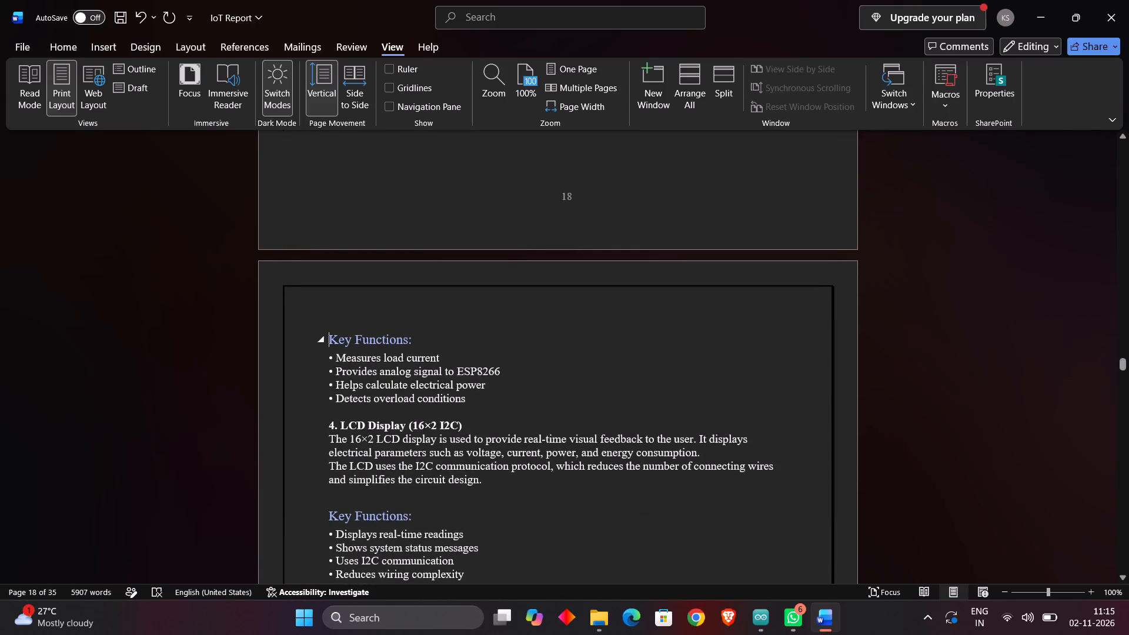
pyautogui.press('BackSpace')
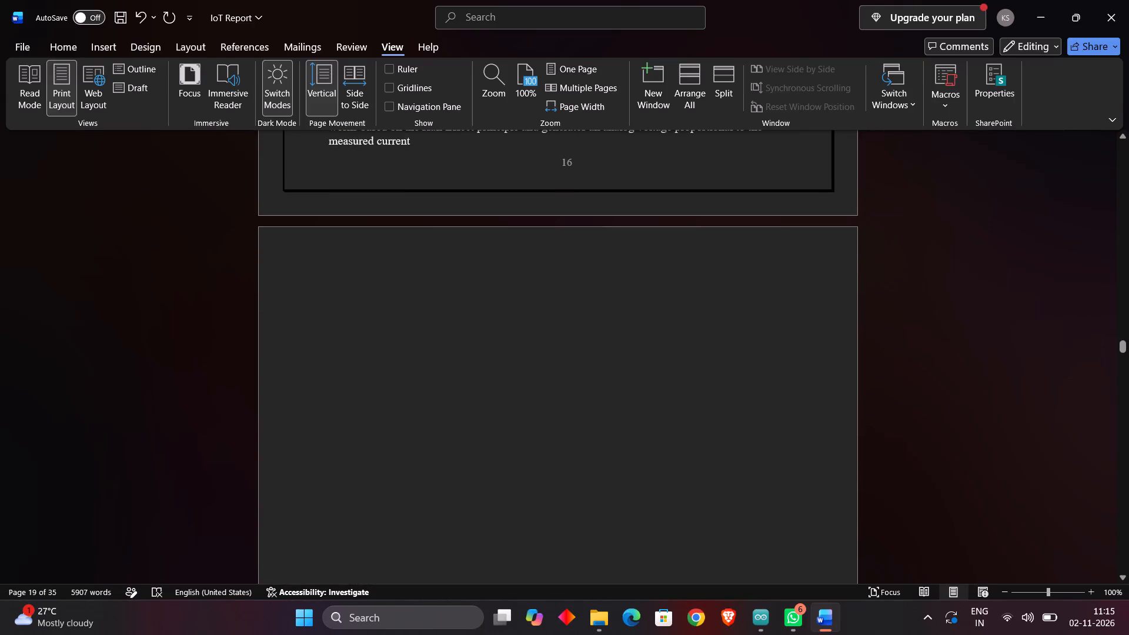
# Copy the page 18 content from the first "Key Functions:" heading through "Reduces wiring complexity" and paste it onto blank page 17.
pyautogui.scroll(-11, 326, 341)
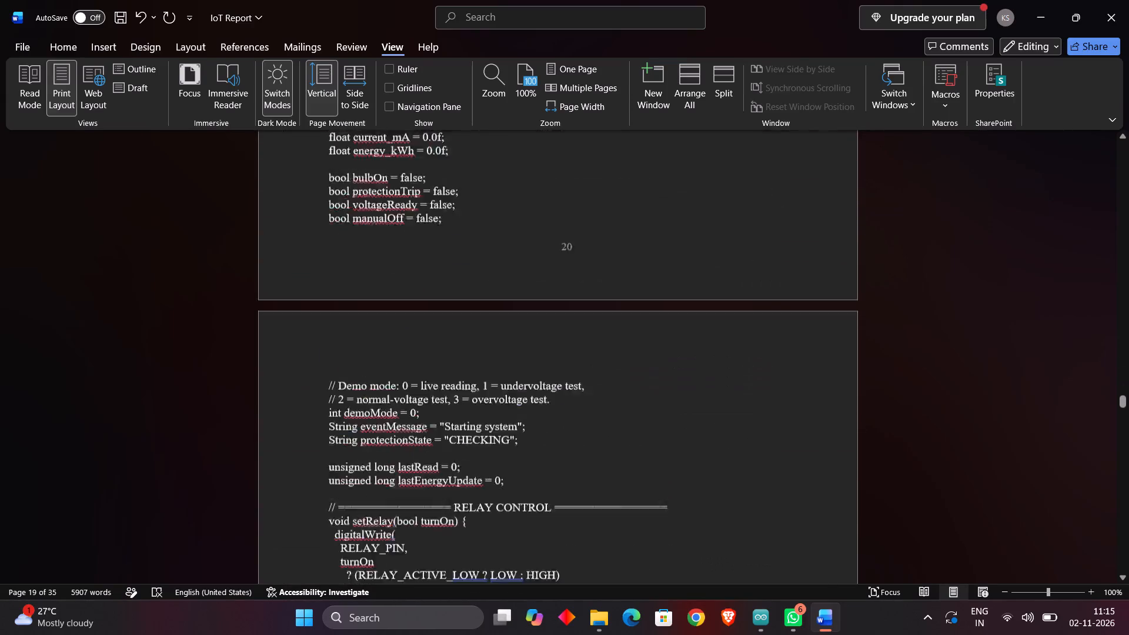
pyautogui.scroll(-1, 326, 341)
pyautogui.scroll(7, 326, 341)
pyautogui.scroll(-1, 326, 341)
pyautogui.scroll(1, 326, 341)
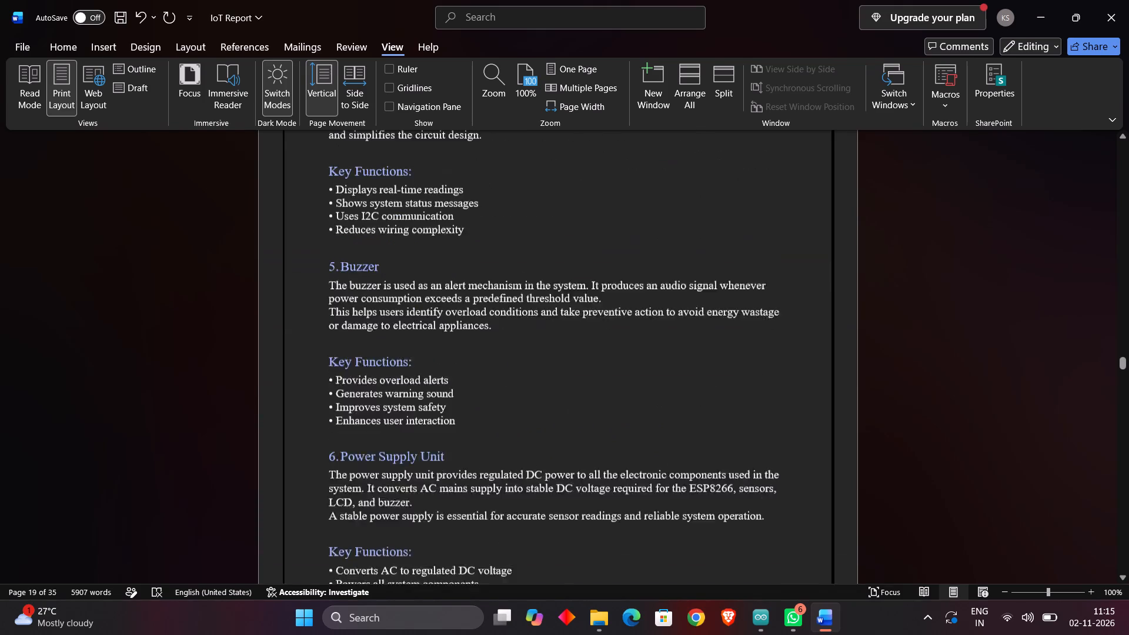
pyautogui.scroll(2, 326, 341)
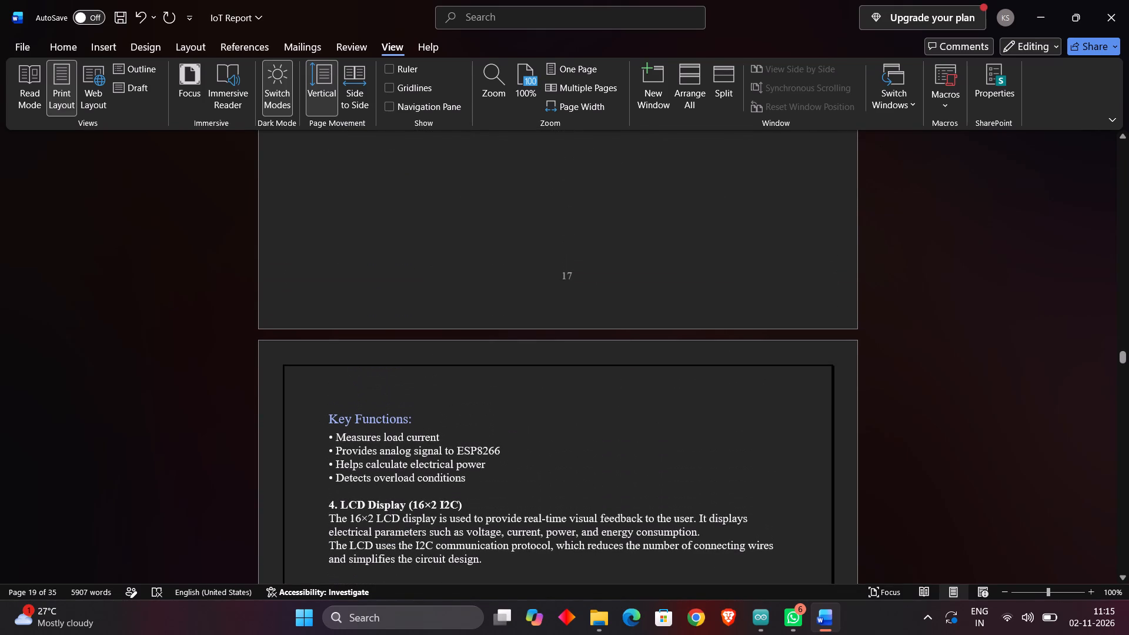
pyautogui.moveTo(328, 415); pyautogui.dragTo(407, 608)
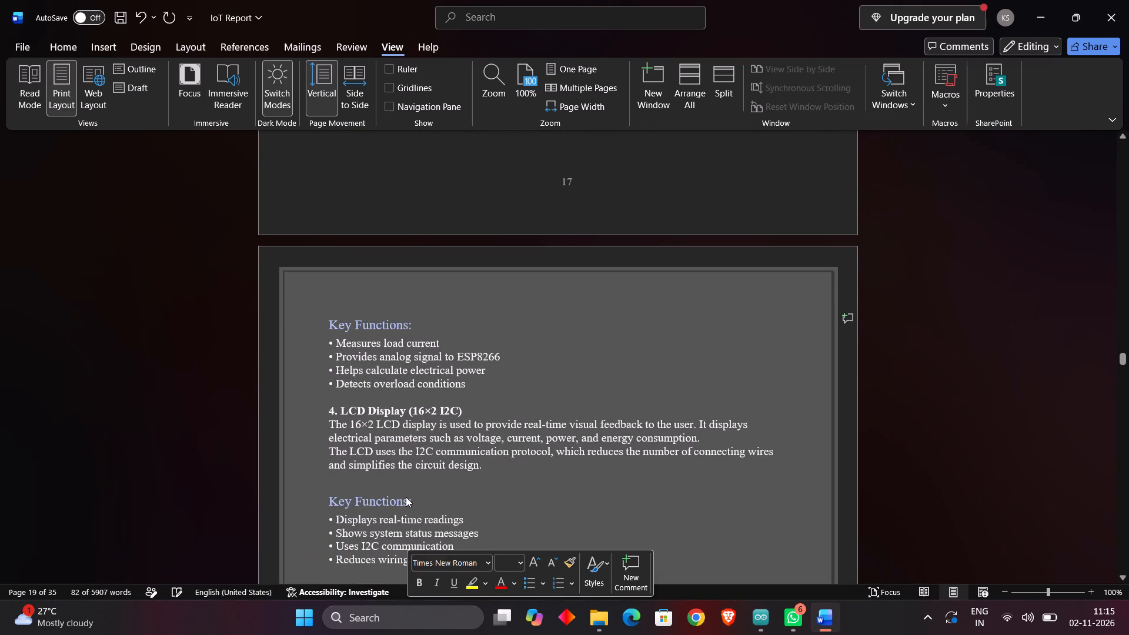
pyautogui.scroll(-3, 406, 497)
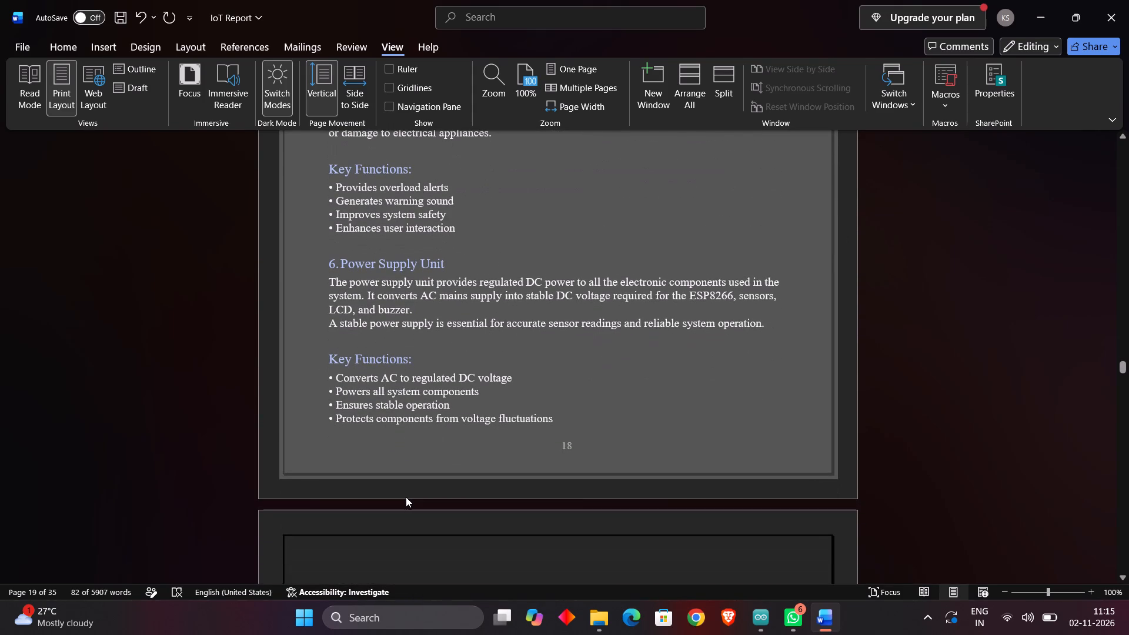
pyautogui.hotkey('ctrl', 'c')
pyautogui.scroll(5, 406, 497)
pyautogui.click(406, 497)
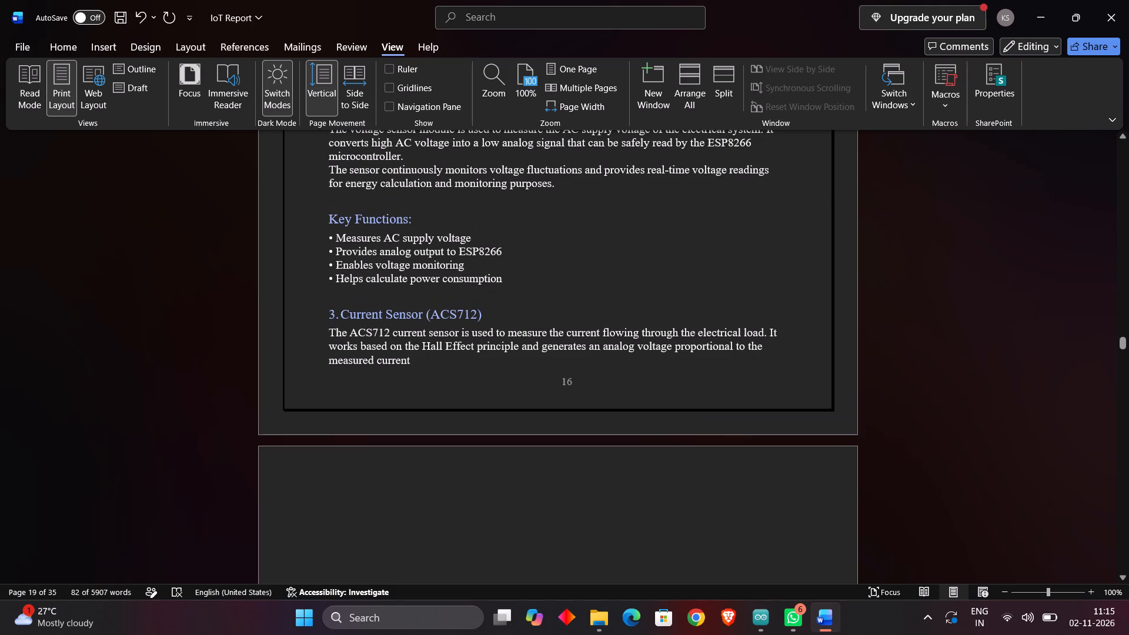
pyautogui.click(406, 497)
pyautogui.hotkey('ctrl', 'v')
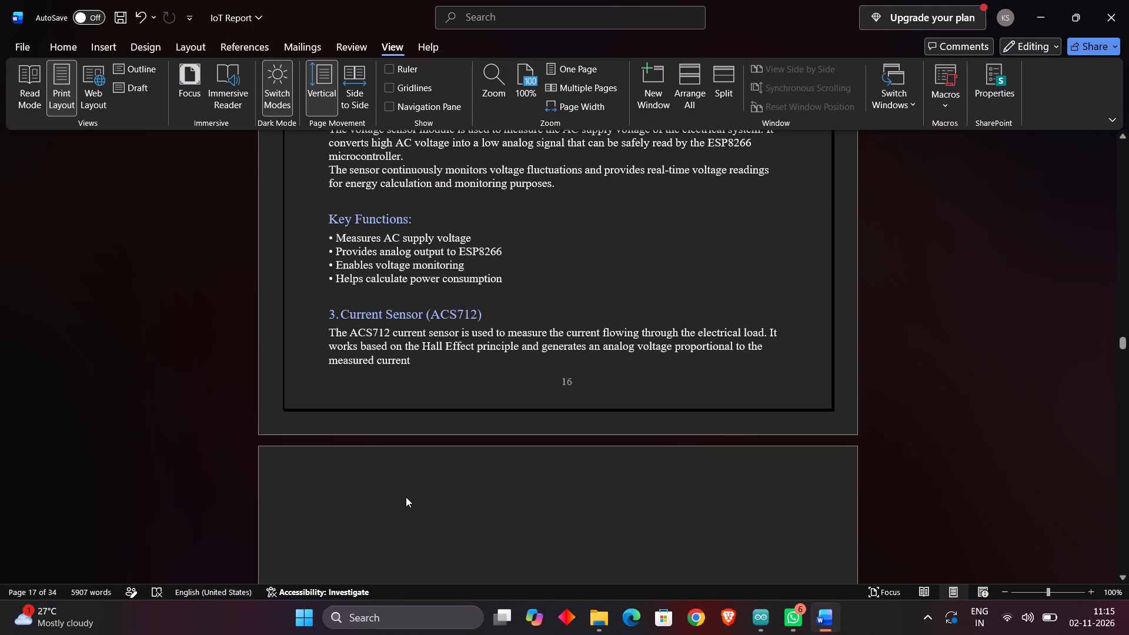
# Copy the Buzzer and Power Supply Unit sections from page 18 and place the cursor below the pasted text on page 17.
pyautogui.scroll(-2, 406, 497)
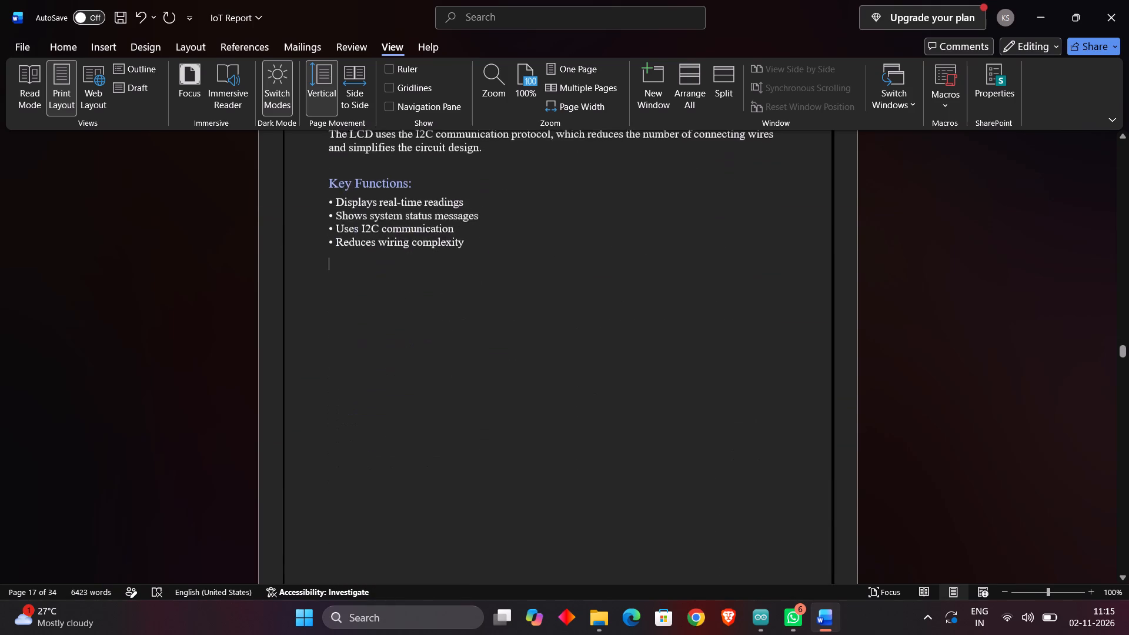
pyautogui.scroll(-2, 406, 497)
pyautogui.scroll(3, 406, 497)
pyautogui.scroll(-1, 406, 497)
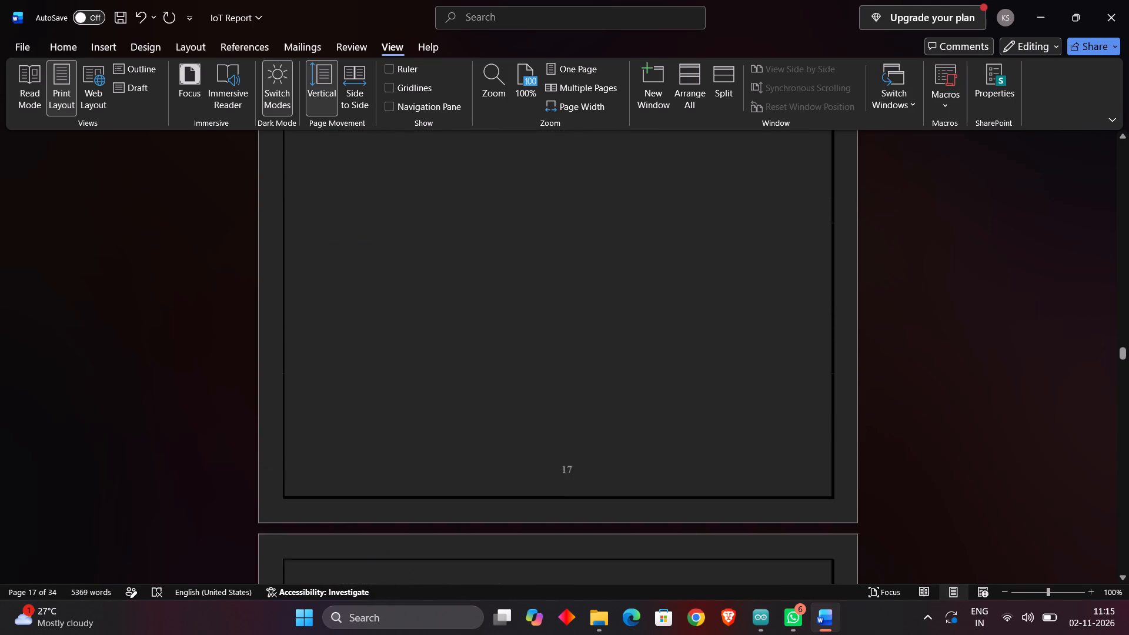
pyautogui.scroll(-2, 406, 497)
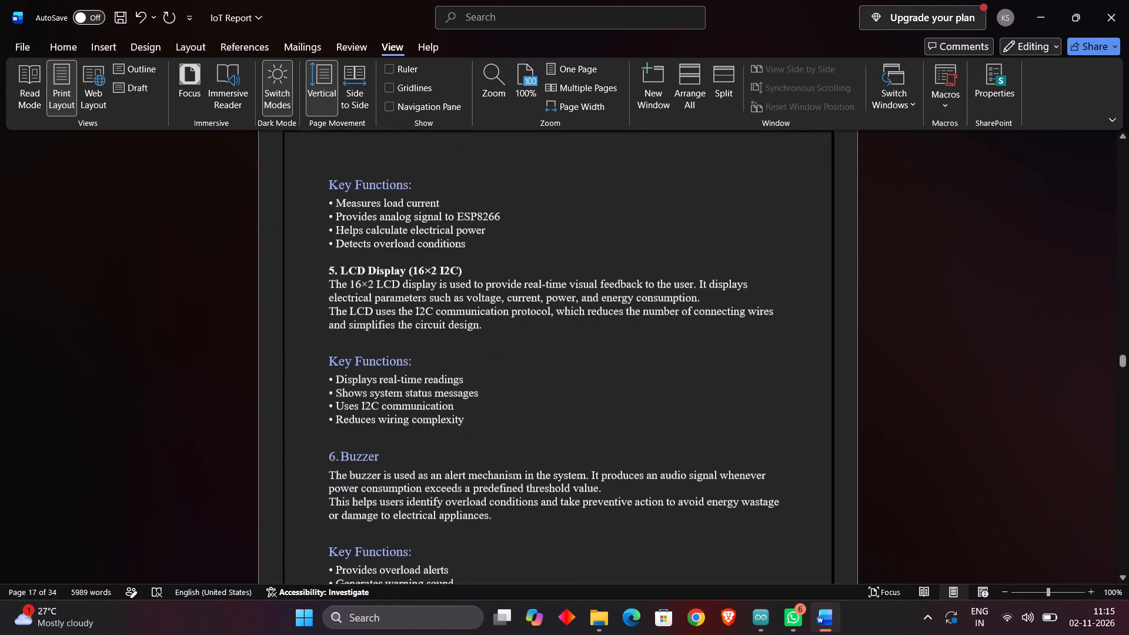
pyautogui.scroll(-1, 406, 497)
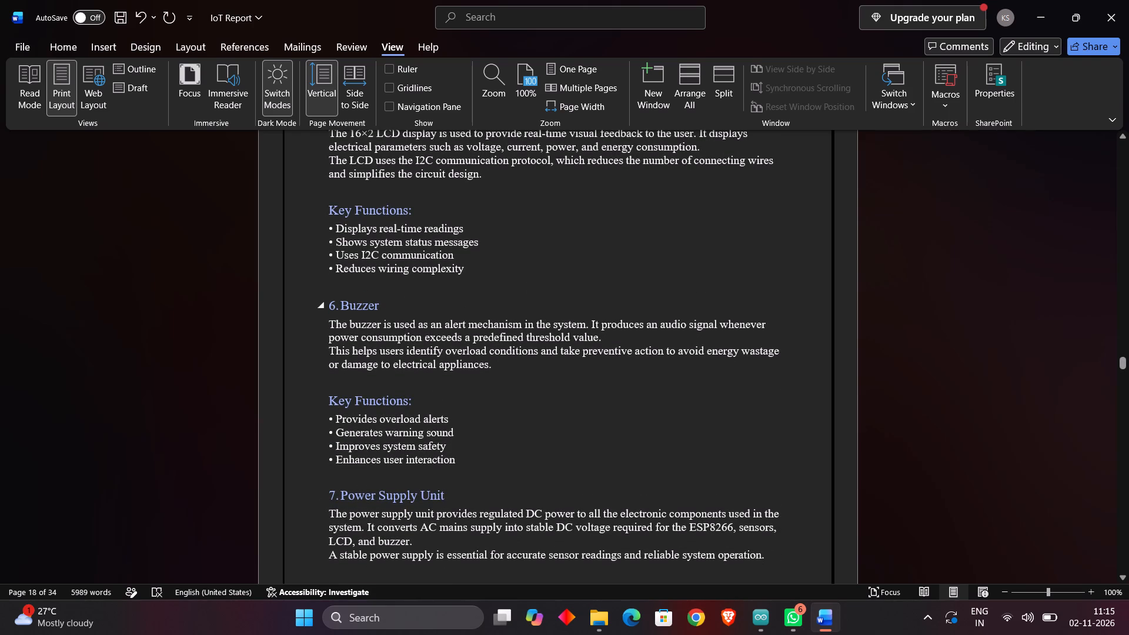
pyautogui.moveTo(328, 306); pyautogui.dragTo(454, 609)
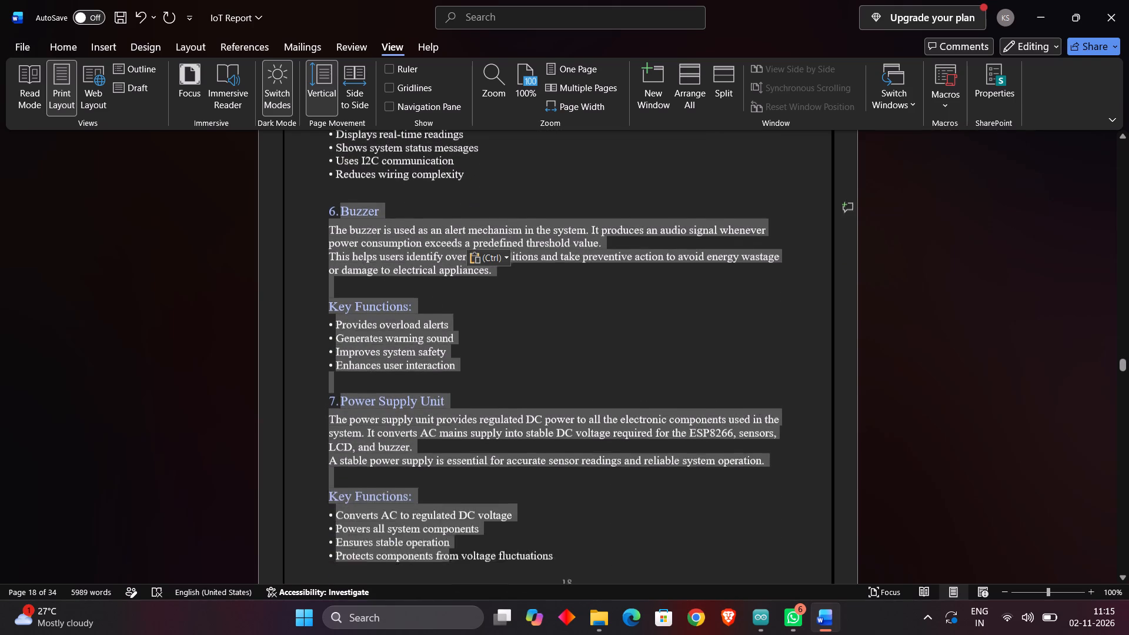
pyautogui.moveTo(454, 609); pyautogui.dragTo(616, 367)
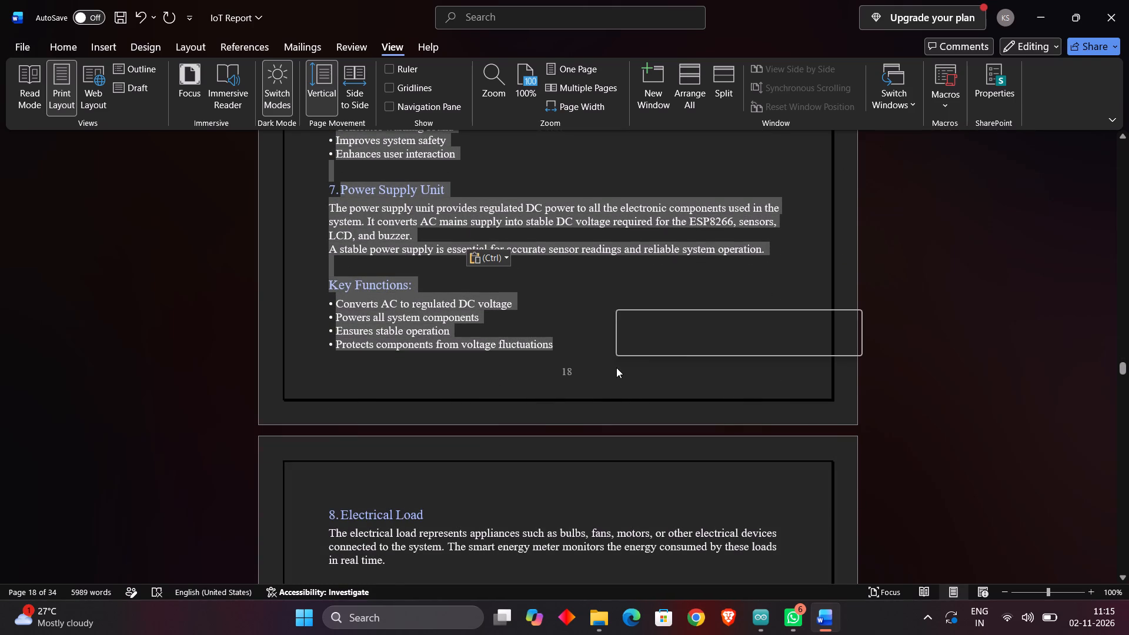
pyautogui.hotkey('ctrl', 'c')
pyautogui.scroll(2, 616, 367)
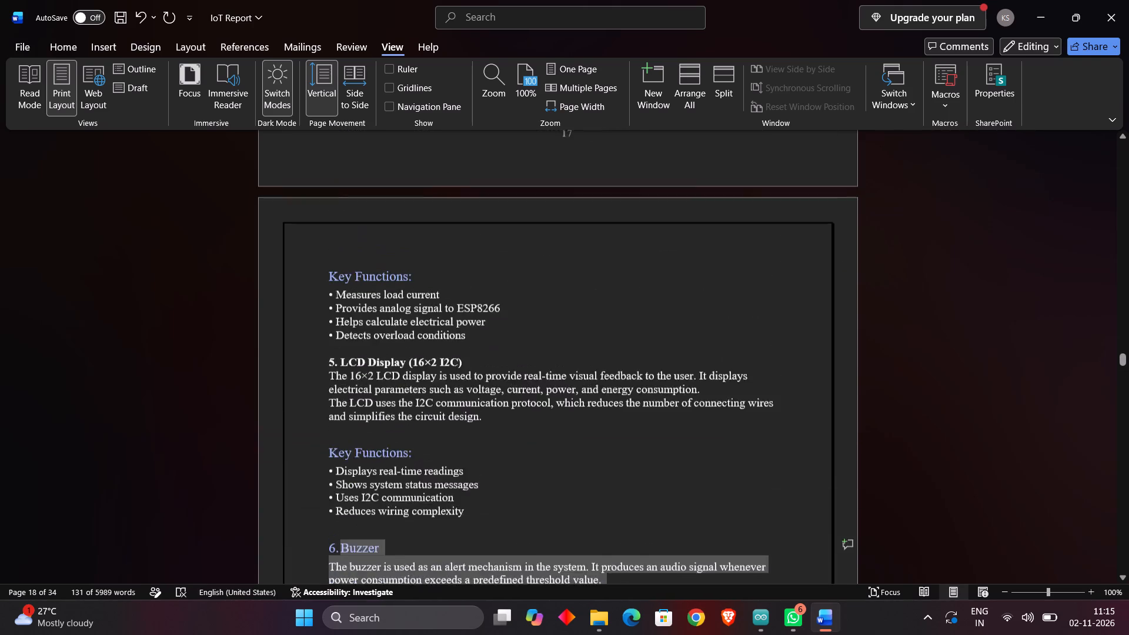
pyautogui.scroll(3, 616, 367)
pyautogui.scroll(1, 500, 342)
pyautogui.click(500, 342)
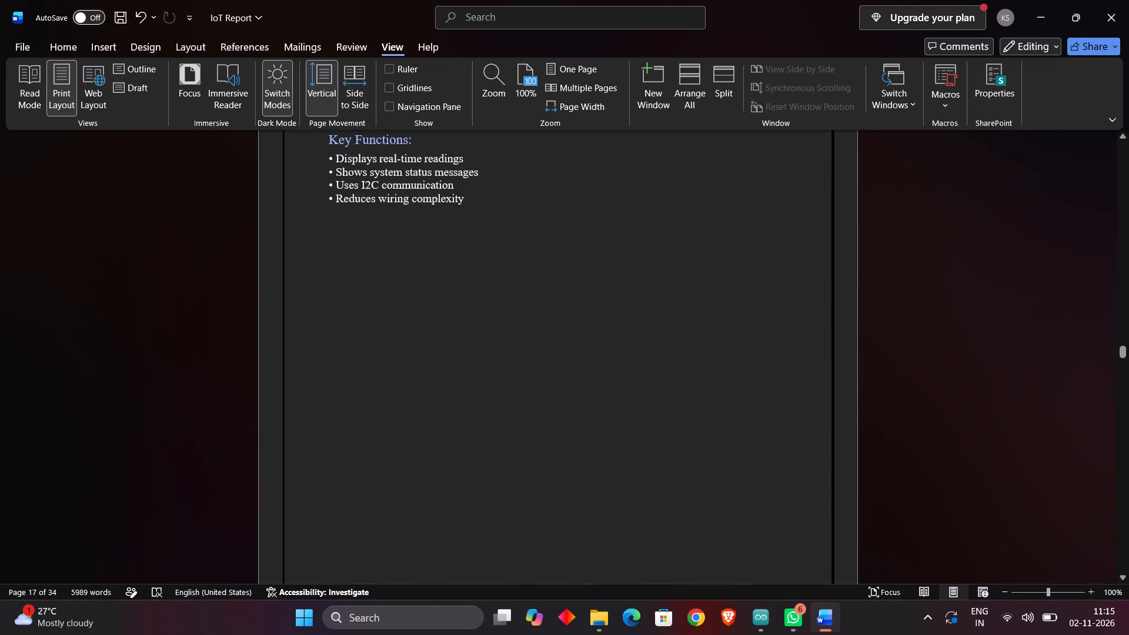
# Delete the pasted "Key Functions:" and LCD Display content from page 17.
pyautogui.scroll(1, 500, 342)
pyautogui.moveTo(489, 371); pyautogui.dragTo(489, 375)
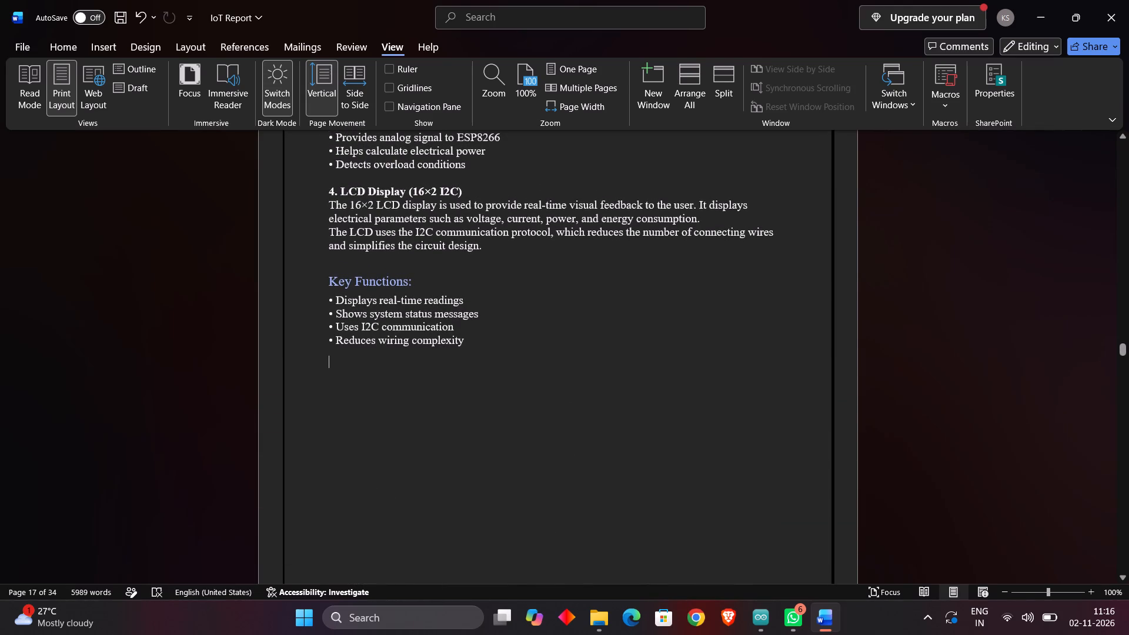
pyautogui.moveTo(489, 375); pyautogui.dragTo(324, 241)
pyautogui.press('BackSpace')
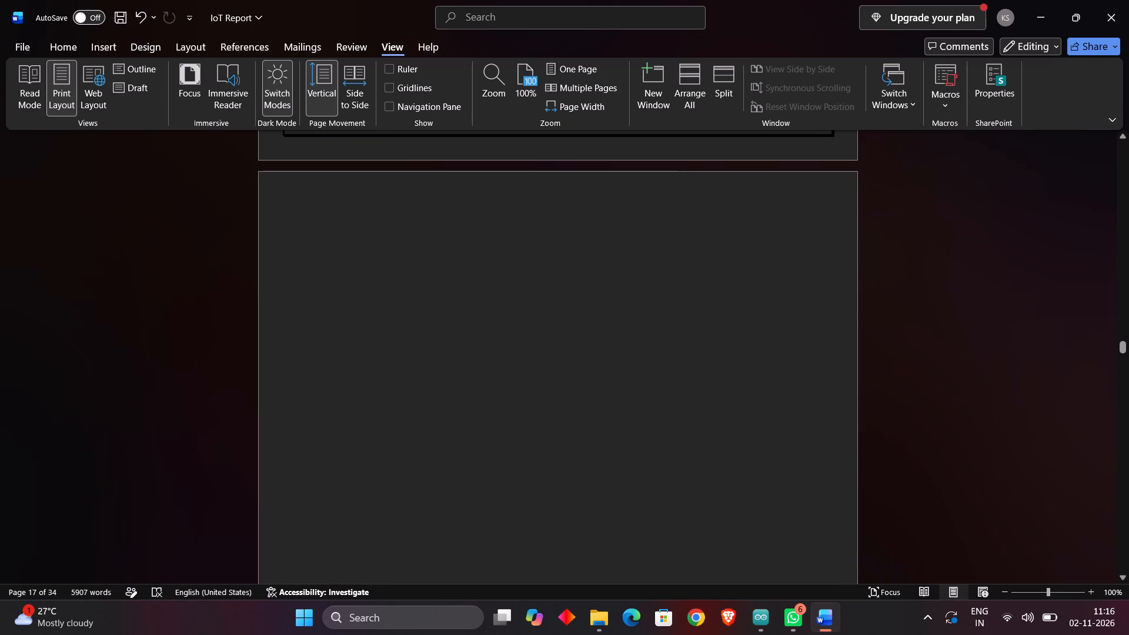
# Remove blank page 17 by deleting its empty line, so the "Key Functions:" content directly follows page 16.
pyautogui.click(287, 189)
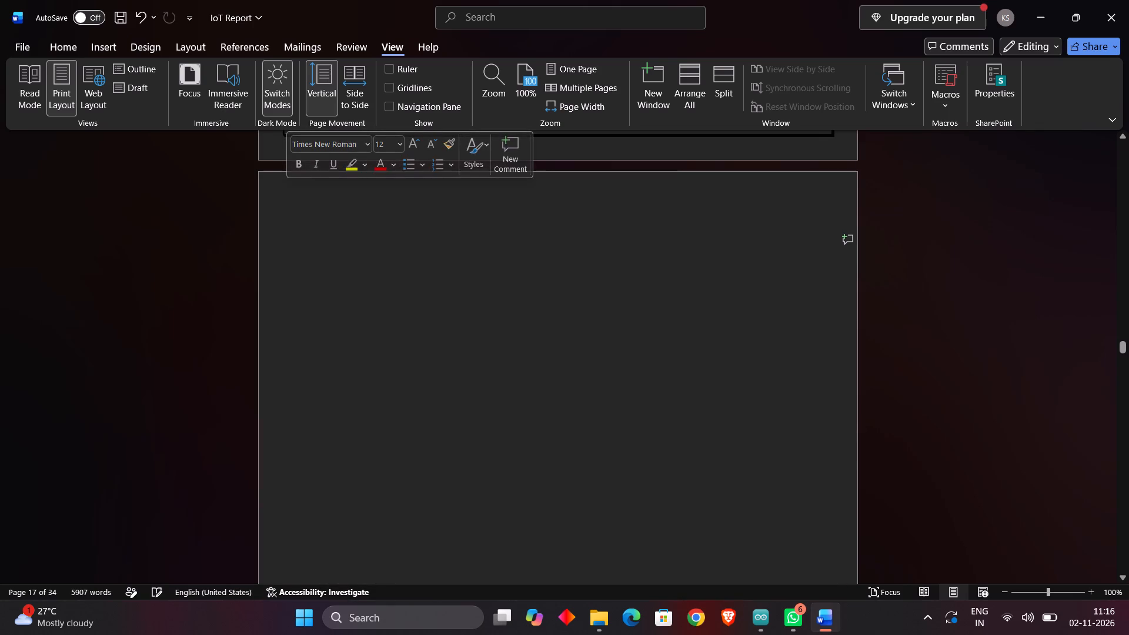
pyautogui.click(273, 198)
pyautogui.press('BackSpace')
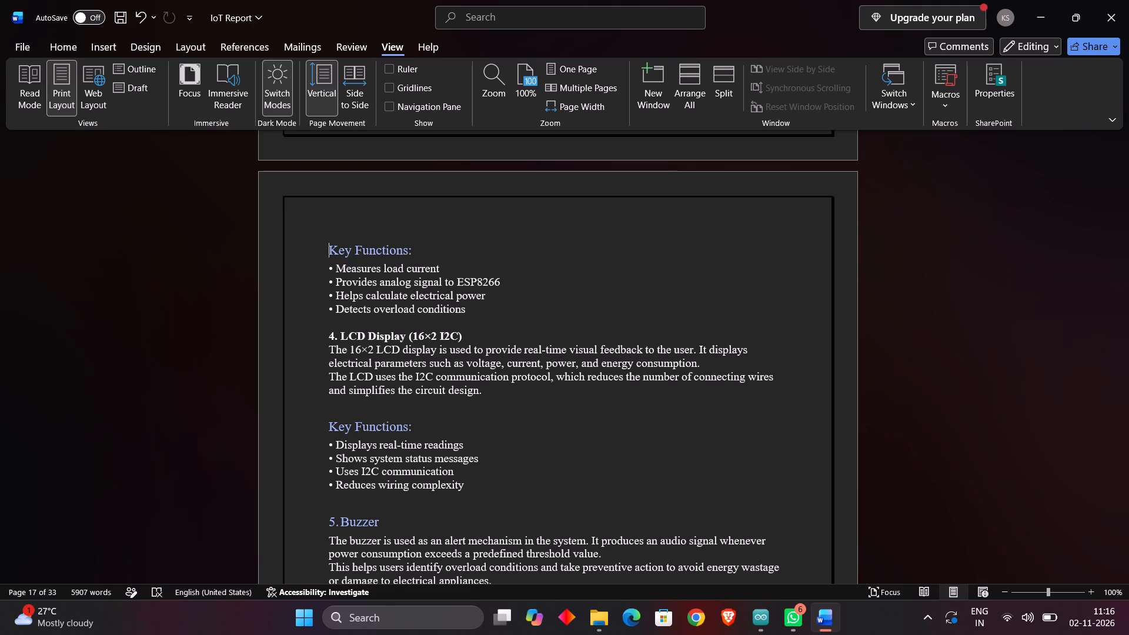
pyautogui.scroll(1, 368, 256)
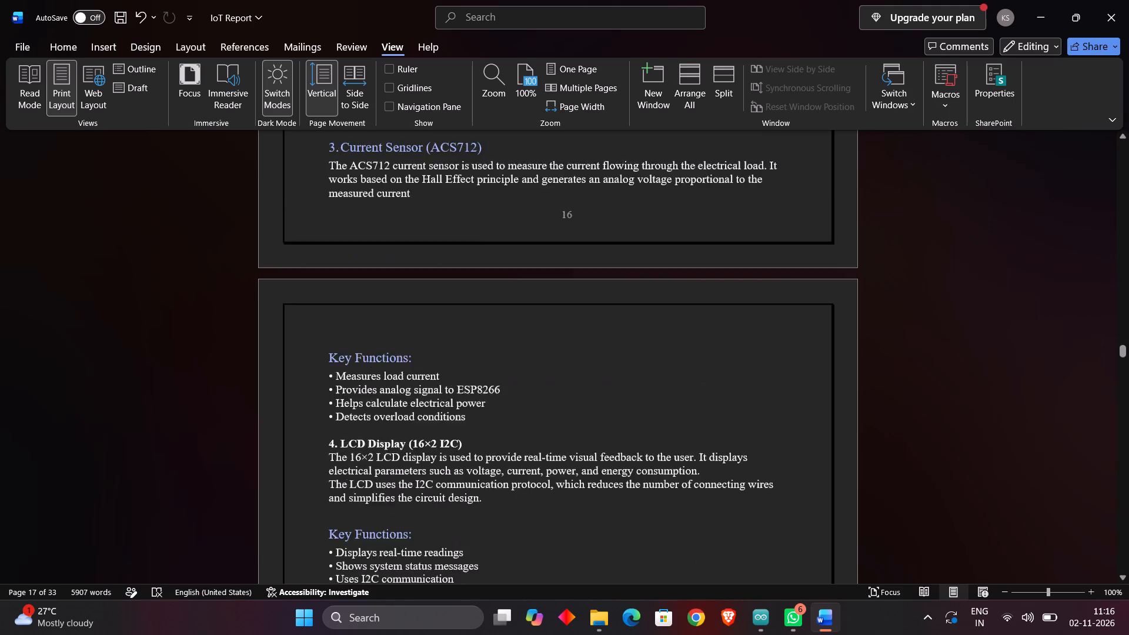
pyautogui.scroll(4, 368, 256)
pyautogui.scroll(-6, 368, 256)
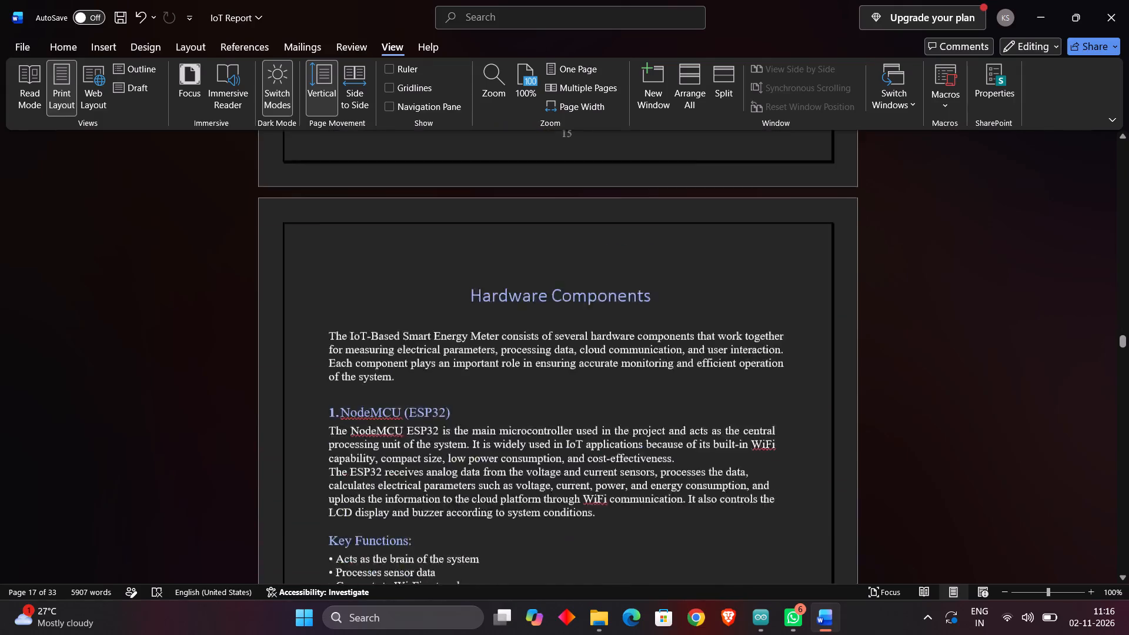
# Review the report's layout from the Hardware Components pages through the code section to the last page, plus the title and index pages.
pyautogui.scroll(-11, 368, 256)
pyautogui.scroll(2, 368, 256)
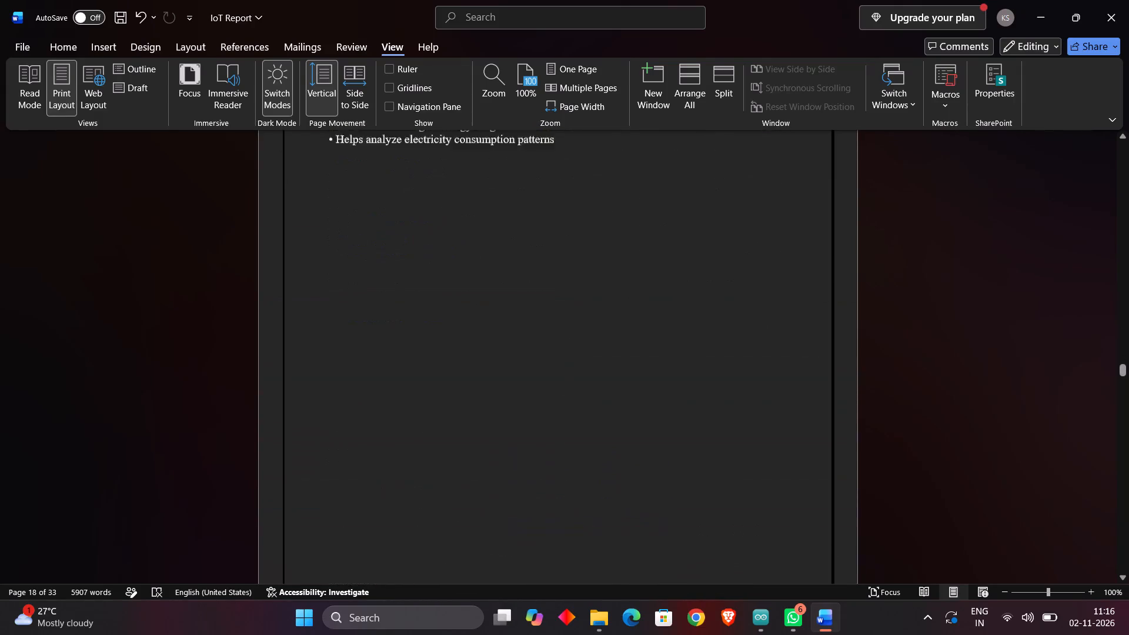
pyautogui.scroll(4, 368, 256)
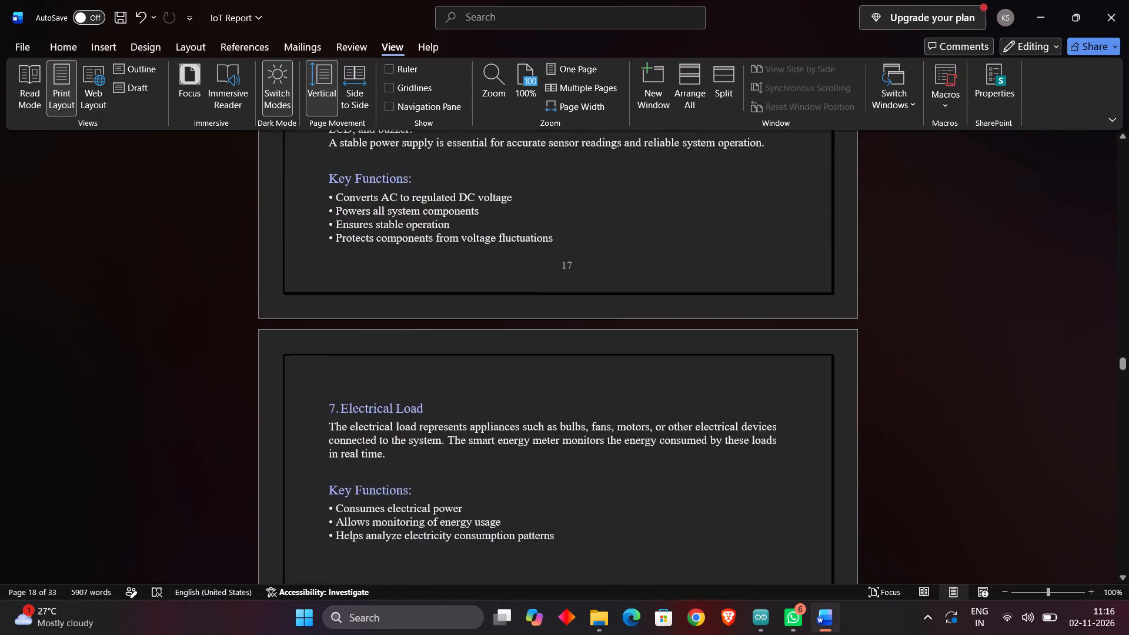
pyautogui.scroll(4, 368, 256)
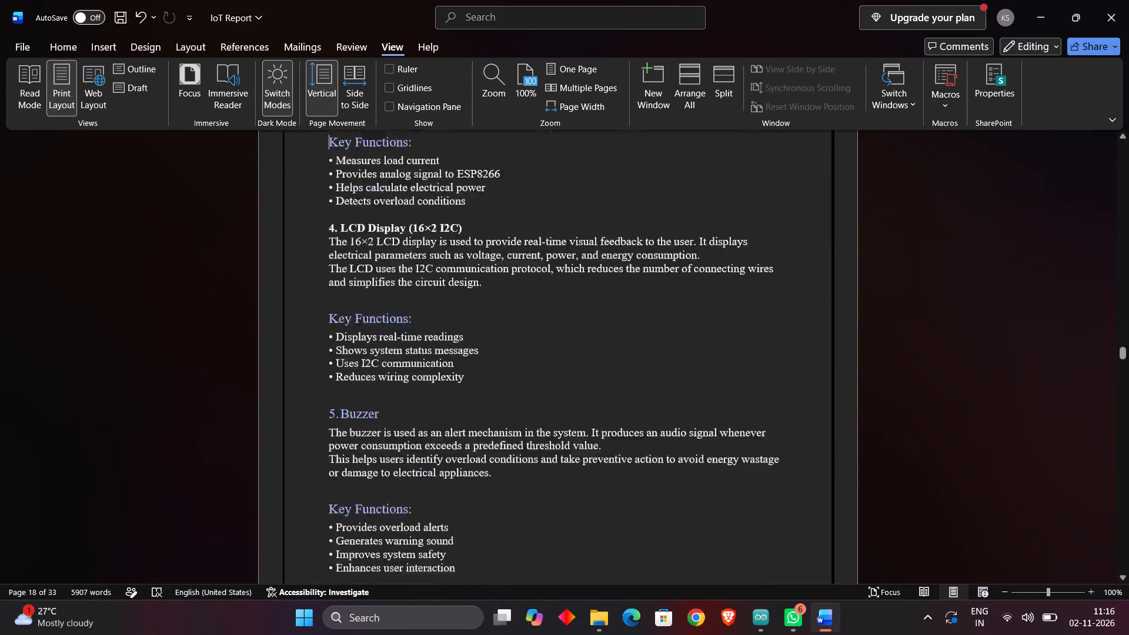
pyautogui.scroll(2, 368, 256)
pyautogui.scroll(-3, 368, 256)
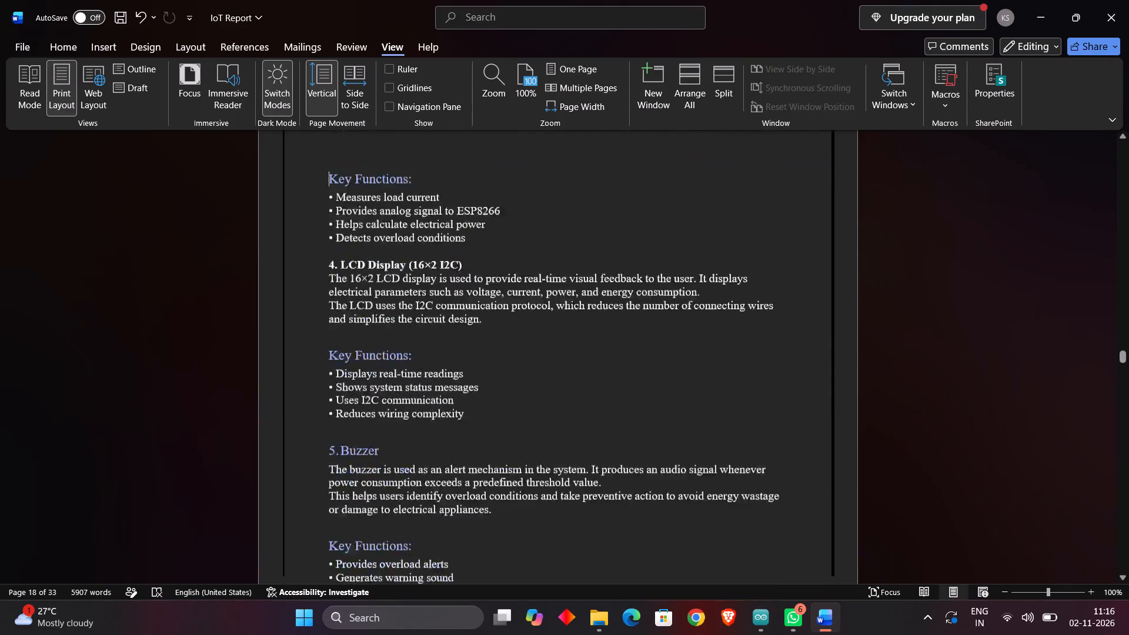
pyautogui.scroll(-16, 368, 256)
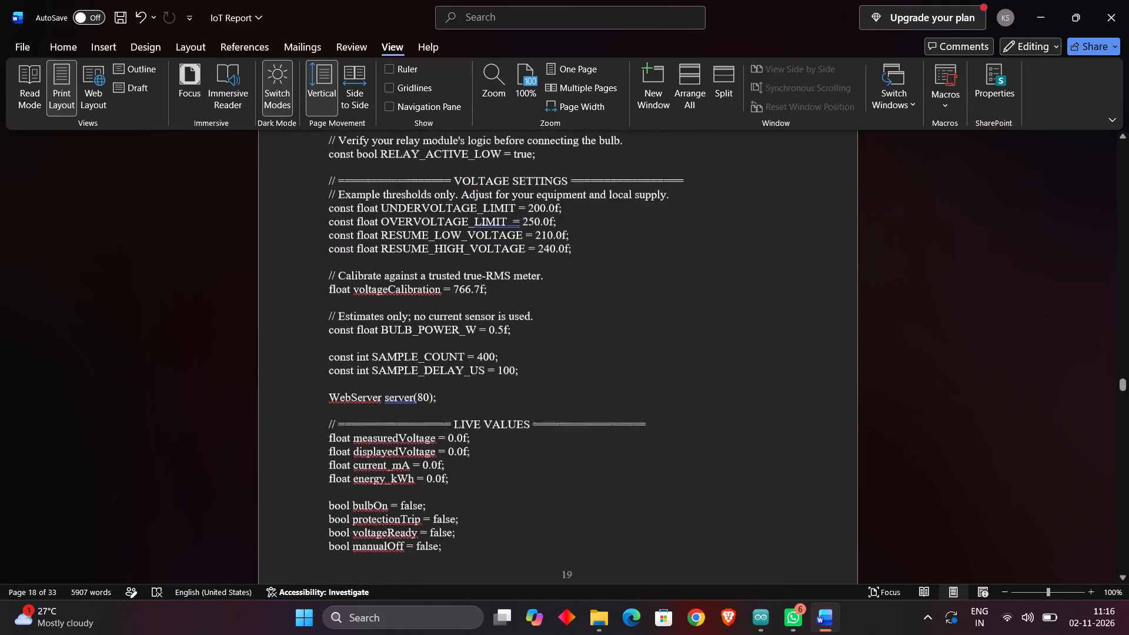
pyautogui.scroll(-16, 368, 256)
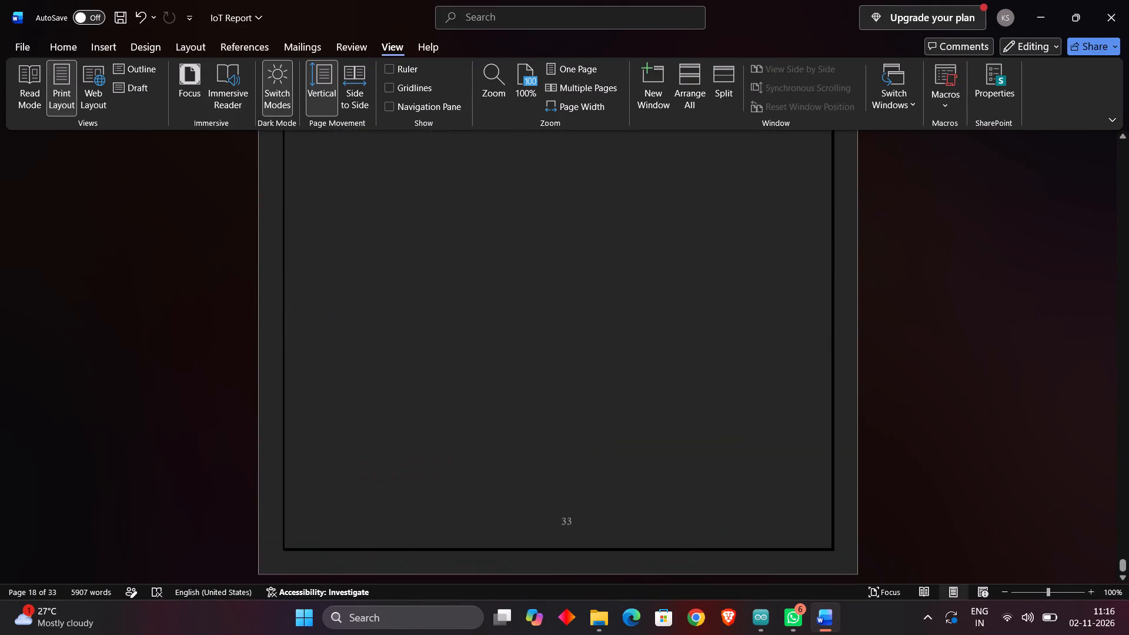
pyautogui.scroll(-1, 368, 256)
pyautogui.scroll(19, 368, 256)
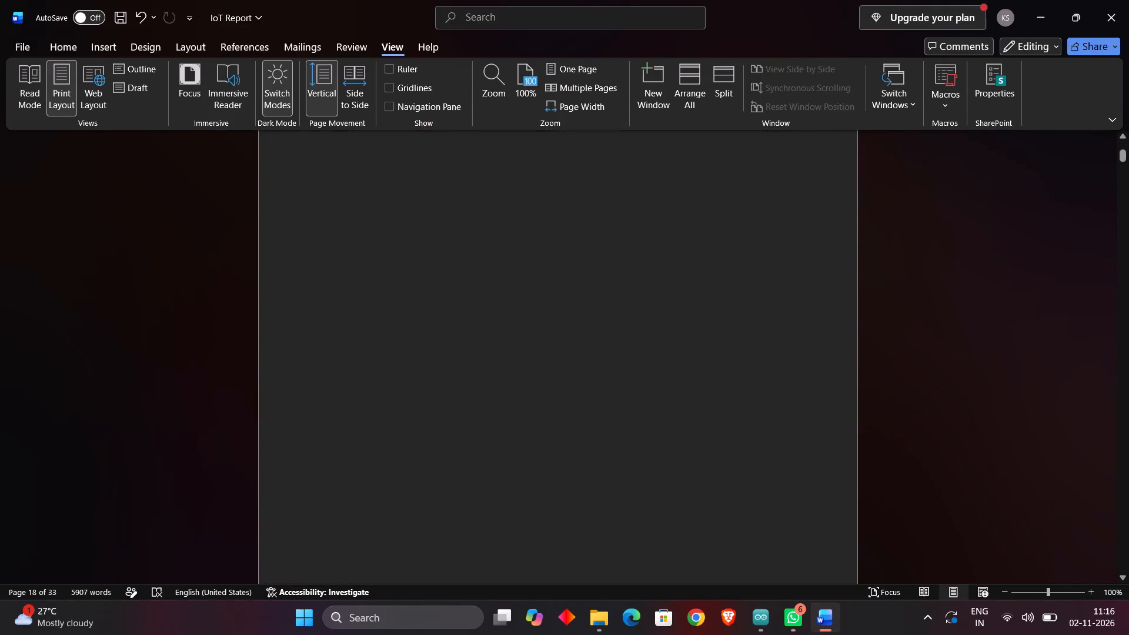
pyautogui.scroll(3, 368, 256)
pyautogui.scroll(-2, 390, 298)
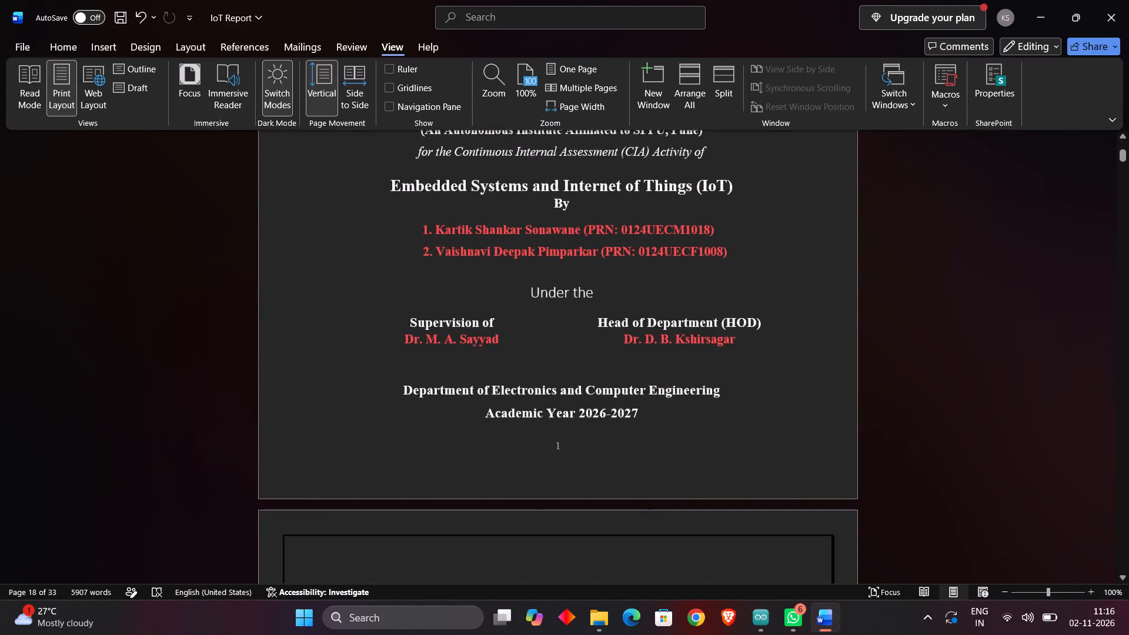
pyautogui.scroll(-1, 390, 298)
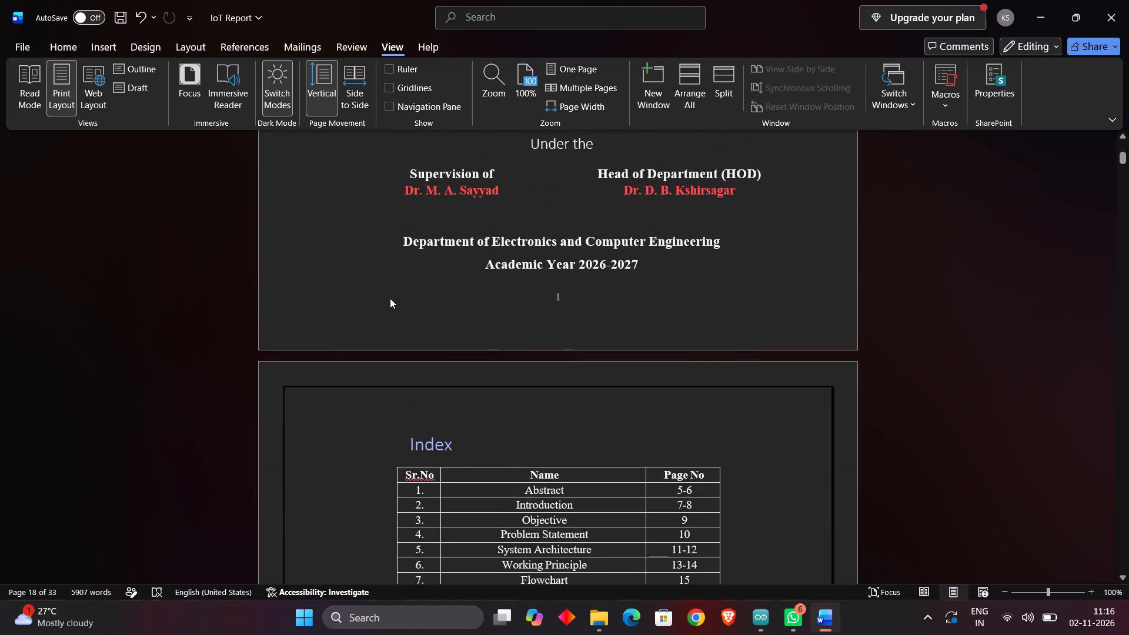
pyautogui.scroll(2, 390, 298)
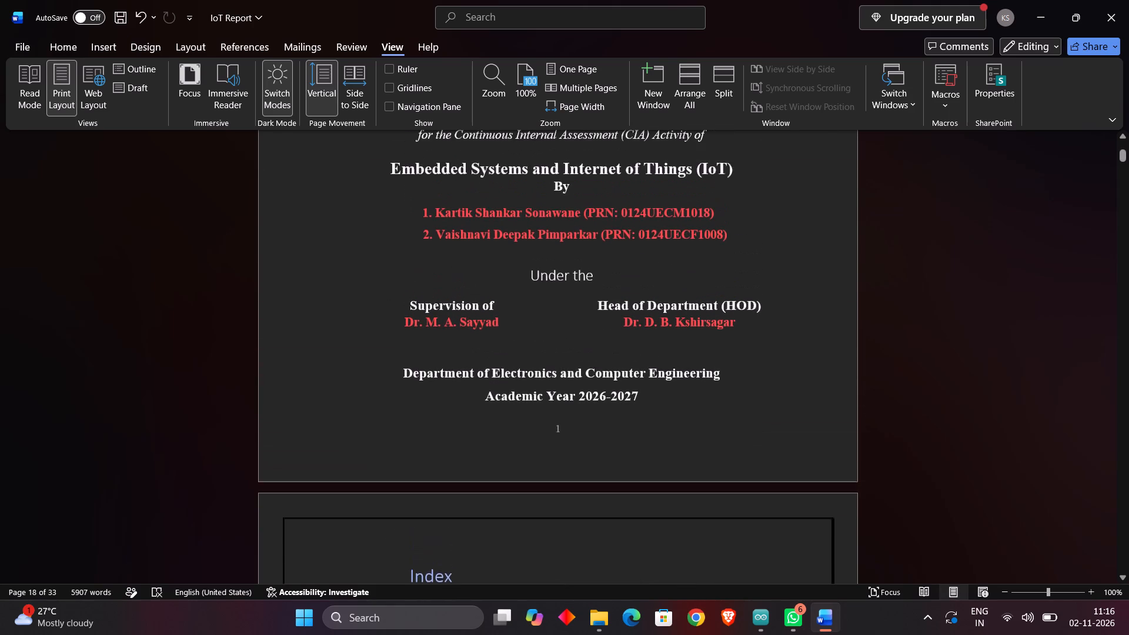
pyautogui.scroll(1, 390, 298)
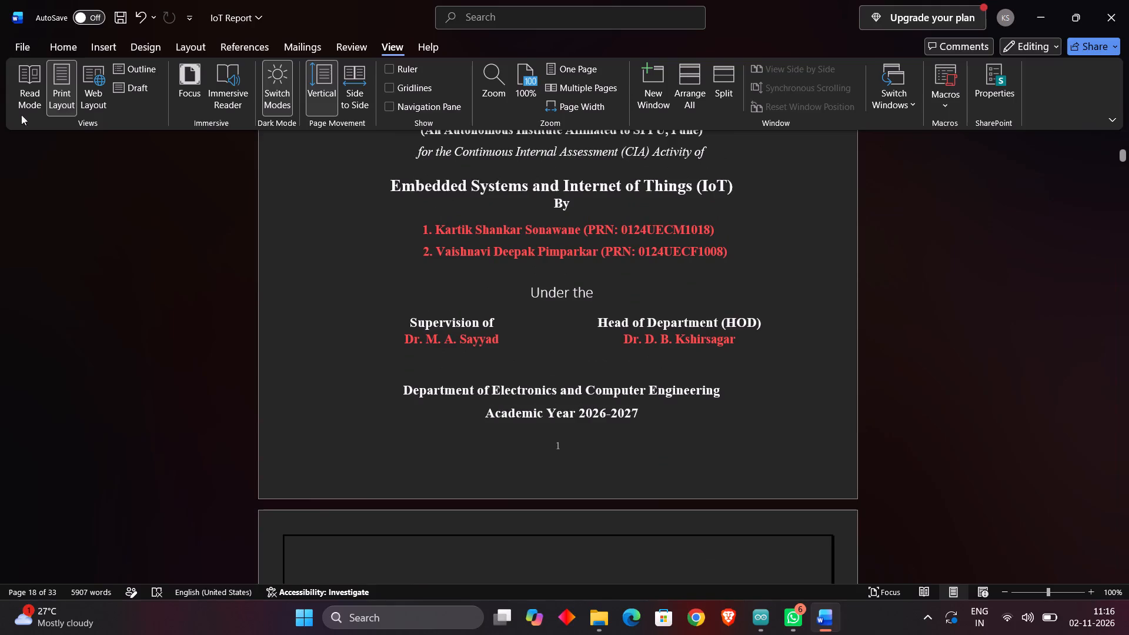
# Open the Save As options for the IoT Report document.
pyautogui.click(21, 44)
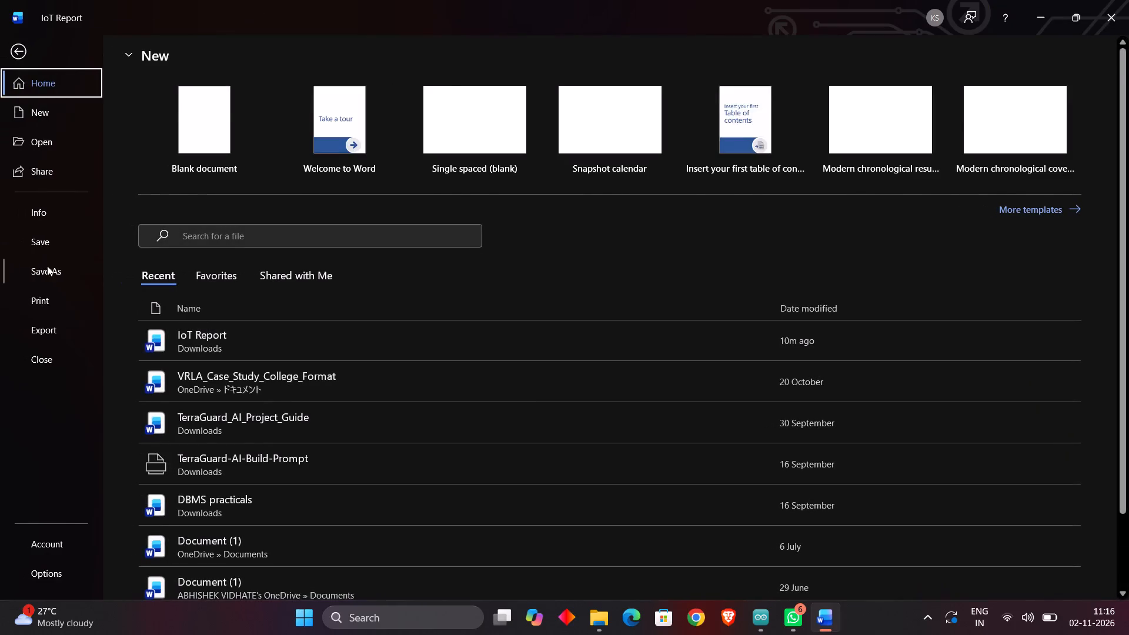
pyautogui.click(48, 272)
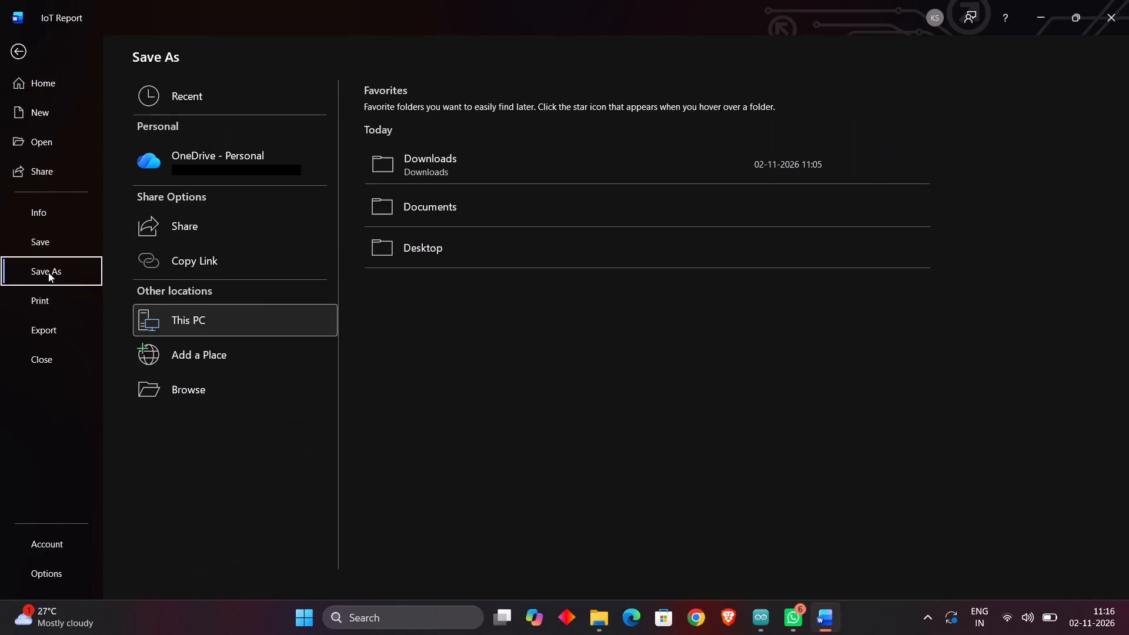
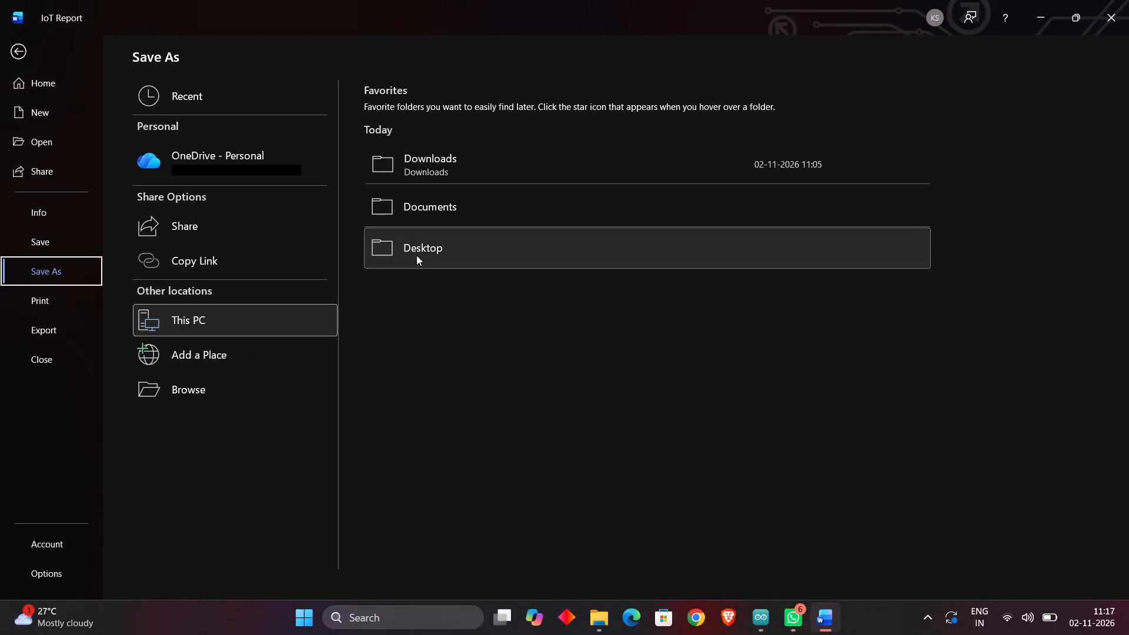
# Save the report to the Desktop folder as a Word Document named IoT Report.
pyautogui.click(416, 254)
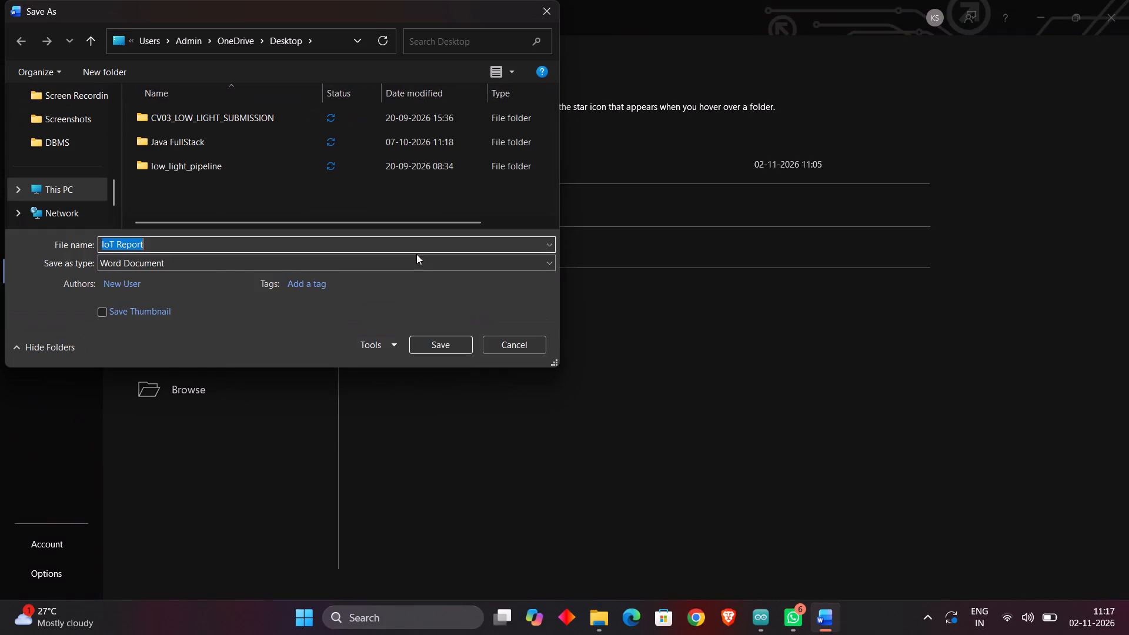
pyautogui.click(440, 348)
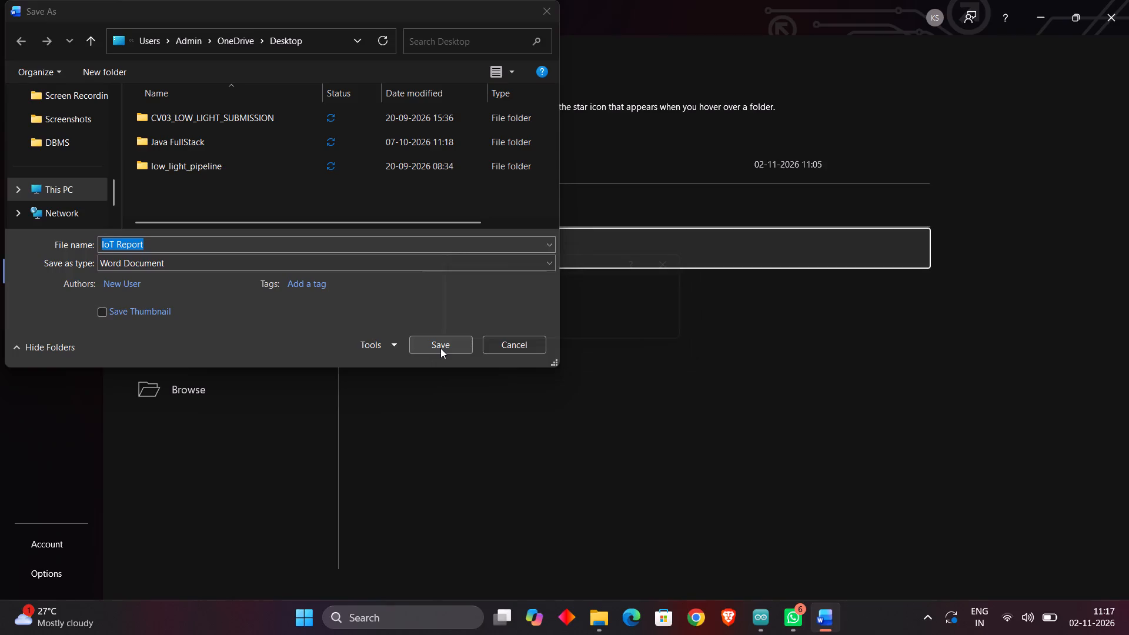
pyautogui.click(440, 348)
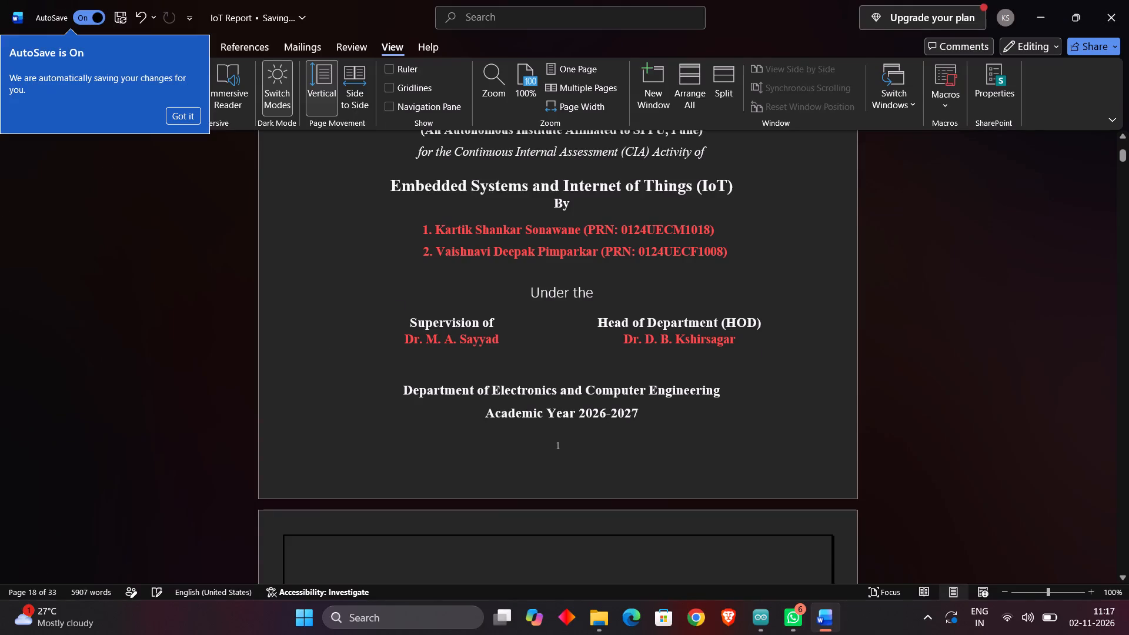
# Minimize the report and the file explorer window behind it to reveal the desktop.
pyautogui.click(1044, 14)
pyautogui.click(1044, 14)
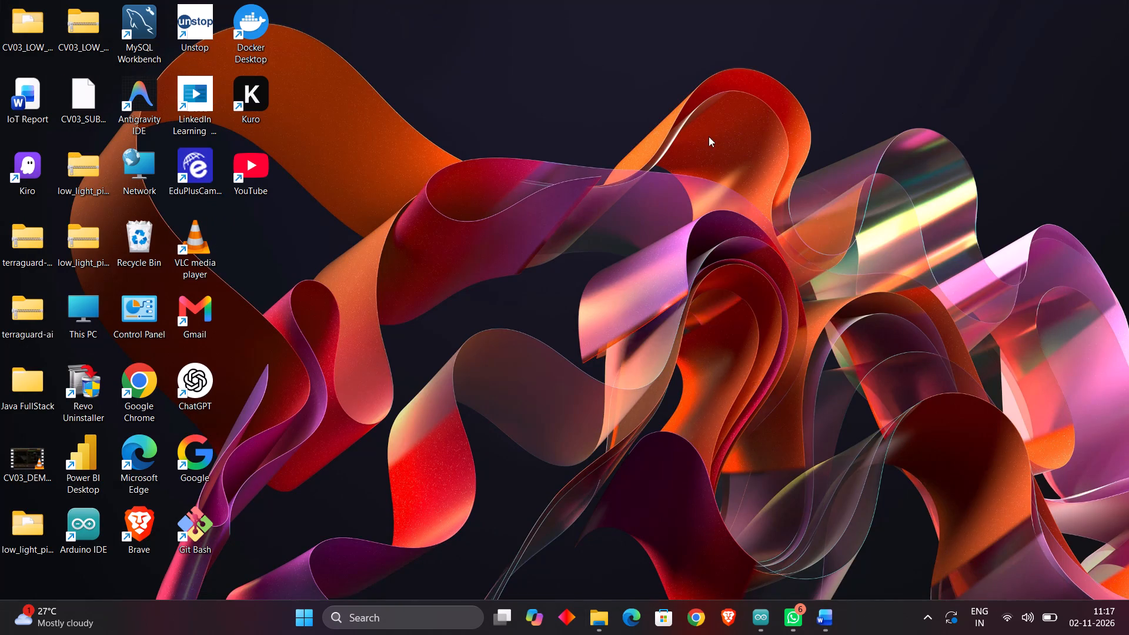
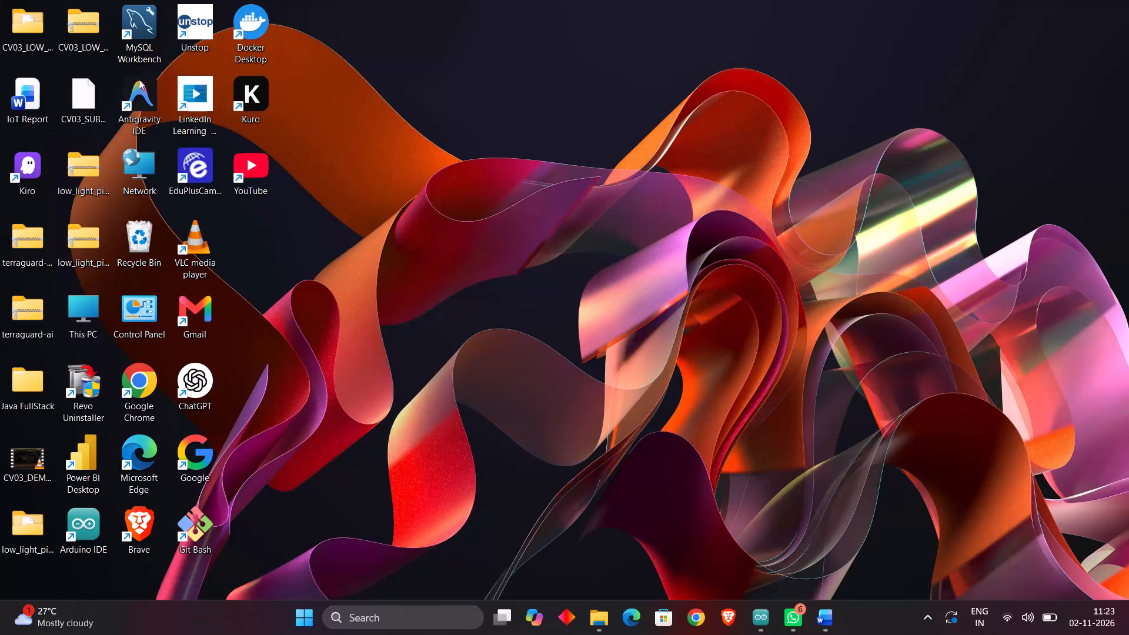
# Open the IoT Report document from the desktop.
pyautogui.doubleClick(44, 108)
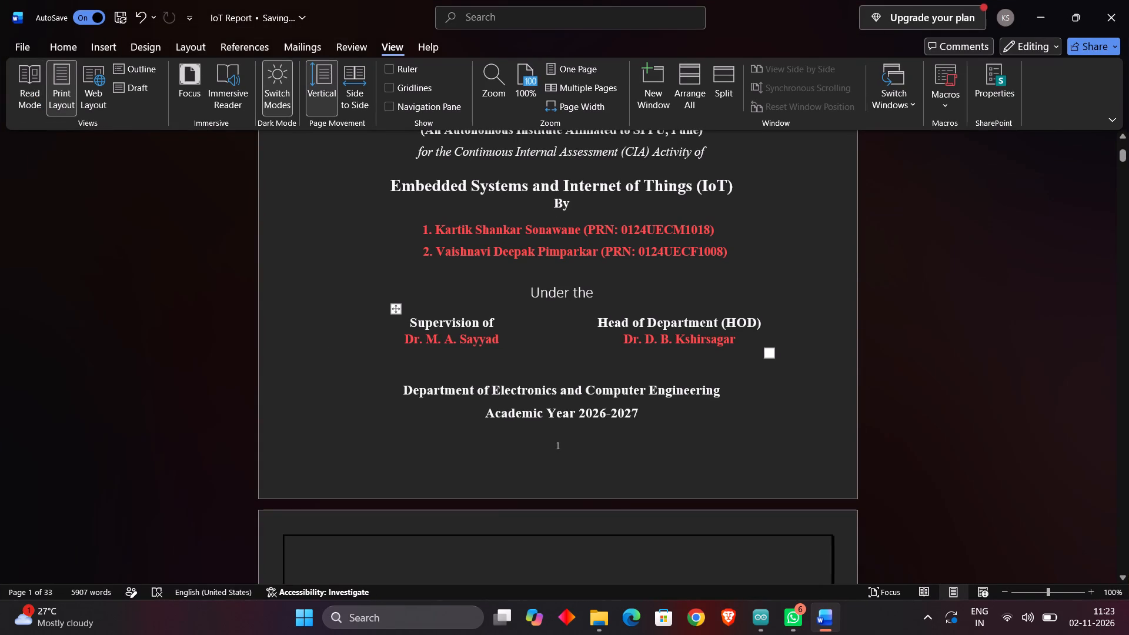
# Check the index table's page numbers against the actual pages of the report's closing sections.
pyautogui.scroll(-1, 529, 383)
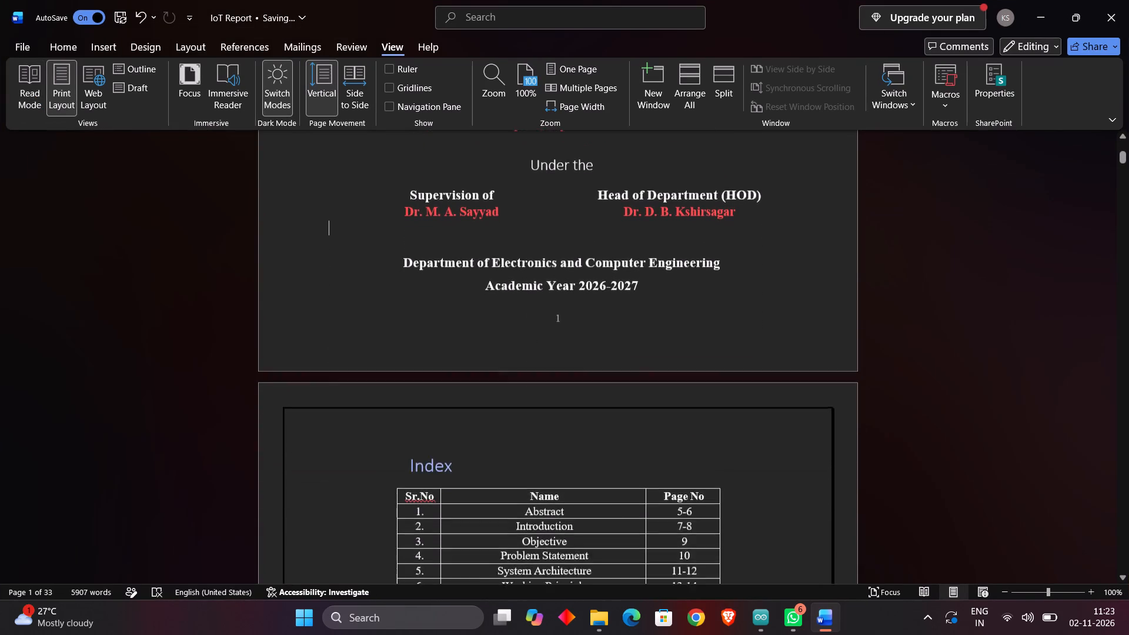
pyautogui.scroll(-2, 529, 383)
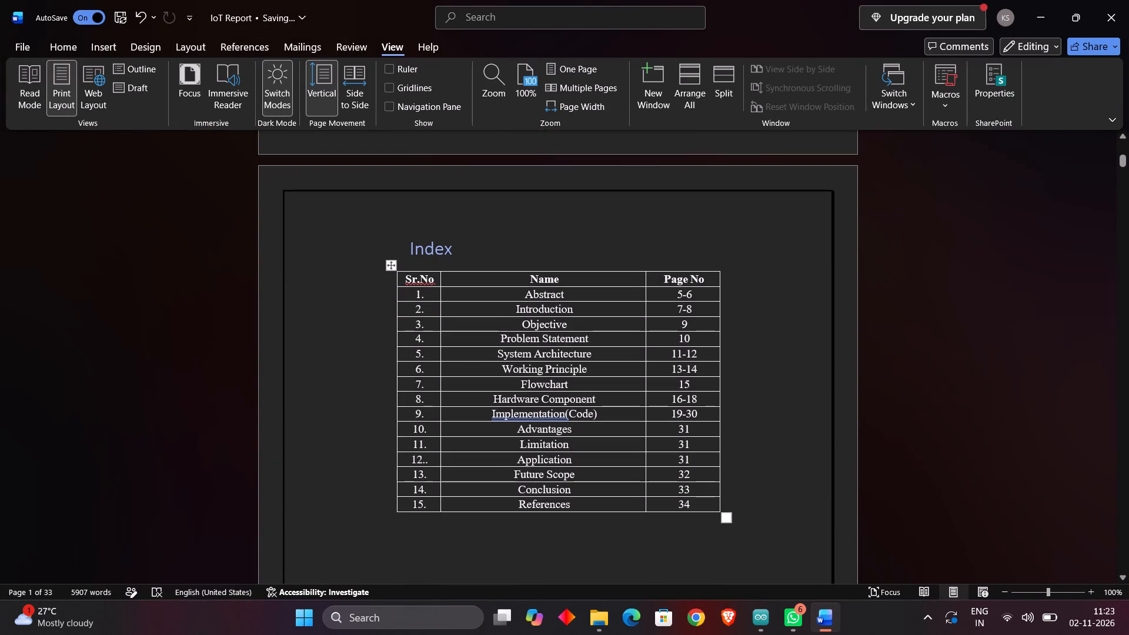
pyautogui.scroll(-1, 529, 383)
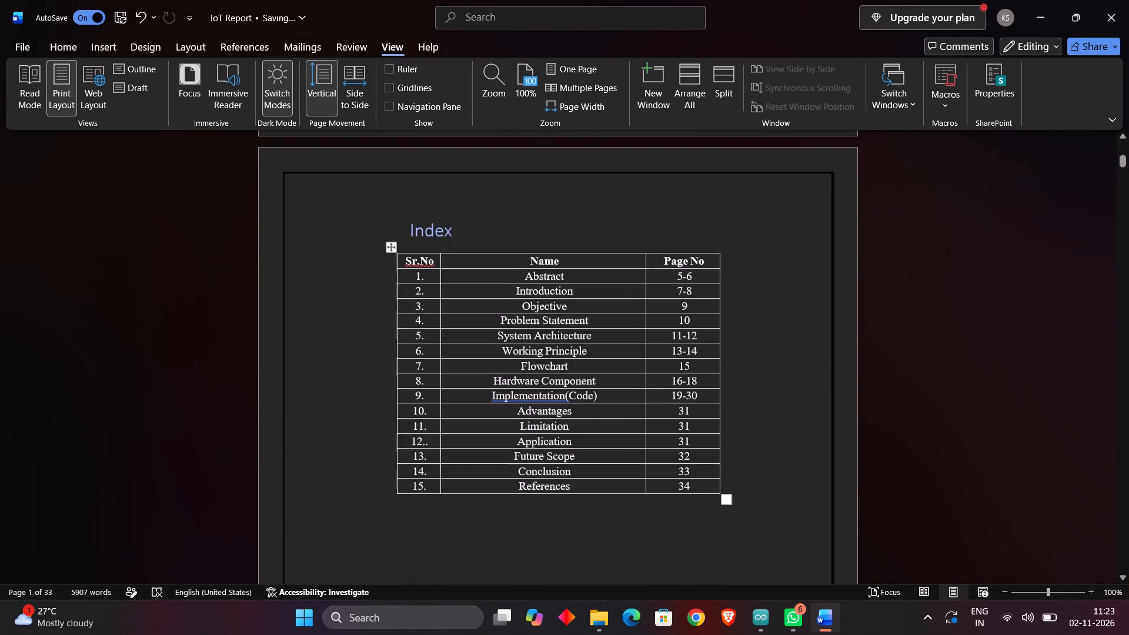
pyautogui.scroll(-1, 529, 383)
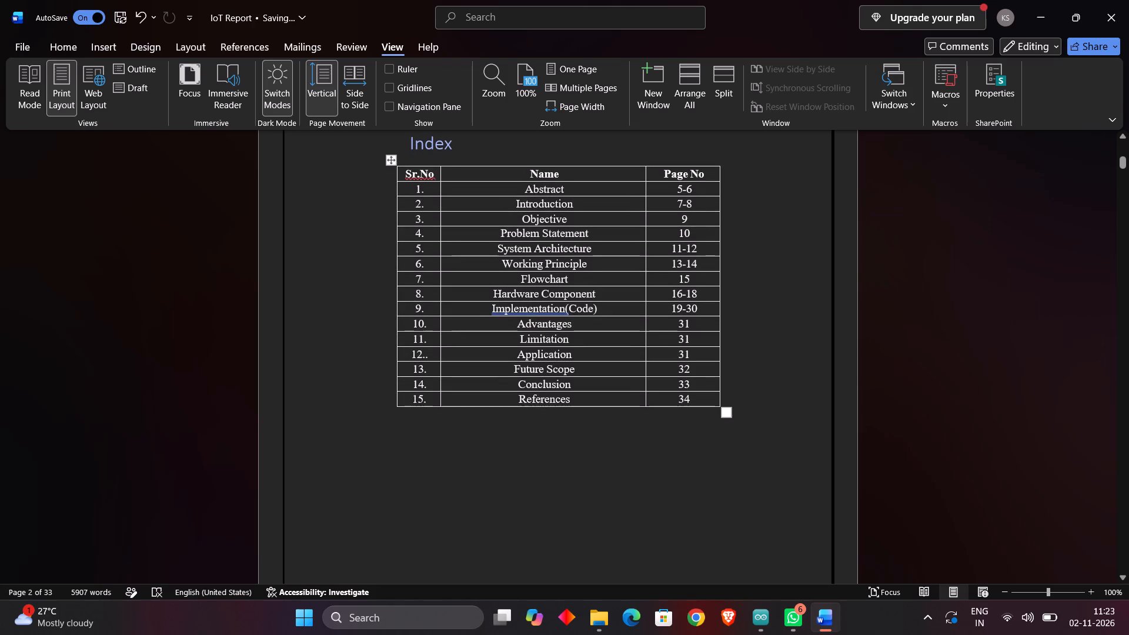
pyautogui.scroll(-4, 616, 420)
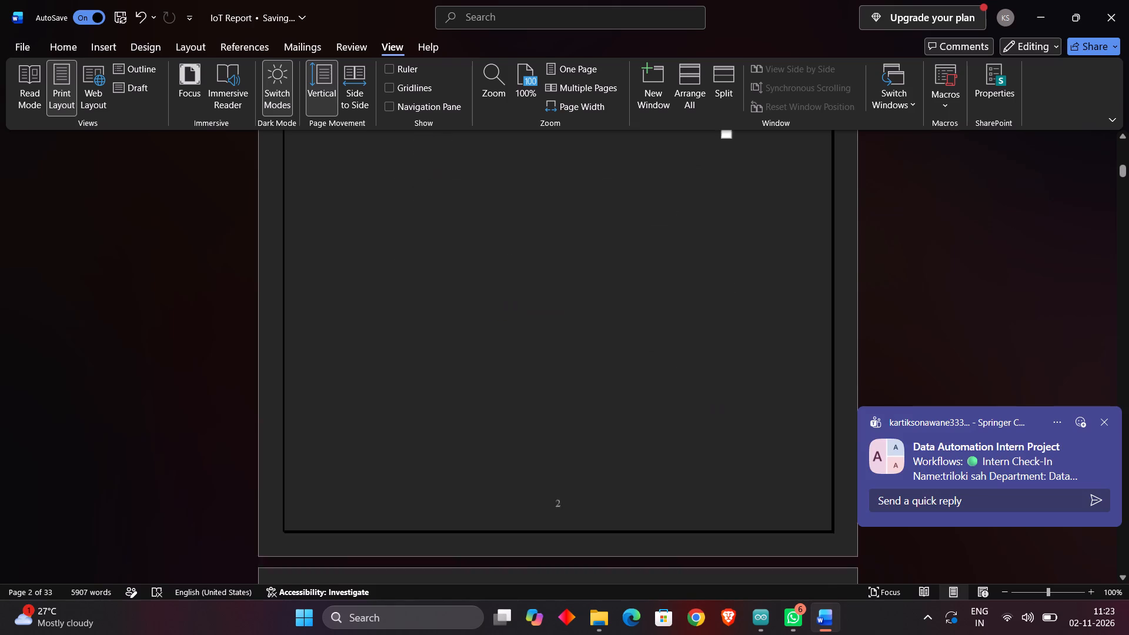
pyautogui.scroll(-20, 616, 420)
pyautogui.scroll(-20, 616, 420)
pyautogui.scroll(-5, 616, 420)
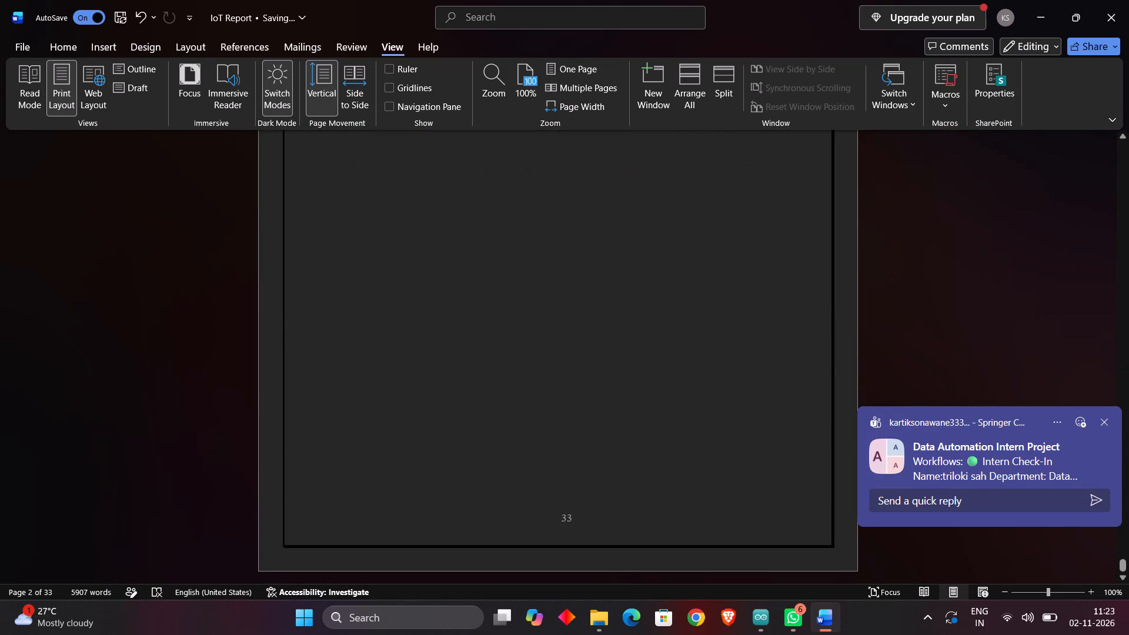
pyautogui.scroll(3, 616, 420)
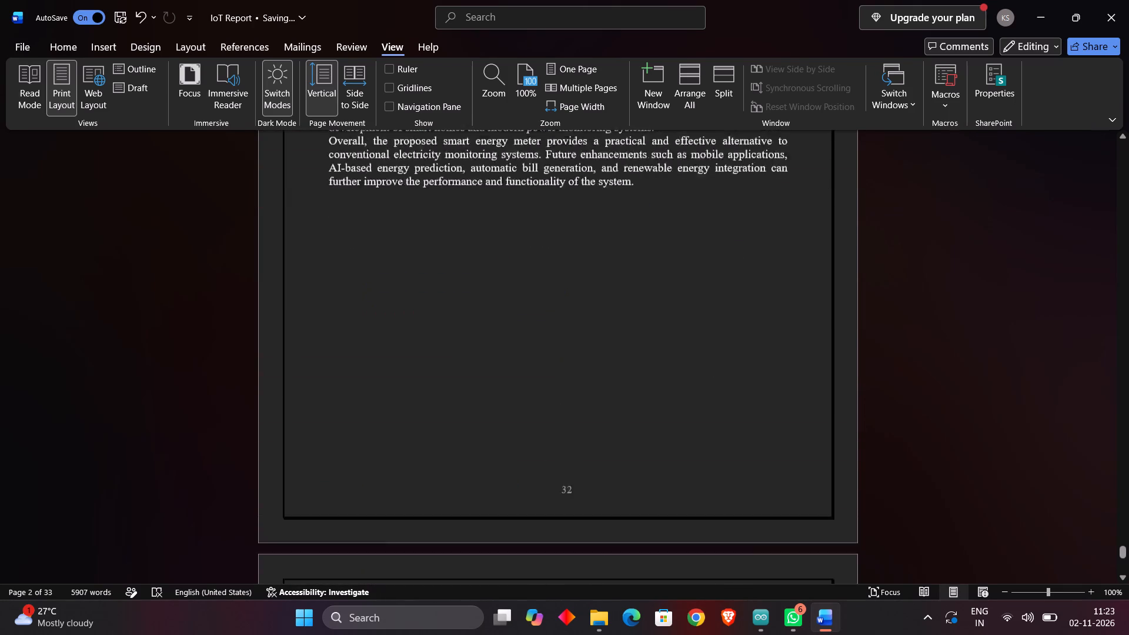
pyautogui.scroll(1, 616, 420)
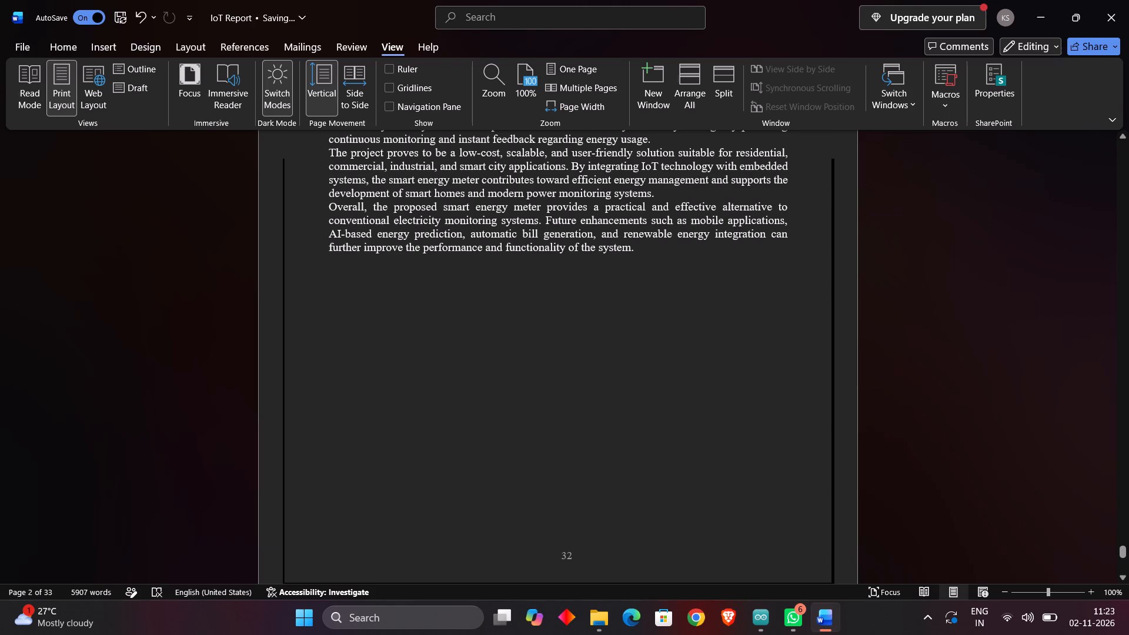
pyautogui.scroll(2, 545, 337)
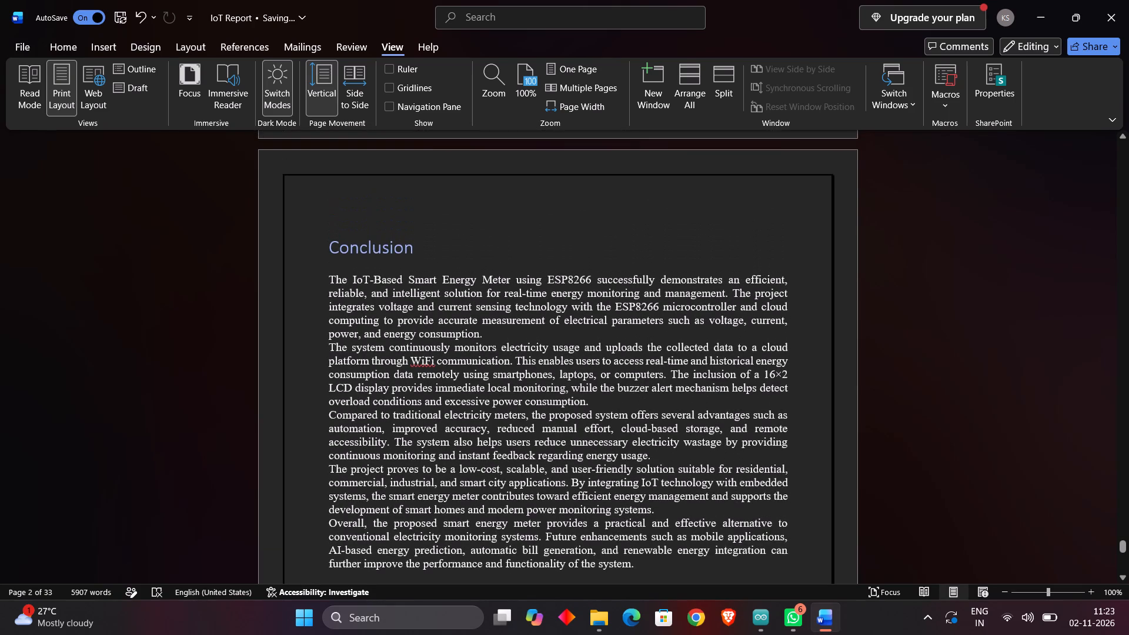
pyautogui.scroll(2, 408, 288)
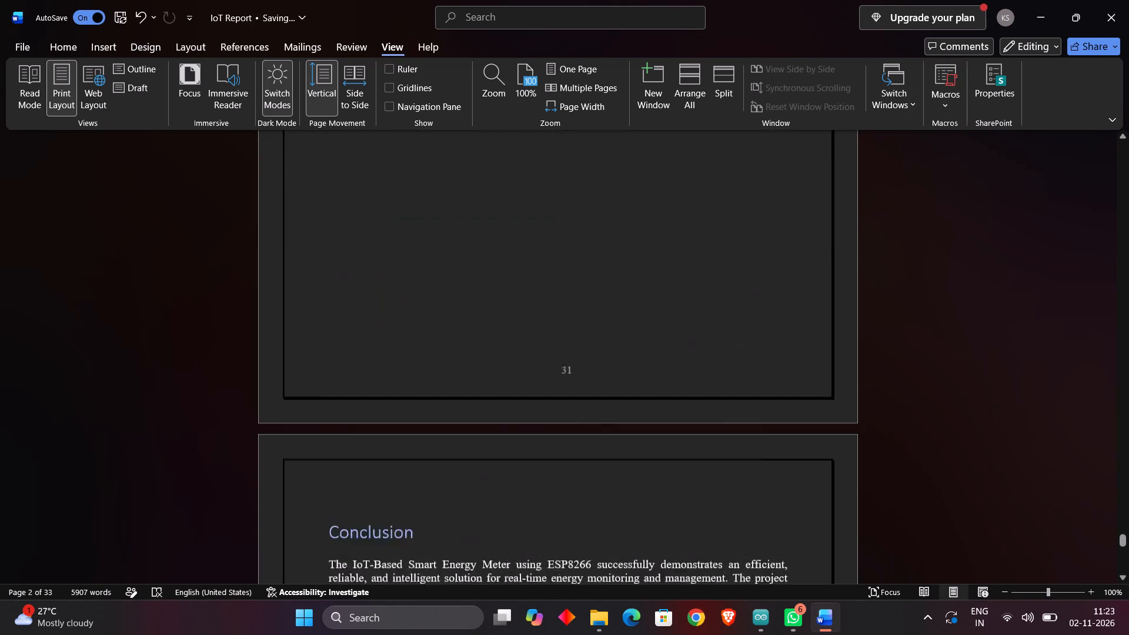
pyautogui.scroll(1, 408, 288)
pyautogui.scroll(20, 408, 288)
pyautogui.scroll(16, 408, 288)
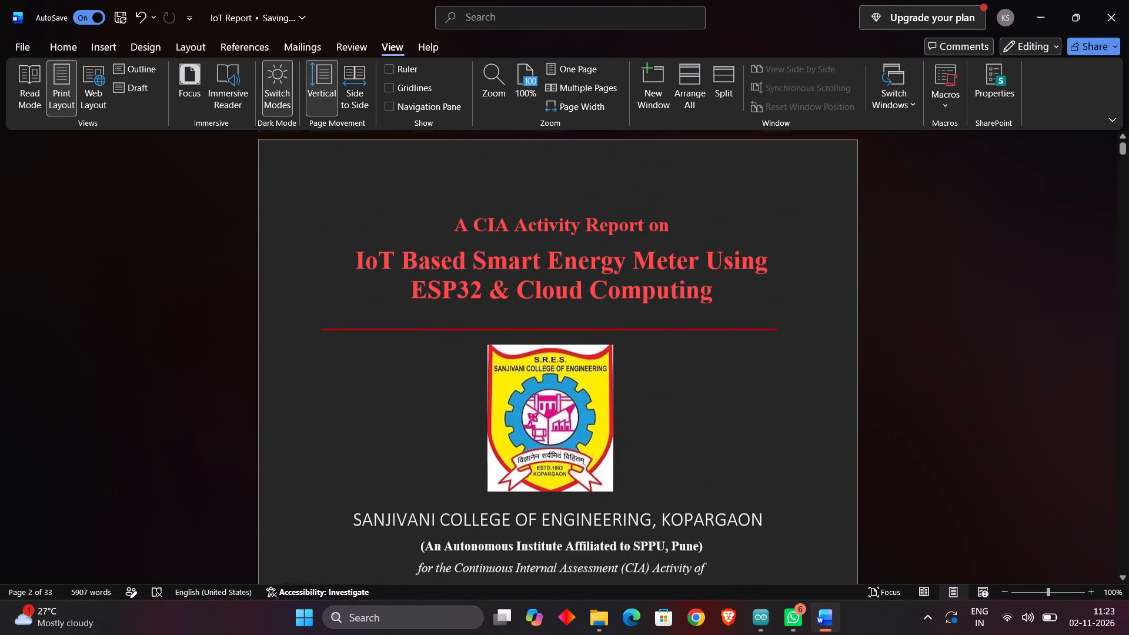
pyautogui.scroll(4, 408, 288)
pyautogui.scroll(-5, 408, 288)
pyautogui.scroll(3, 408, 288)
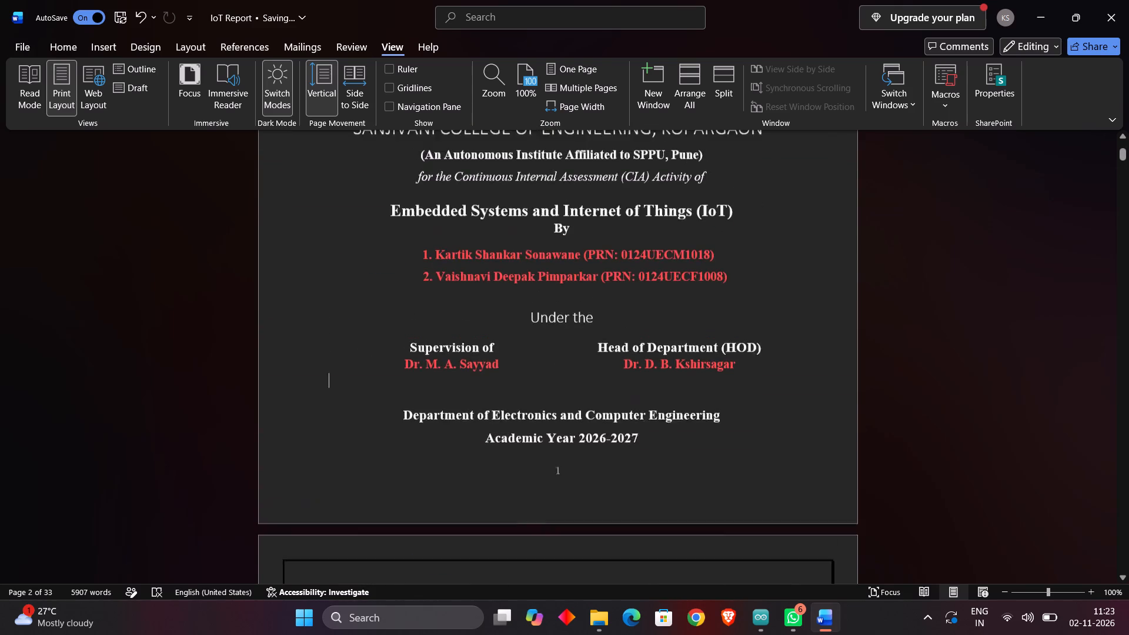
pyautogui.scroll(-2, 422, 390)
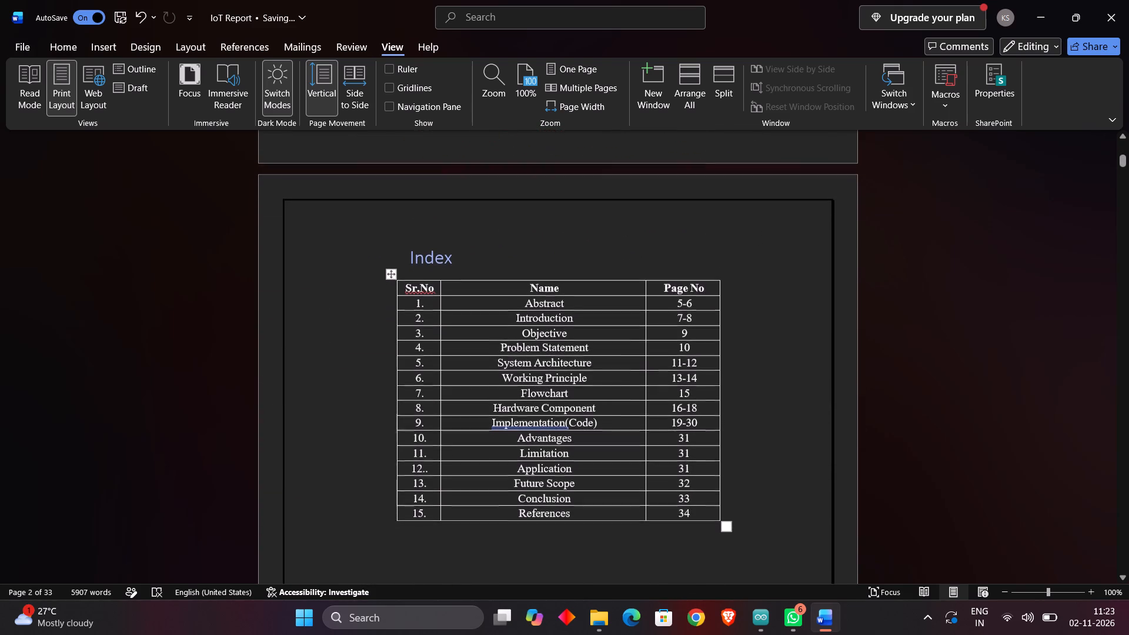
# In the index table, set the page numbers to 33 for References, 32 for Conclusion and 31 for Future Scope.
pyautogui.click(694, 510)
pyautogui.press('BackSpace')
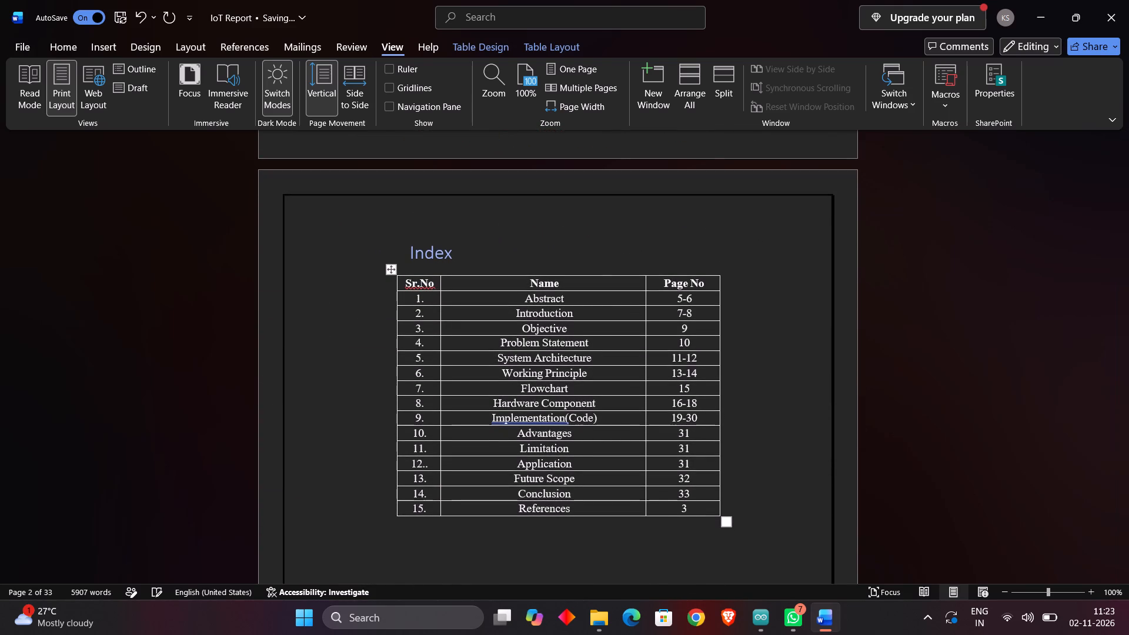
pyautogui.press('3')
pyautogui.press('Up')
pyautogui.press('BackSpace')
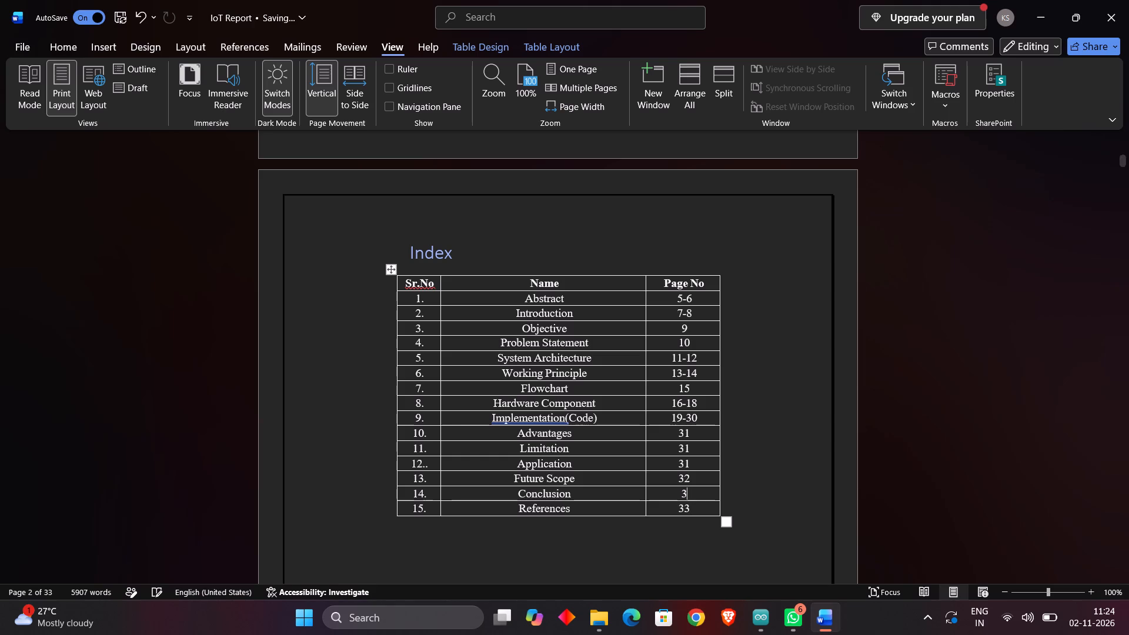
pyautogui.press('2')
pyautogui.press('Up')
pyautogui.press('BackSpace')
pyautogui.press('1')
# Examine which pages the Advantages, Limitations, Applications and Future Scope sections fall on, compared with the index.
pyautogui.scroll(-7, 694, 566)
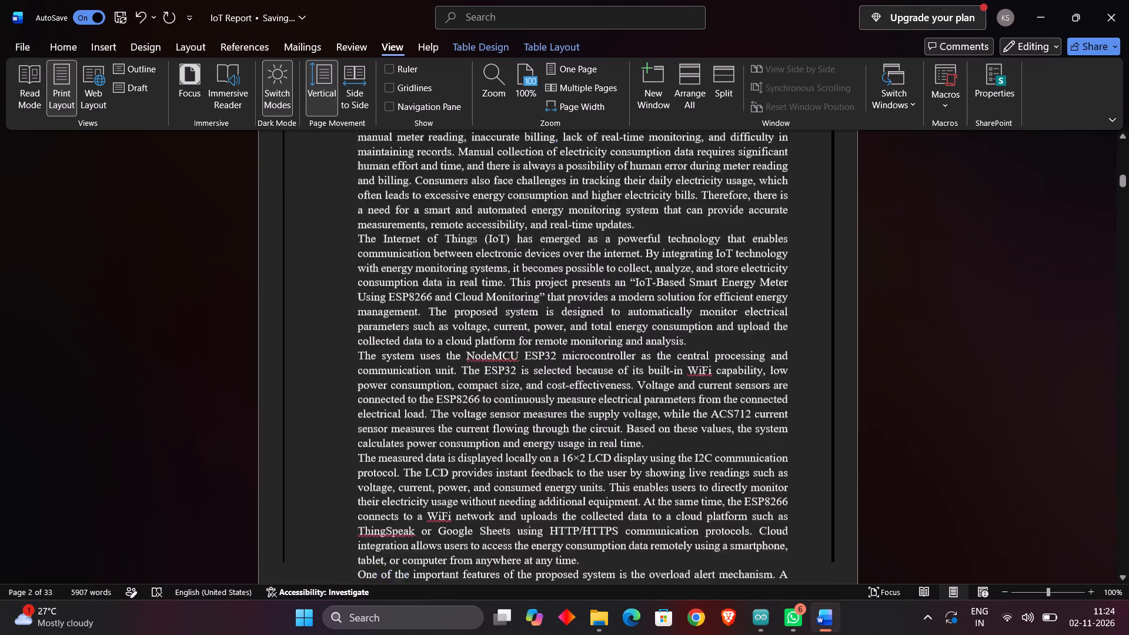
pyautogui.scroll(-20, 694, 566)
pyautogui.scroll(-12, 694, 566)
pyautogui.scroll(2, 694, 566)
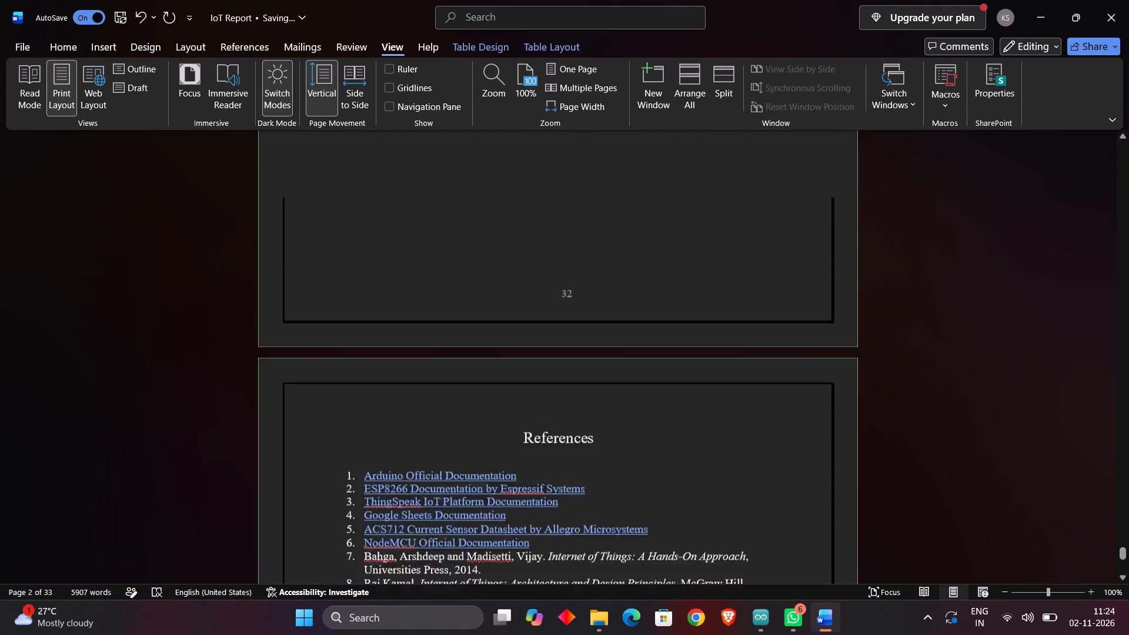
pyautogui.scroll(12, 694, 566)
pyautogui.scroll(-1, 694, 566)
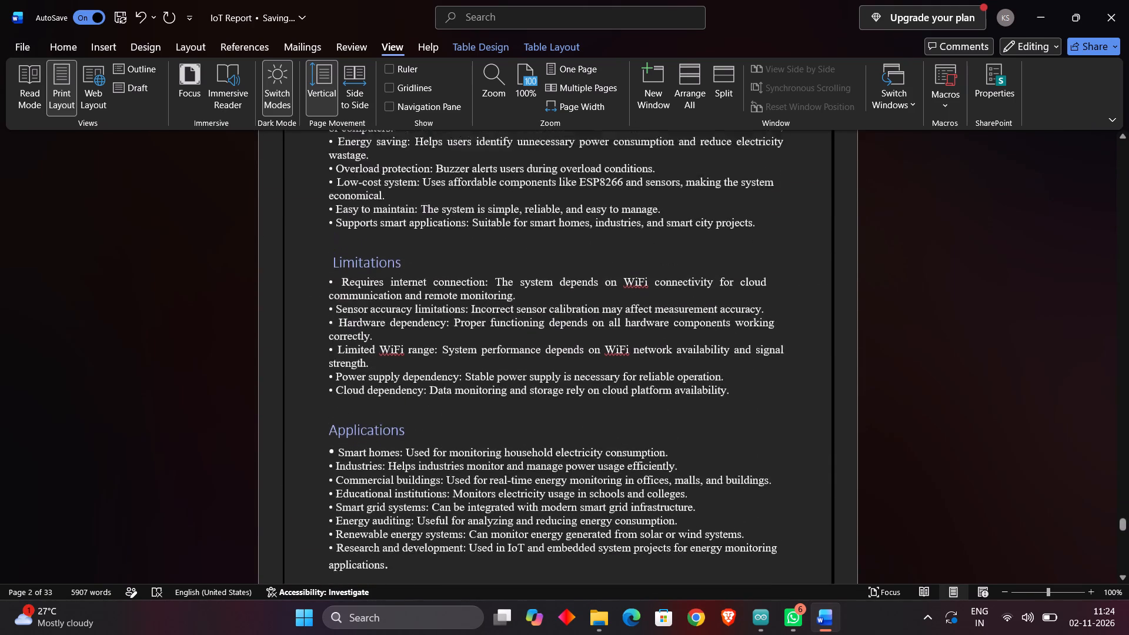
pyautogui.scroll(-1, 694, 566)
pyautogui.scroll(4, 694, 566)
pyautogui.hscroll(1, 694, 566)
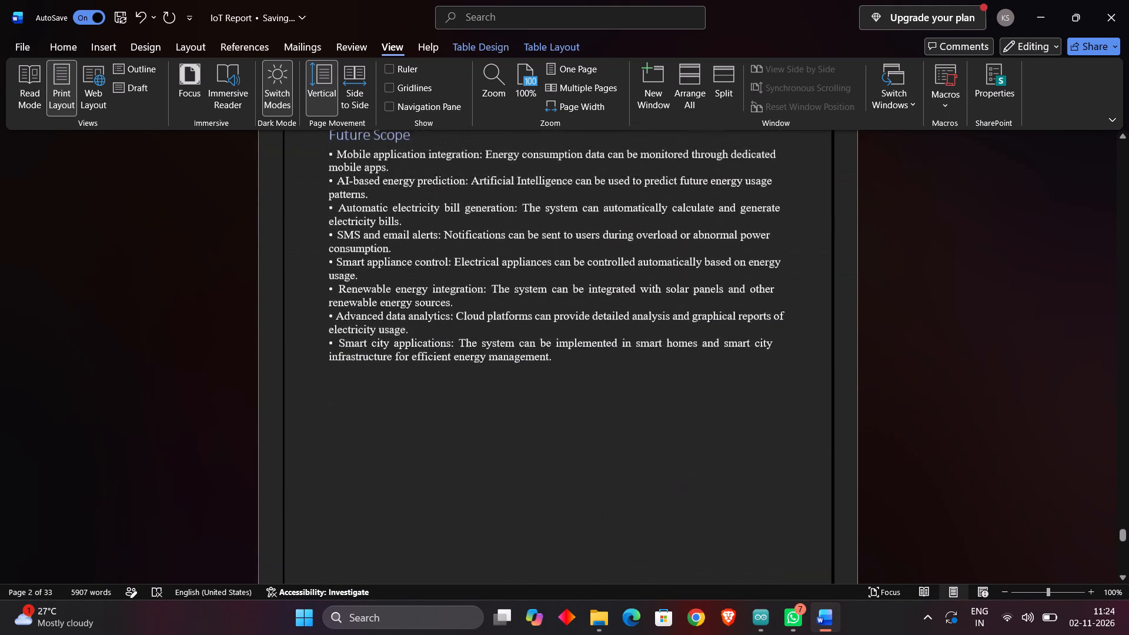
pyautogui.hscroll(1, 694, 566)
pyautogui.scroll(1, 694, 566)
pyautogui.hscroll(1, 694, 566)
pyautogui.scroll(-3, 694, 566)
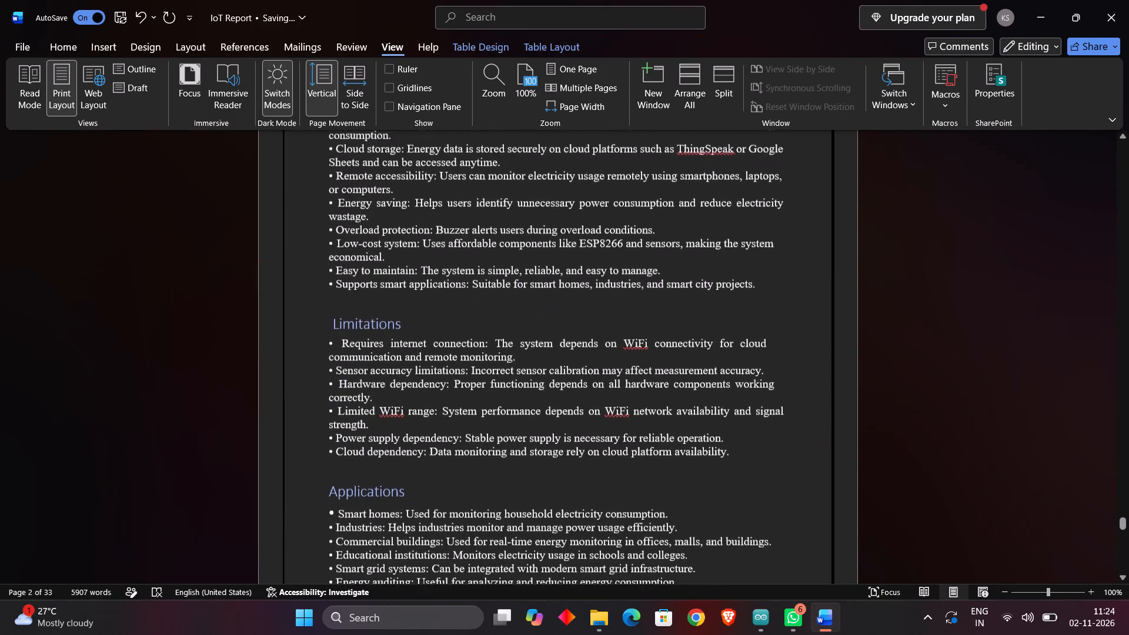
pyautogui.scroll(-2, 694, 566)
pyautogui.scroll(16, 694, 566)
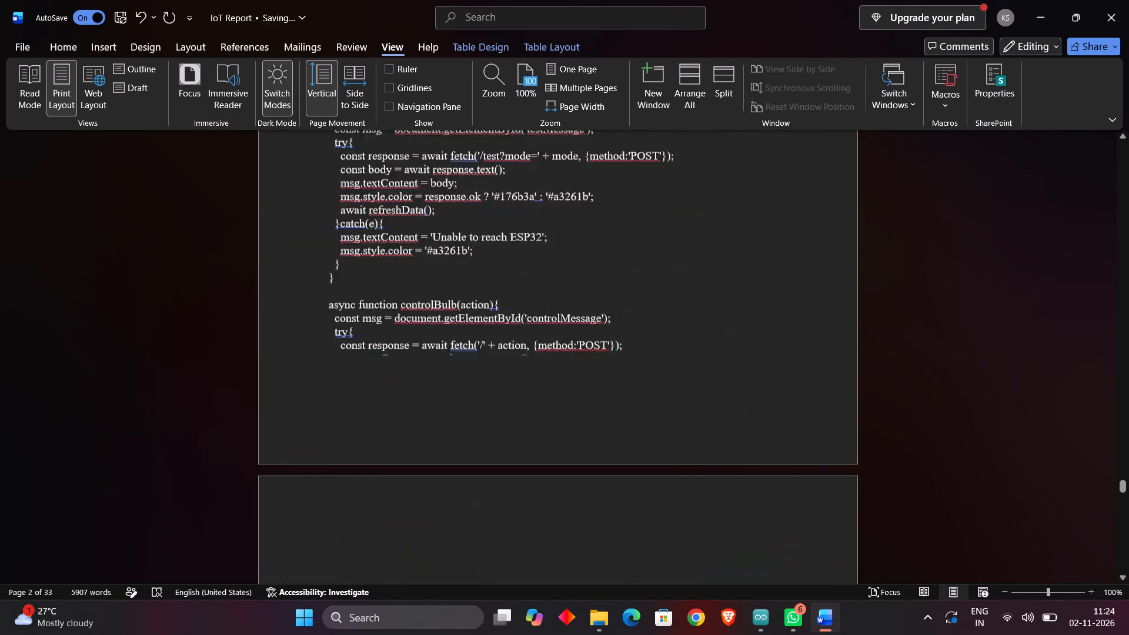
pyautogui.scroll(5, 694, 566)
pyautogui.scroll(-5, 694, 566)
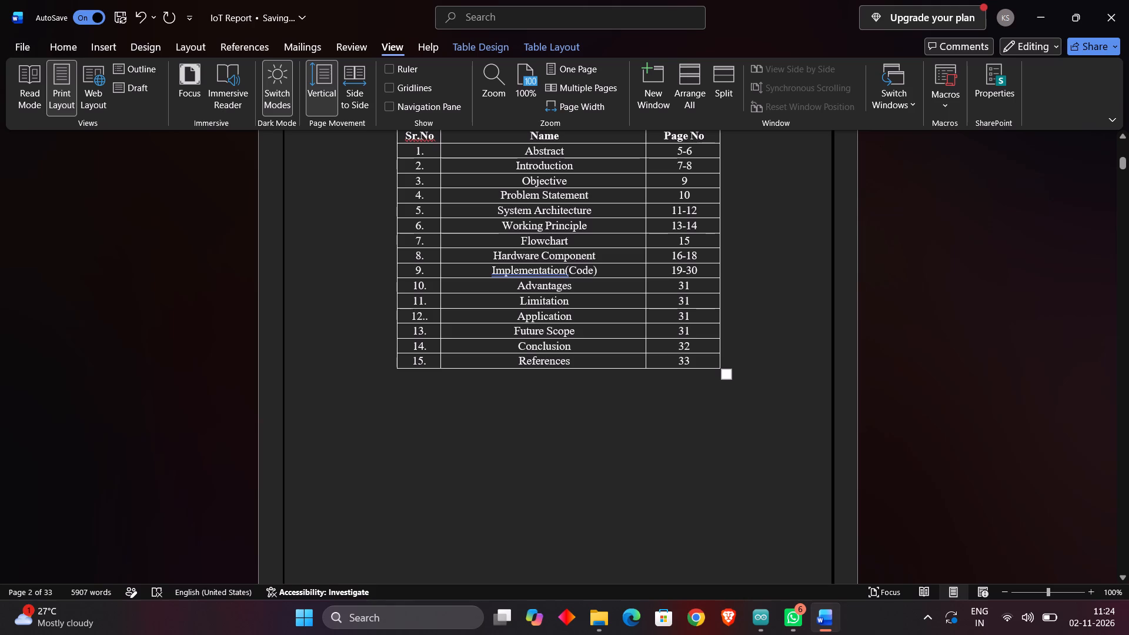
# Set the index page number to 30 for the Application, Limitation and Advantages entries.
pyautogui.press('Up')
pyautogui.press('BackSpace')
pyautogui.press('0')
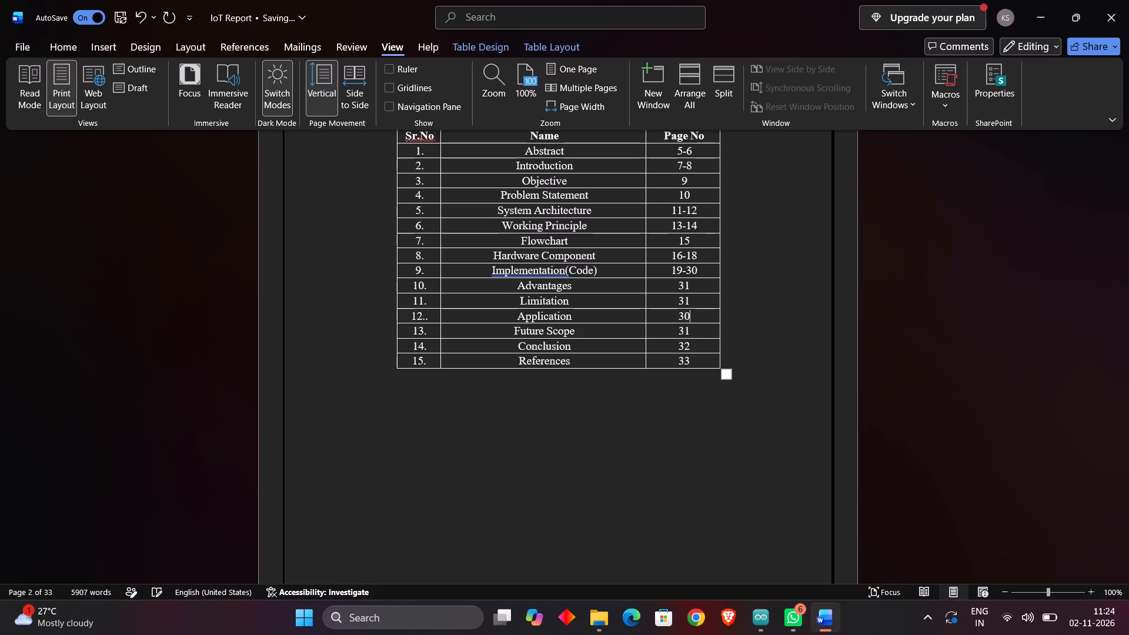
pyautogui.press('Up')
pyautogui.press('BackSpace')
pyautogui.press('0')
pyautogui.press('Up')
pyautogui.press('BackSpace')
pyautogui.press('0')
# Examine the report's page layout from the code section back through System Architecture to Hardware Components, looking for blank pages.
pyautogui.scroll(-20, 699, 352)
pyautogui.scroll(-5, 699, 352)
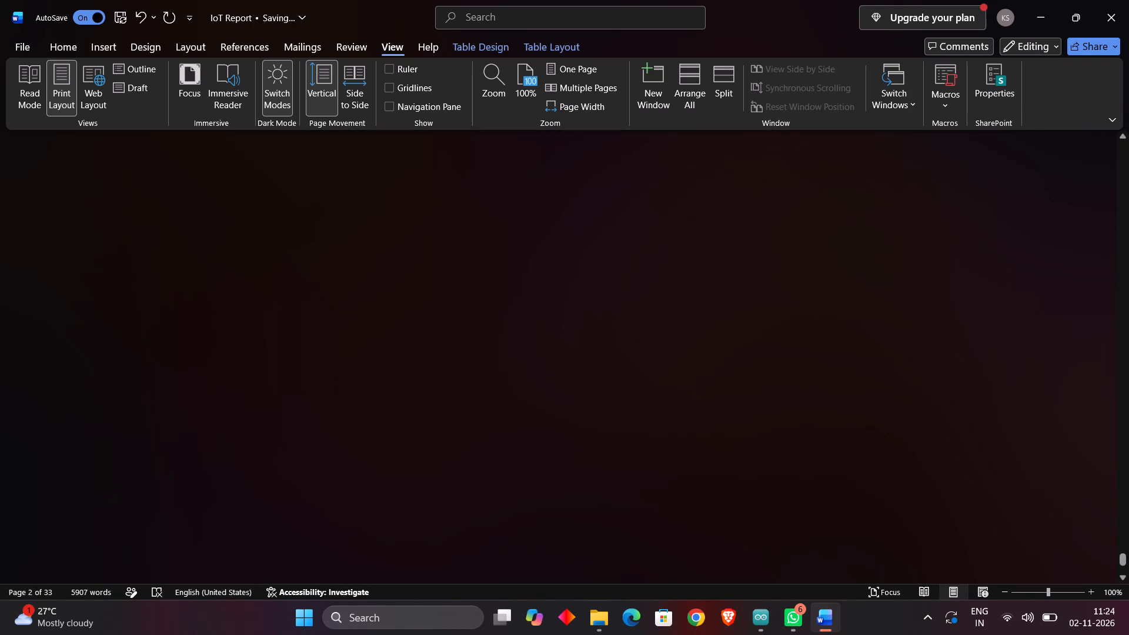
pyautogui.scroll(2, 699, 352)
pyautogui.scroll(-1, 699, 352)
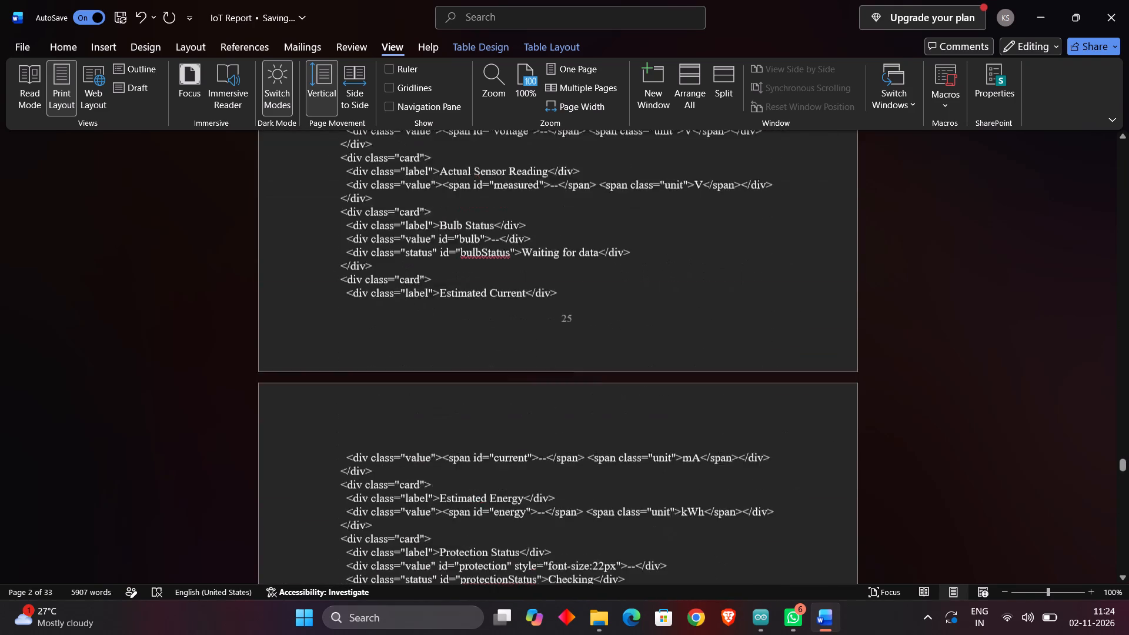
pyautogui.scroll(-7, 699, 352)
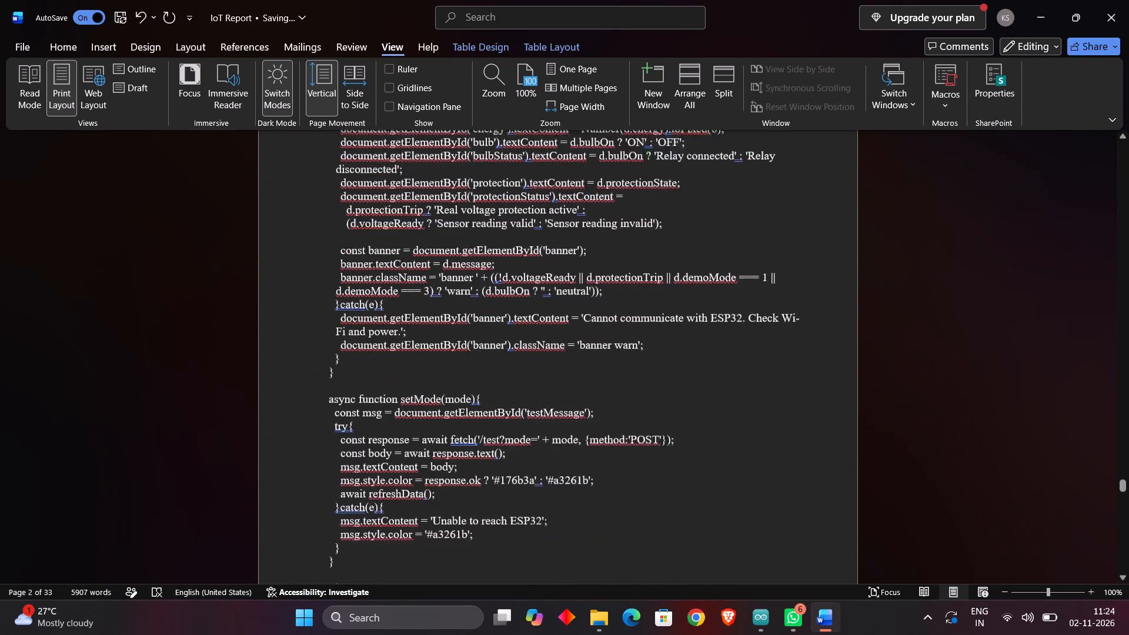
pyautogui.scroll(-11, 699, 352)
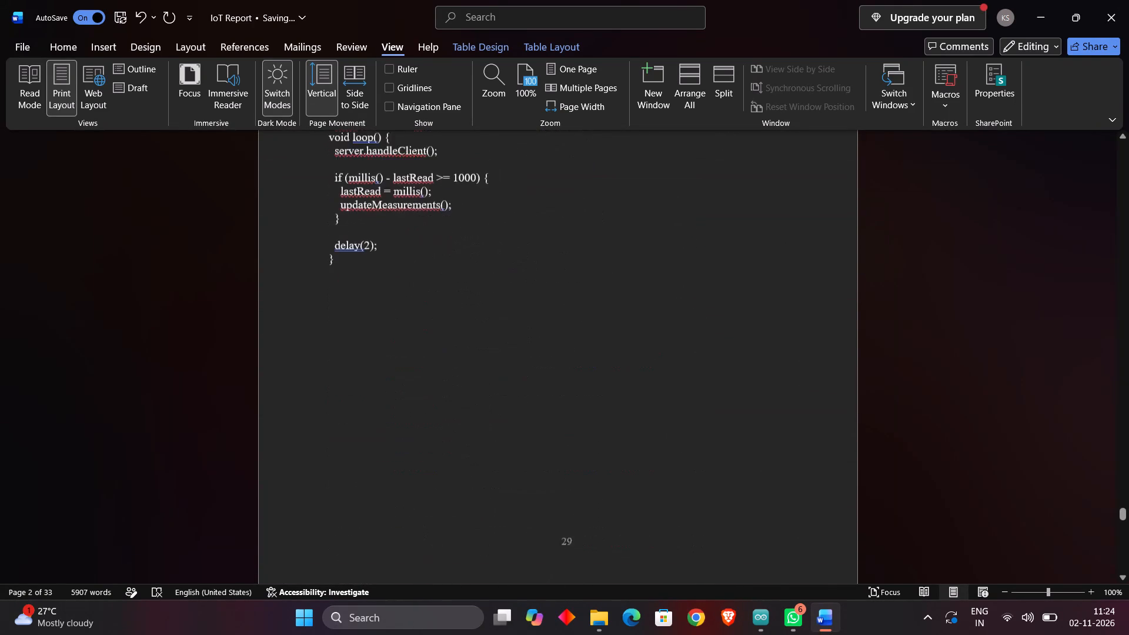
pyautogui.scroll(20, 699, 352)
pyautogui.scroll(8, 699, 352)
pyautogui.scroll(-1, 699, 352)
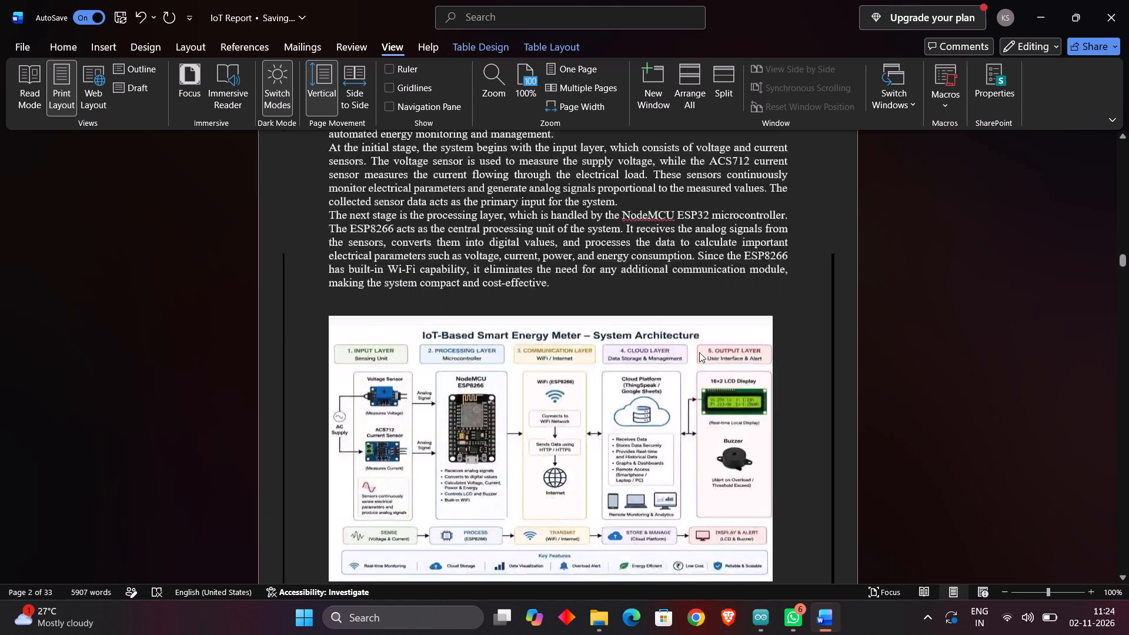
pyautogui.scroll(-7, 699, 352)
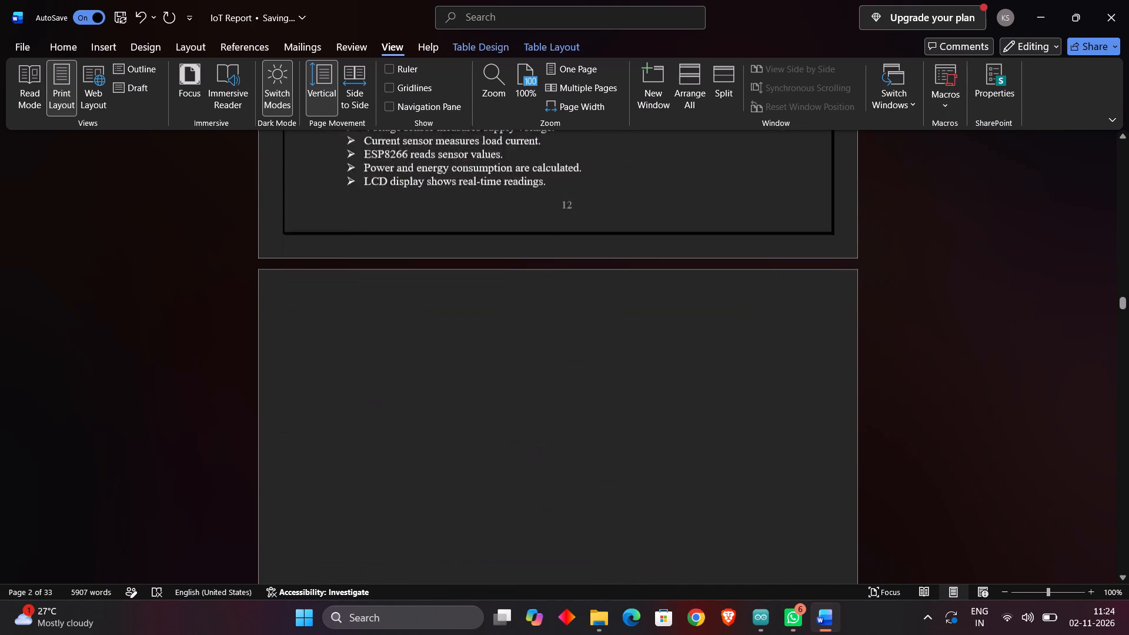
pyautogui.scroll(-6, 699, 352)
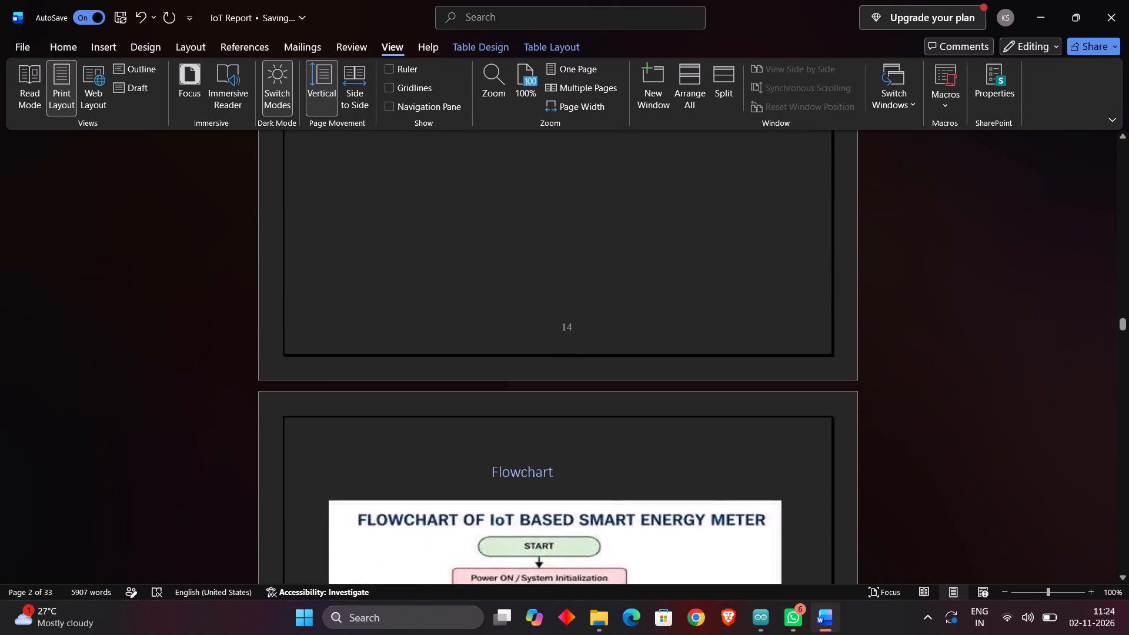
pyautogui.scroll(-5, 699, 352)
# Delete the two blank pages, 13 and 14, between the Working Principle text and the Flowchart section.
pyautogui.scroll(2, 699, 352)
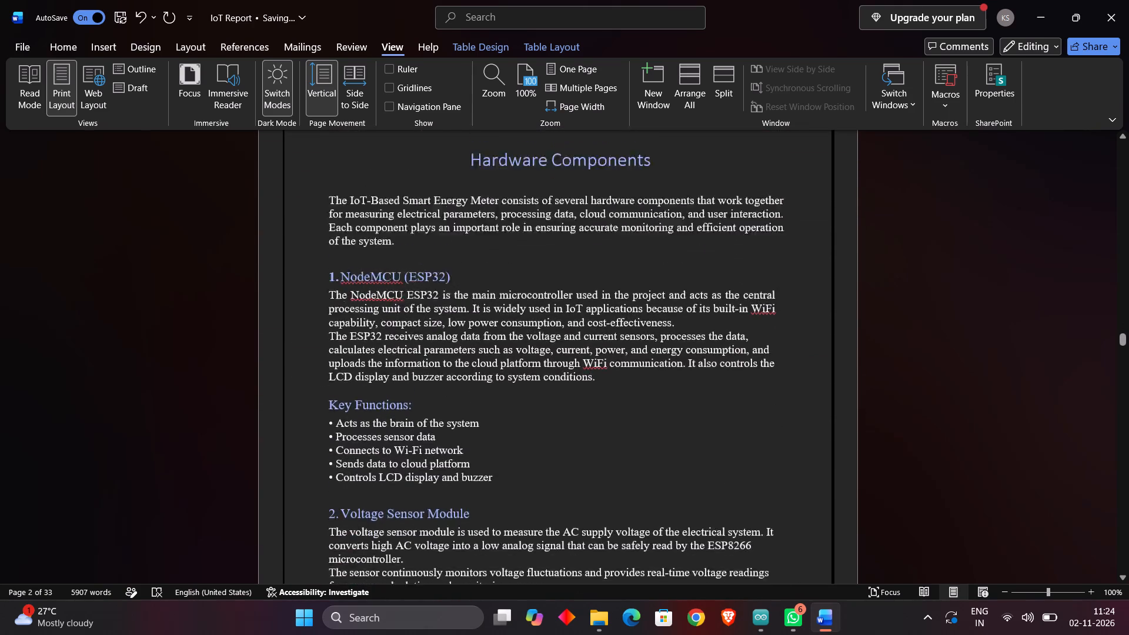
pyautogui.scroll(2, 699, 352)
pyautogui.scroll(-1, 699, 352)
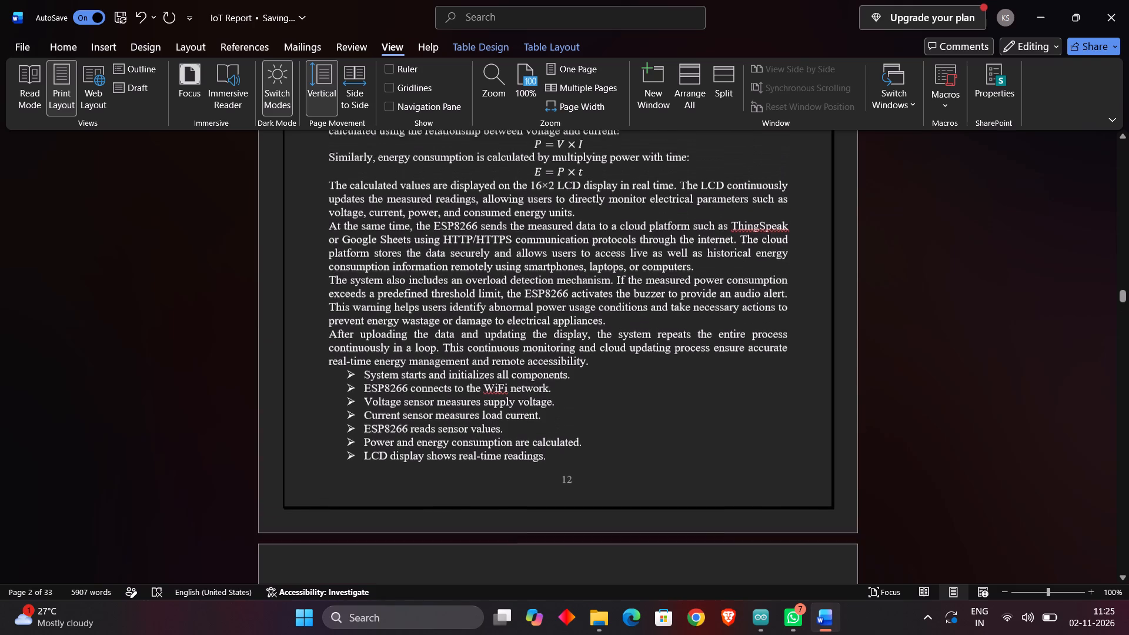
pyautogui.scroll(-1, 699, 352)
pyautogui.scroll(1, 699, 352)
pyautogui.hscroll(1, 699, 352)
pyautogui.scroll(2, 699, 352)
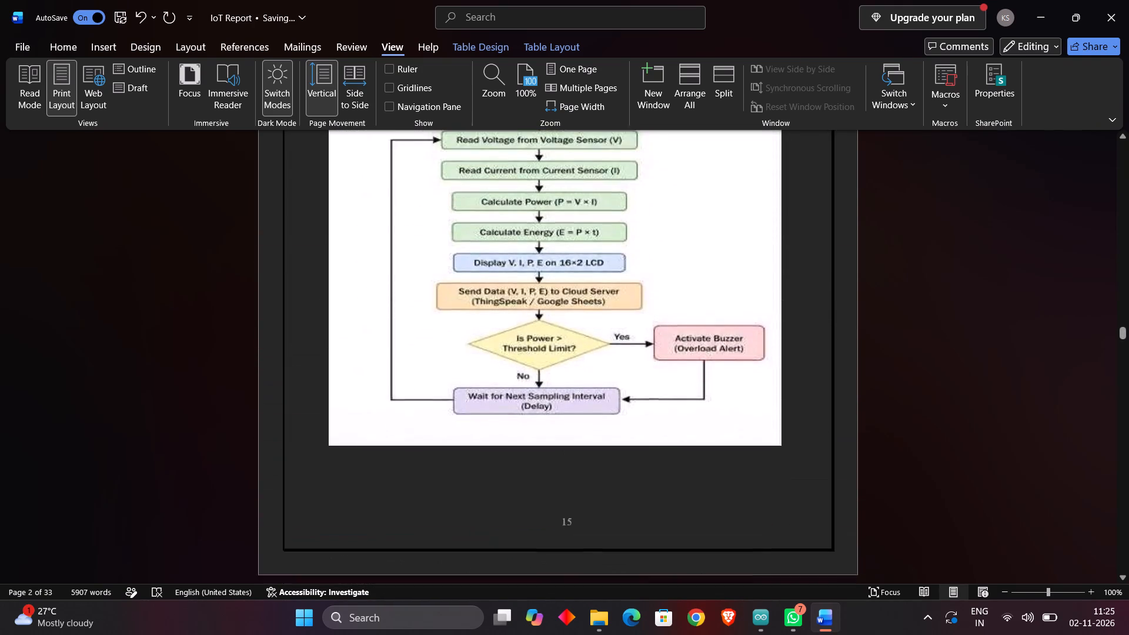
pyautogui.scroll(5, 699, 352)
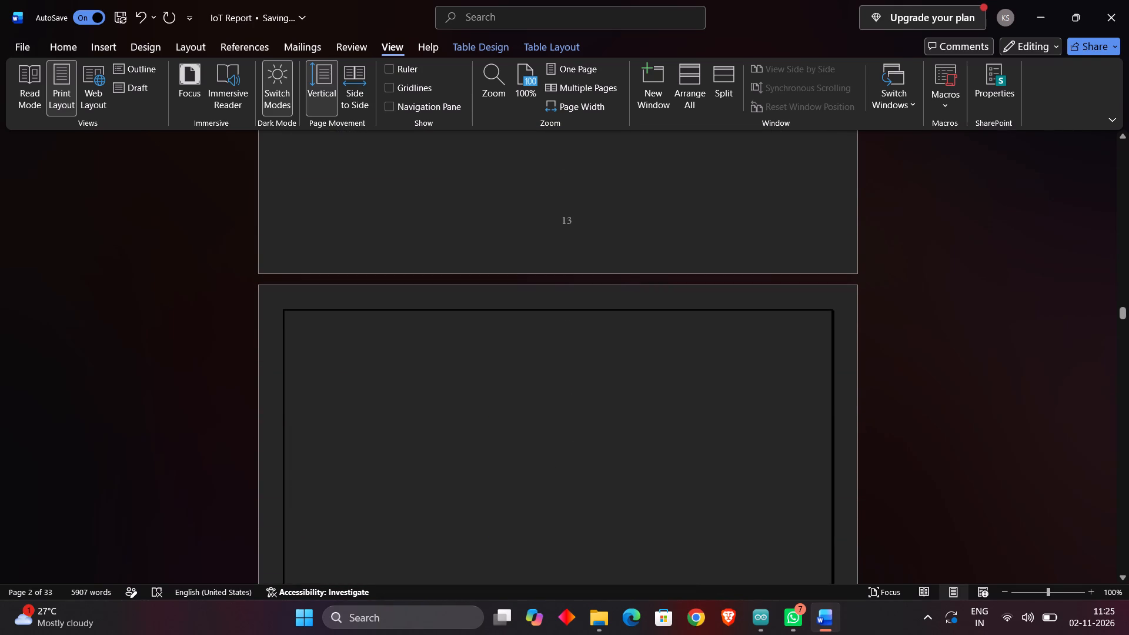
pyautogui.click(310, 326)
pyautogui.press('BackSpace')
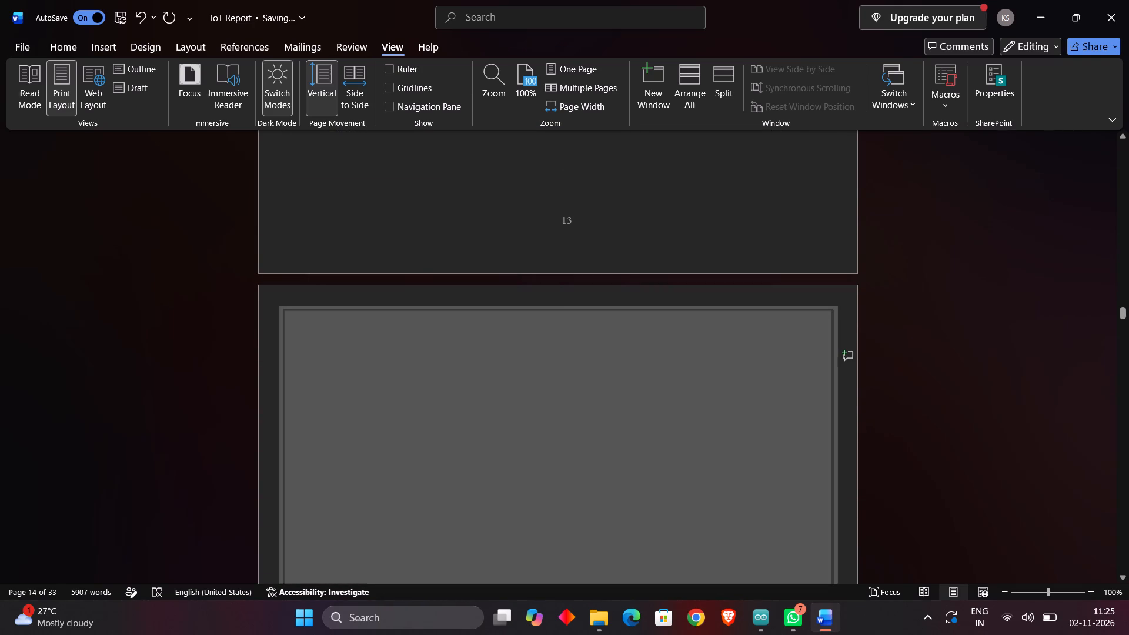
pyautogui.scroll(6, 310, 326)
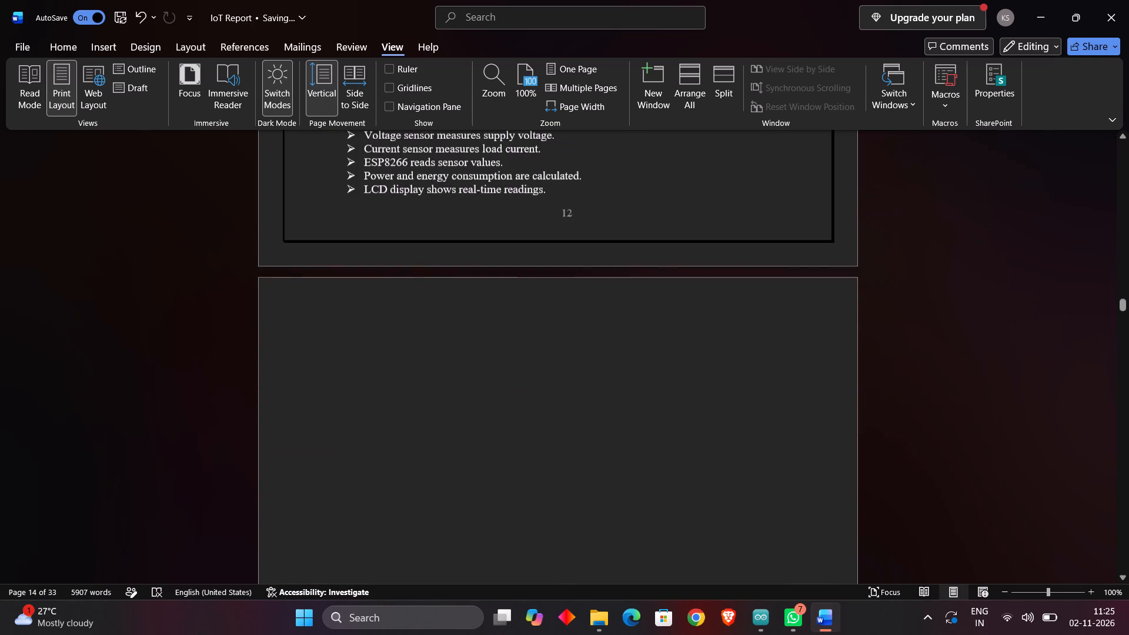
pyautogui.click(288, 329)
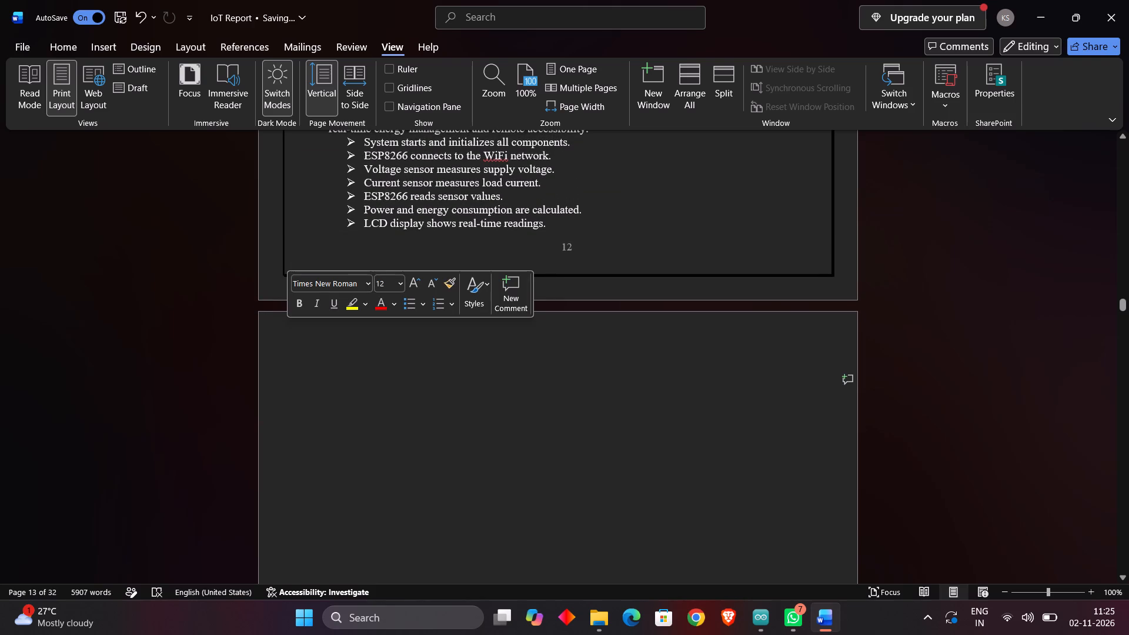
pyautogui.click(288, 329)
pyautogui.click(269, 323)
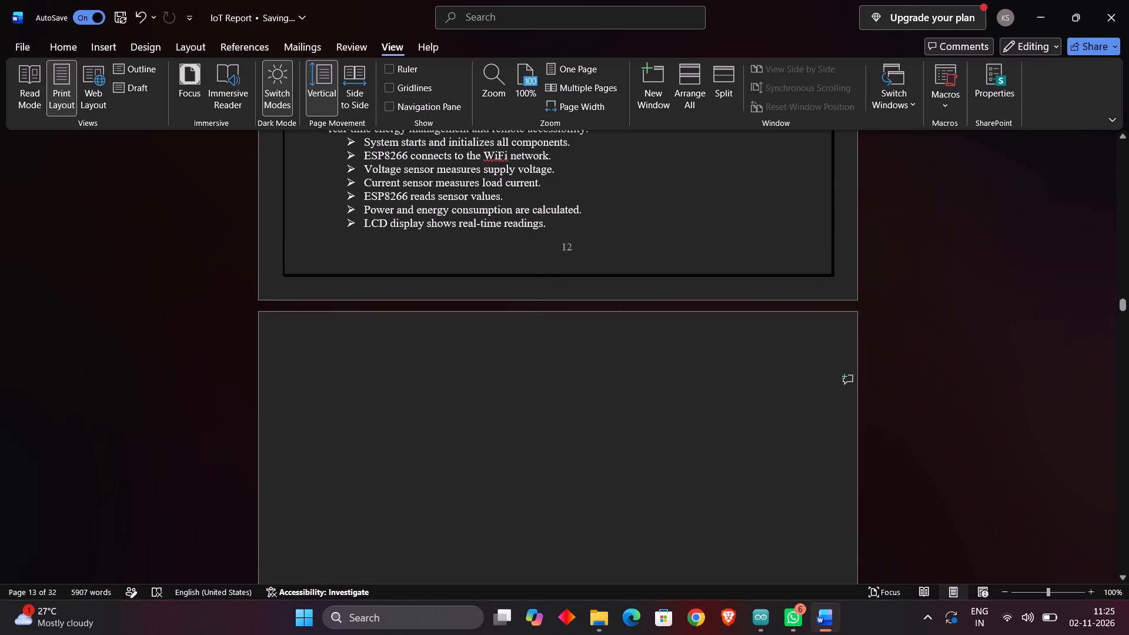
pyautogui.click(303, 340)
pyautogui.press('BackSpace')
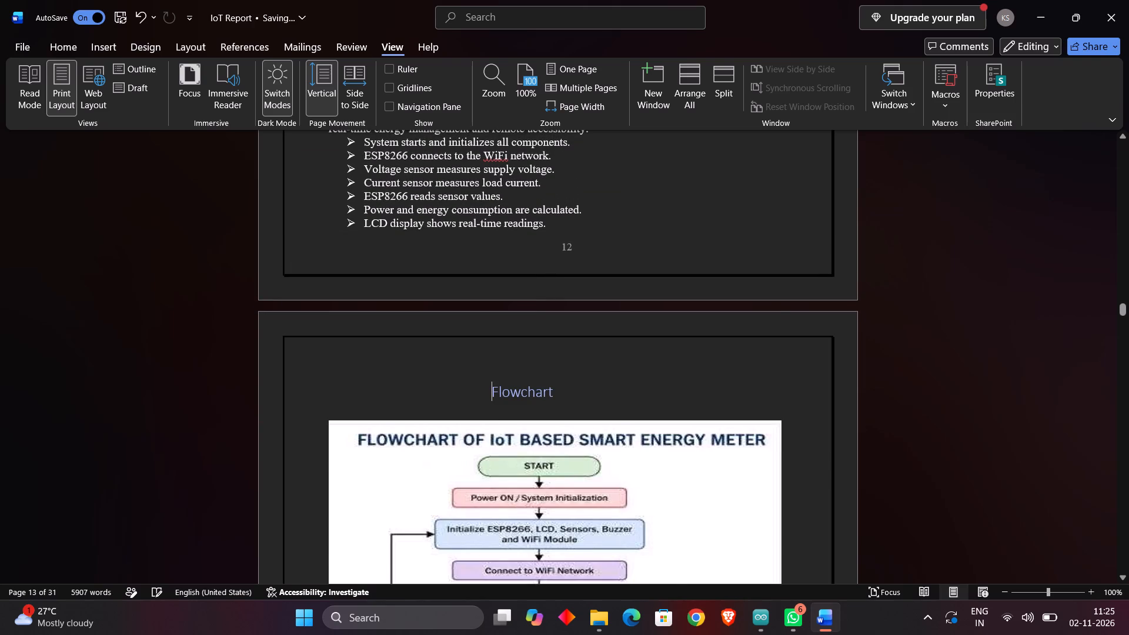
# Examine the pages from Working Principle through to the end of the report for remaining blank pages.
pyautogui.scroll(6, 303, 340)
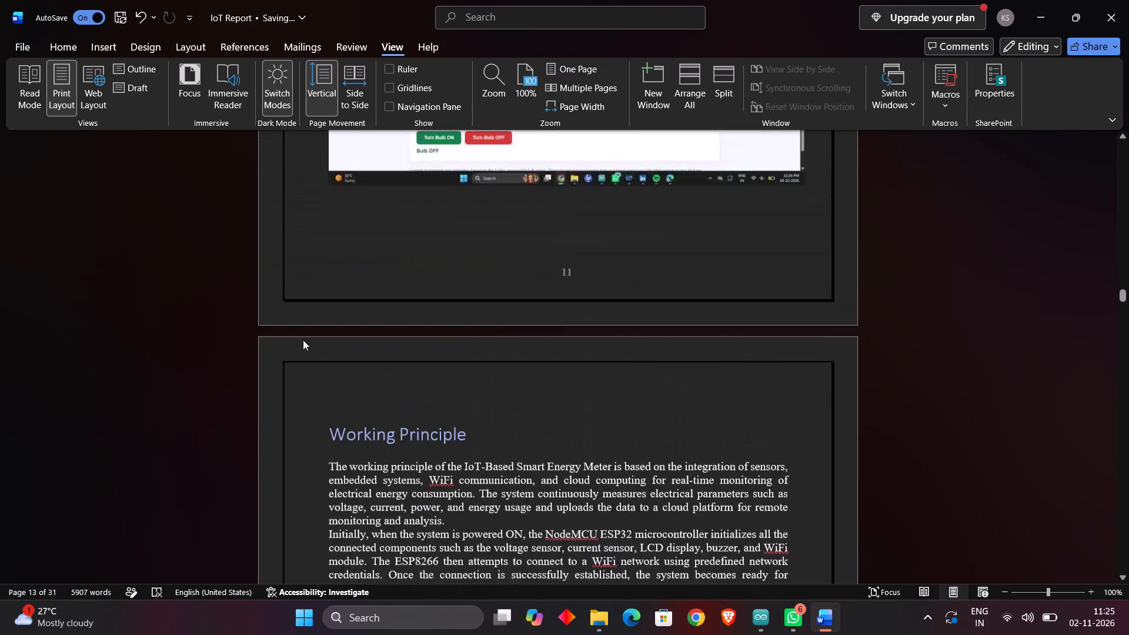
pyautogui.scroll(3, 303, 340)
pyautogui.scroll(-14, 303, 340)
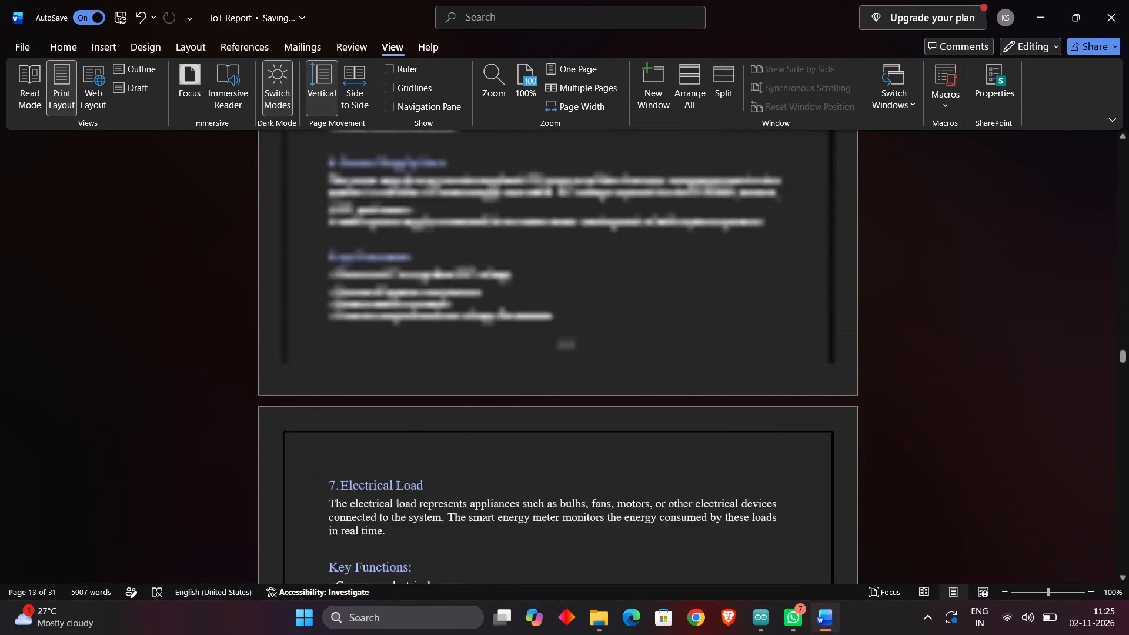
pyautogui.scroll(-15, 303, 340)
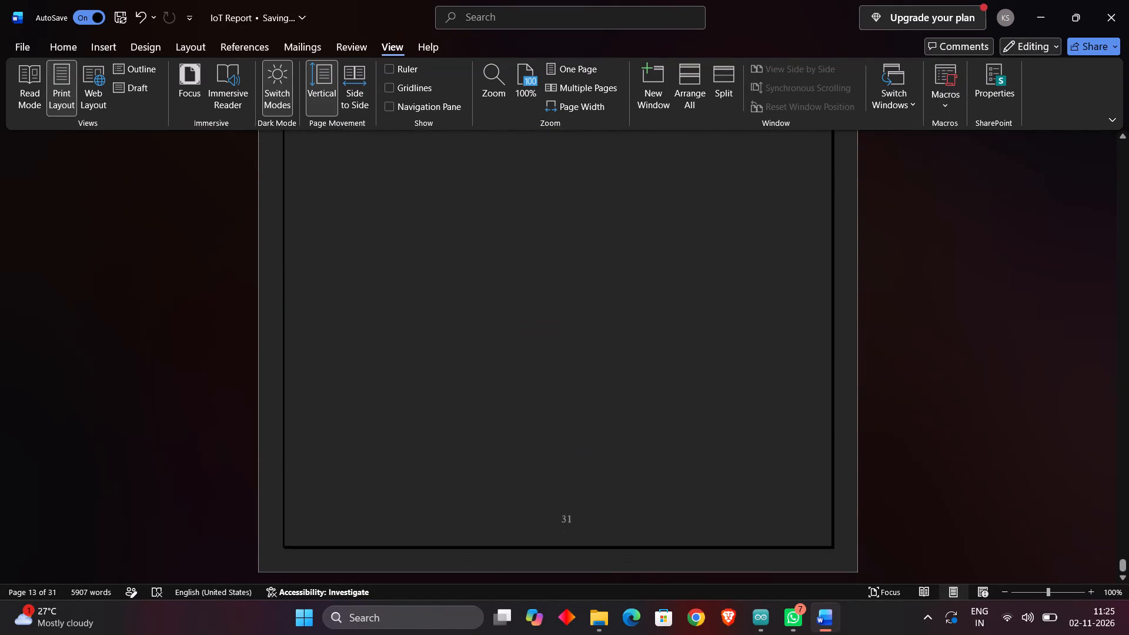
pyautogui.scroll(-6, 303, 340)
pyautogui.scroll(1, 303, 340)
pyautogui.scroll(-12, 303, 340)
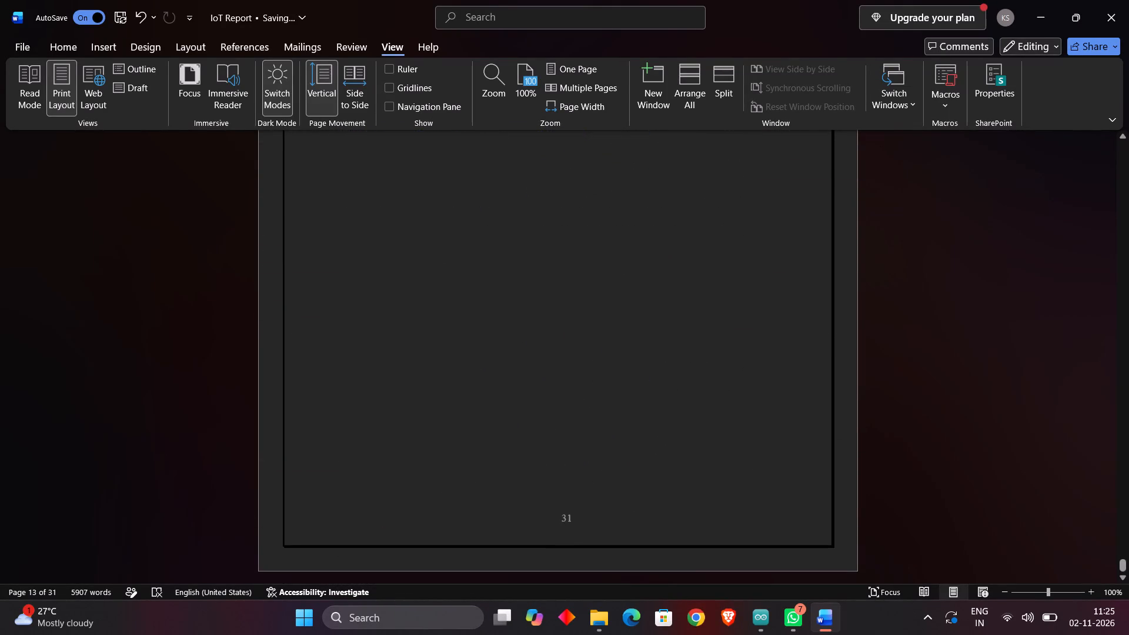
# Delete the blank page 8 that follows the objective "To provide remote accessibility".
pyautogui.scroll(8, 429, 350)
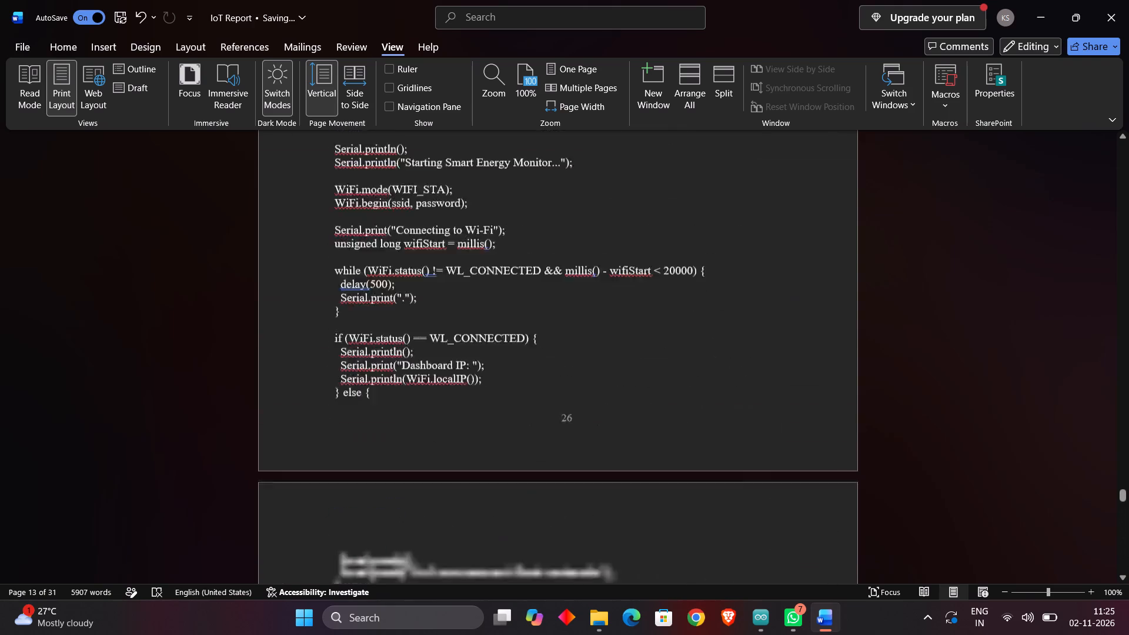
pyautogui.scroll(19, 429, 350)
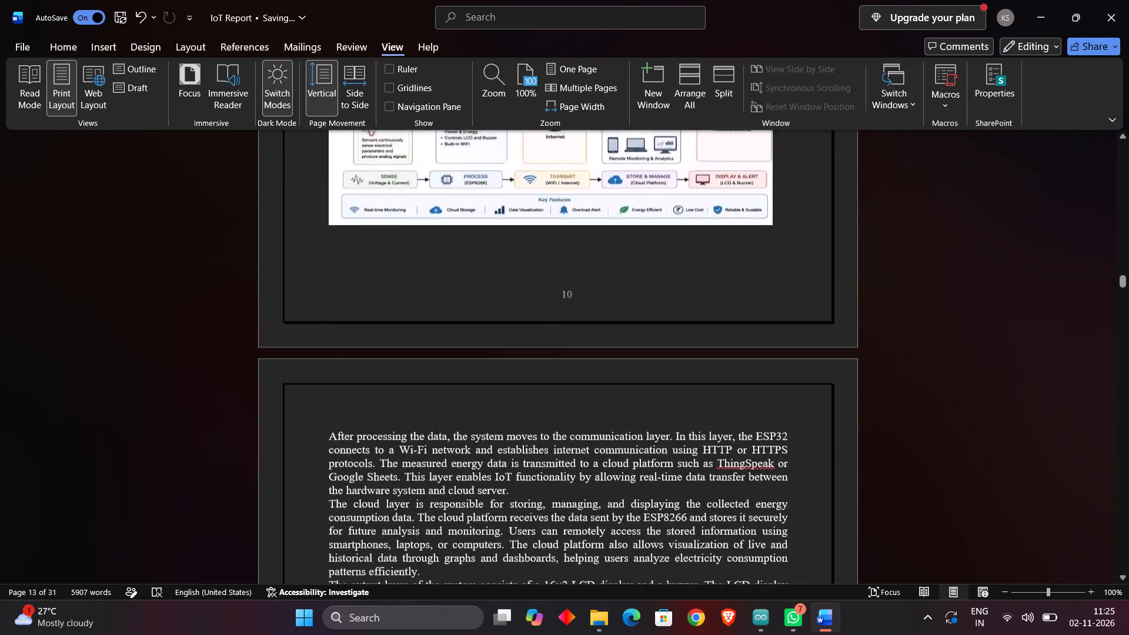
pyautogui.scroll(6, 429, 350)
pyautogui.hscroll(1, 429, 350)
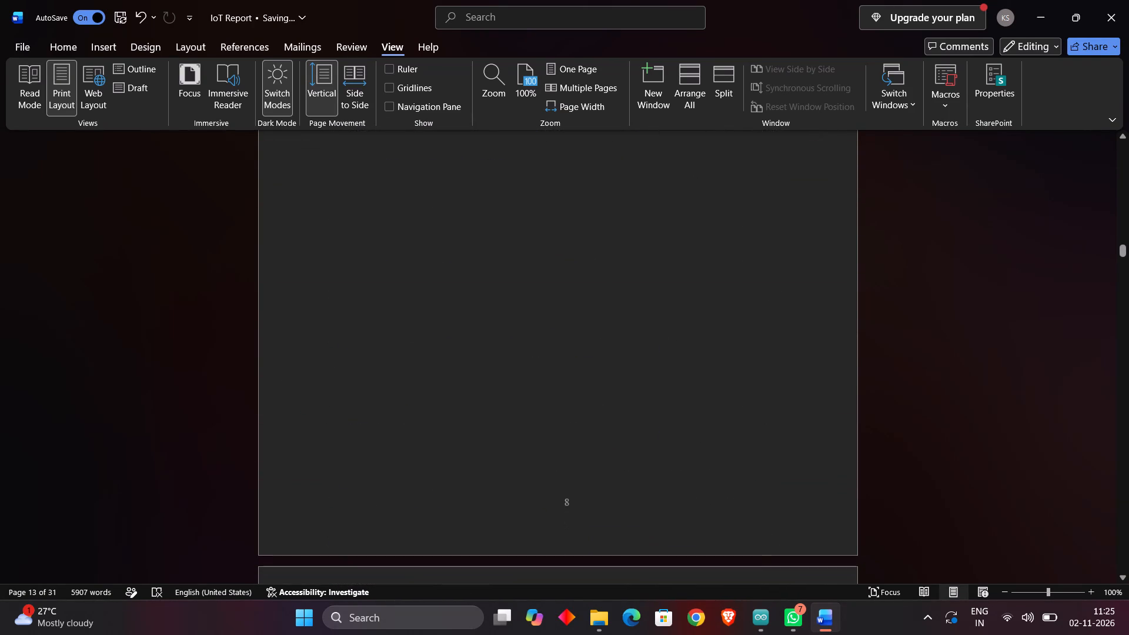
pyautogui.click(425, 362)
pyautogui.scroll(1, 425, 362)
pyautogui.click(363, 322)
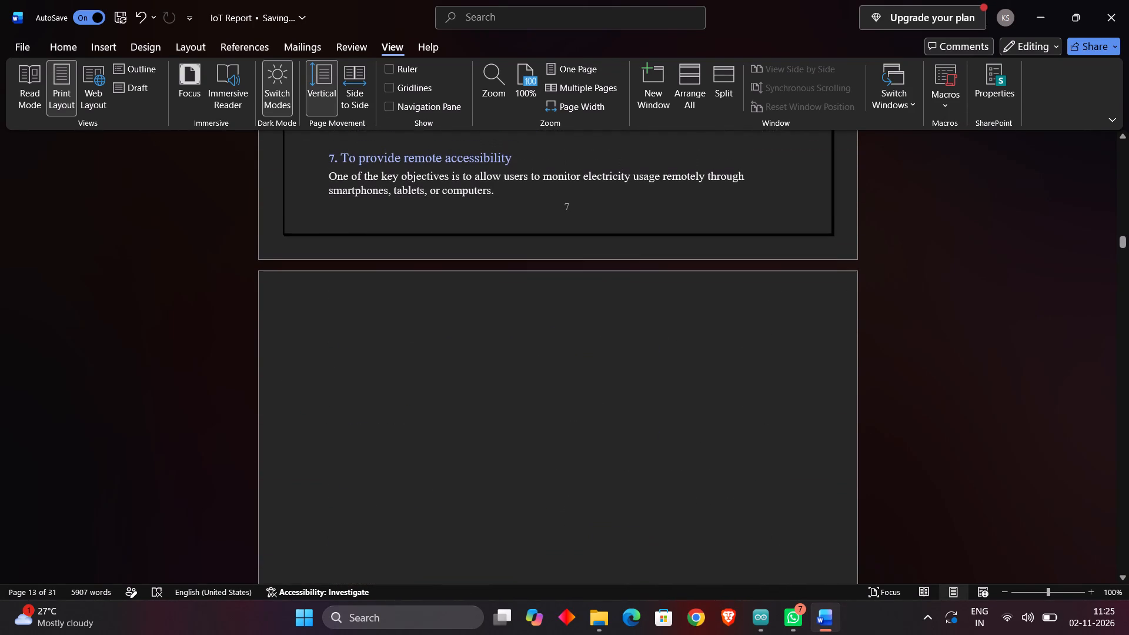
pyautogui.press('BackSpace')
pyautogui.click(292, 294)
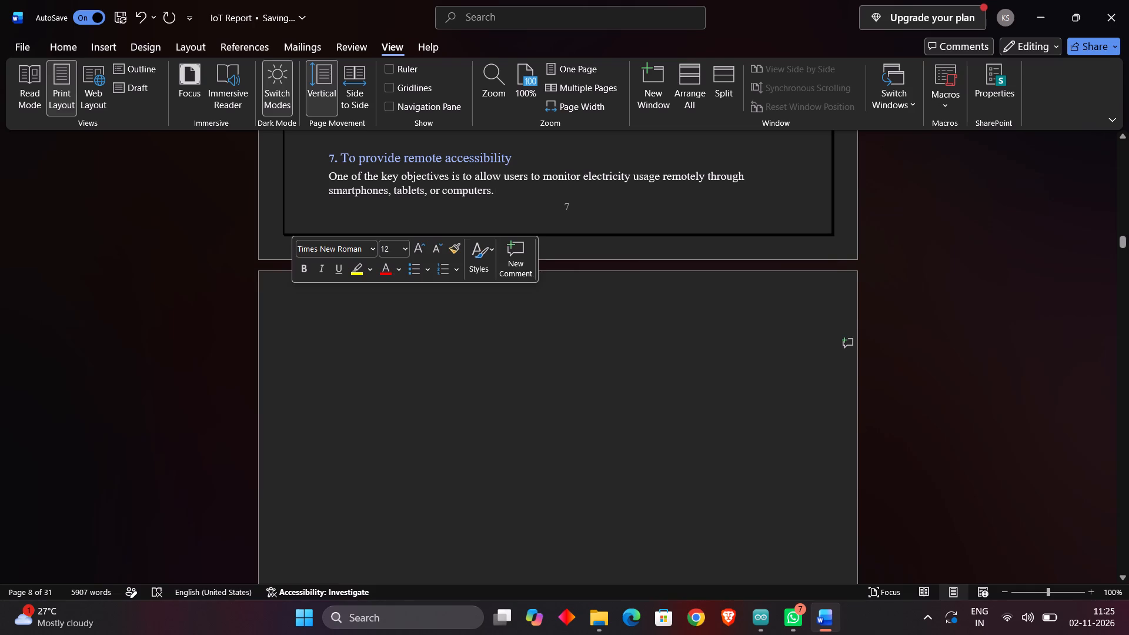
pyautogui.press('BackSpace')
# Review the whole report from the cover page to the references, checking for blank pages and the new page numbering.
pyautogui.scroll(3, 292, 294)
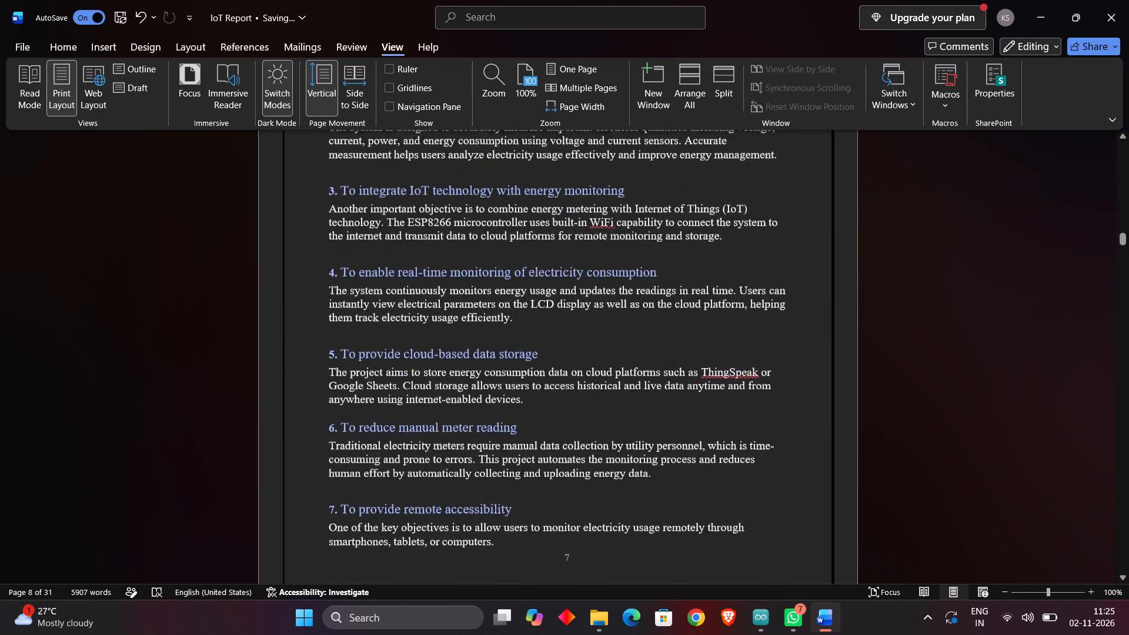
pyautogui.scroll(7, 292, 294)
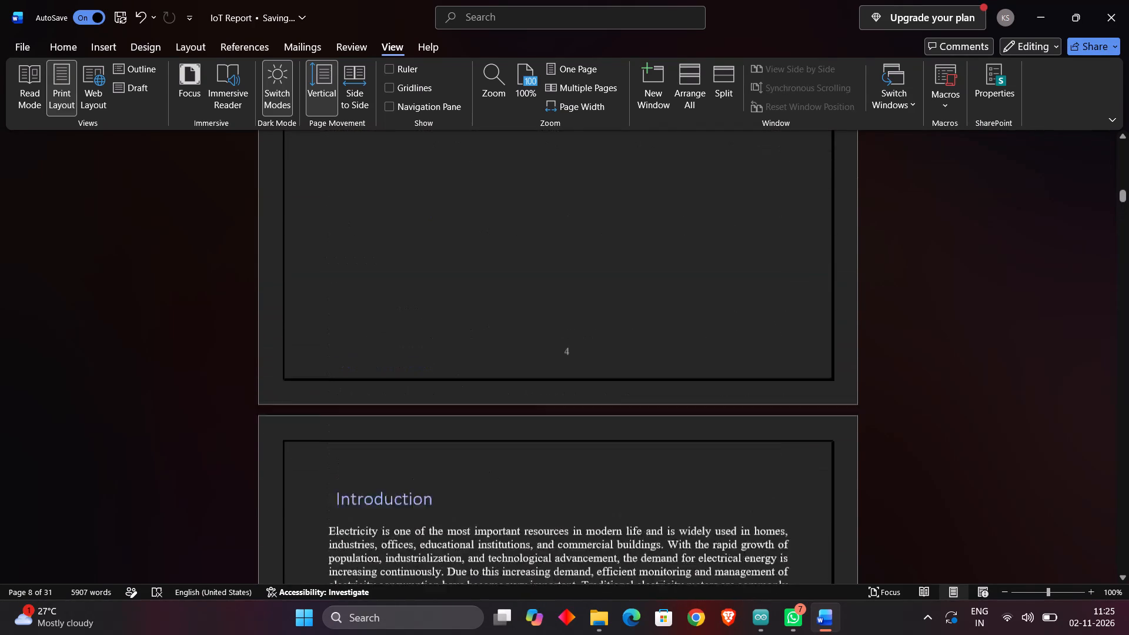
pyautogui.scroll(7, 292, 294)
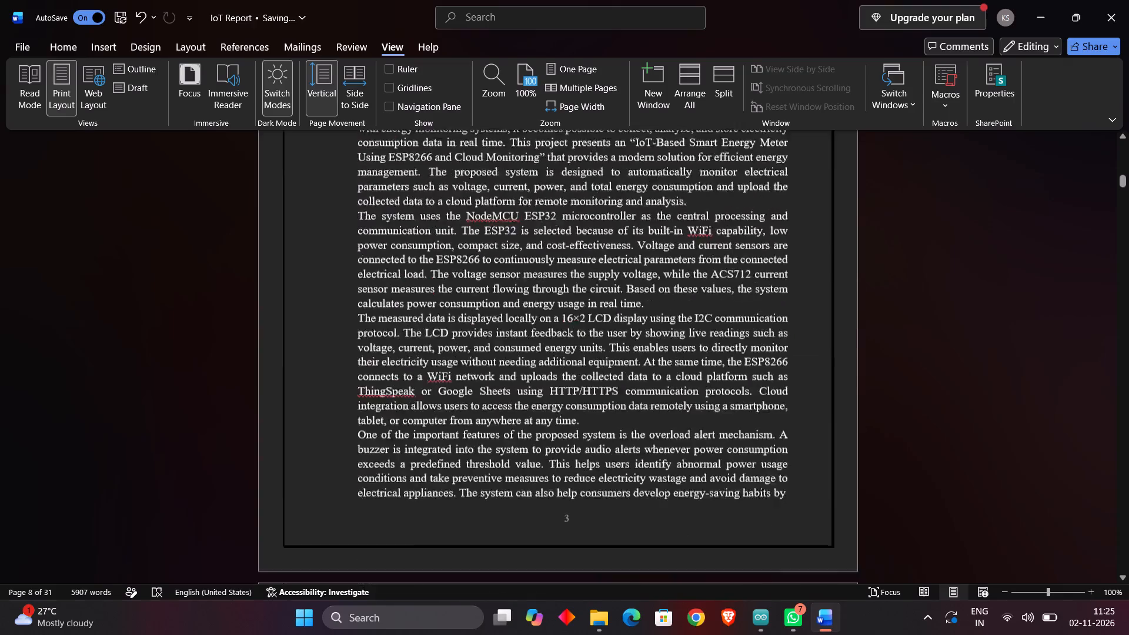
pyautogui.scroll(7, 292, 294)
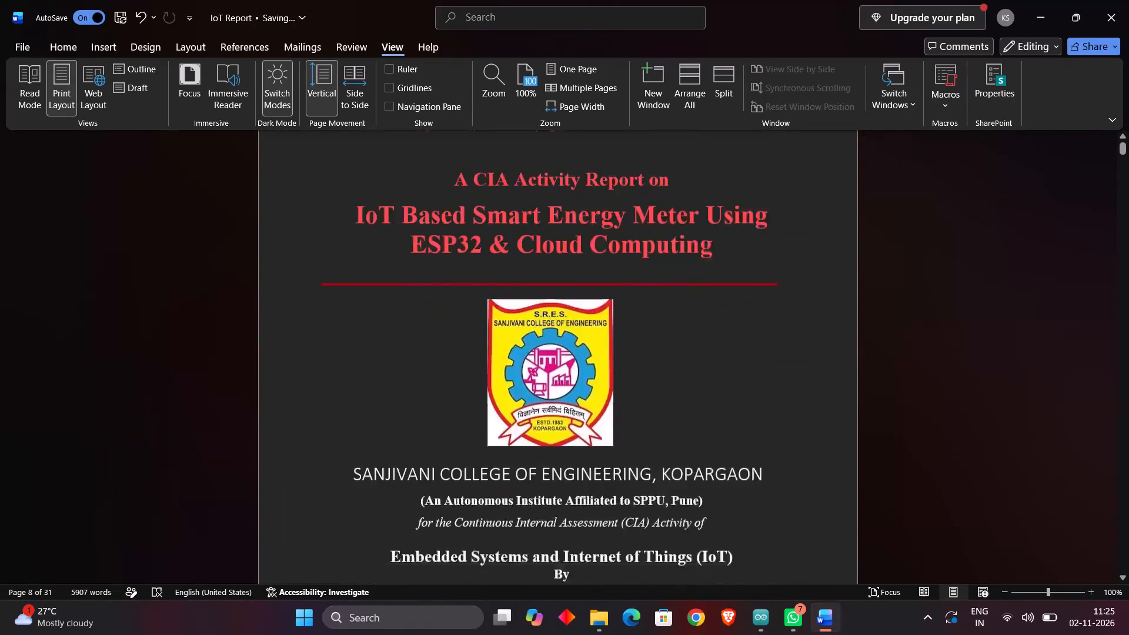
pyautogui.scroll(-13, 292, 294)
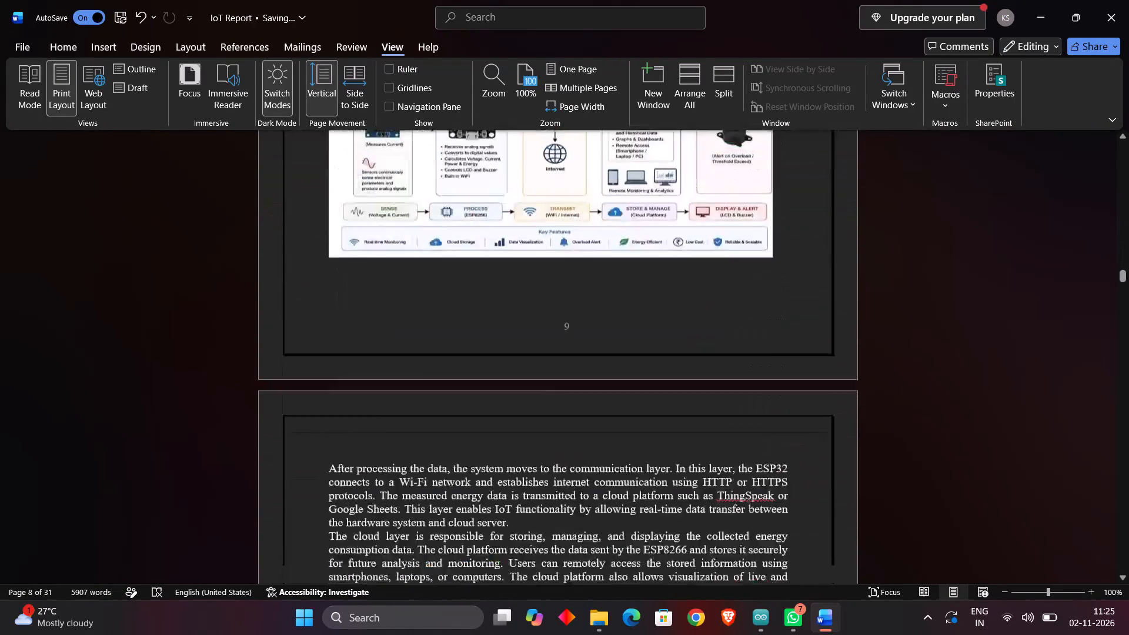
pyautogui.scroll(-11, 292, 294)
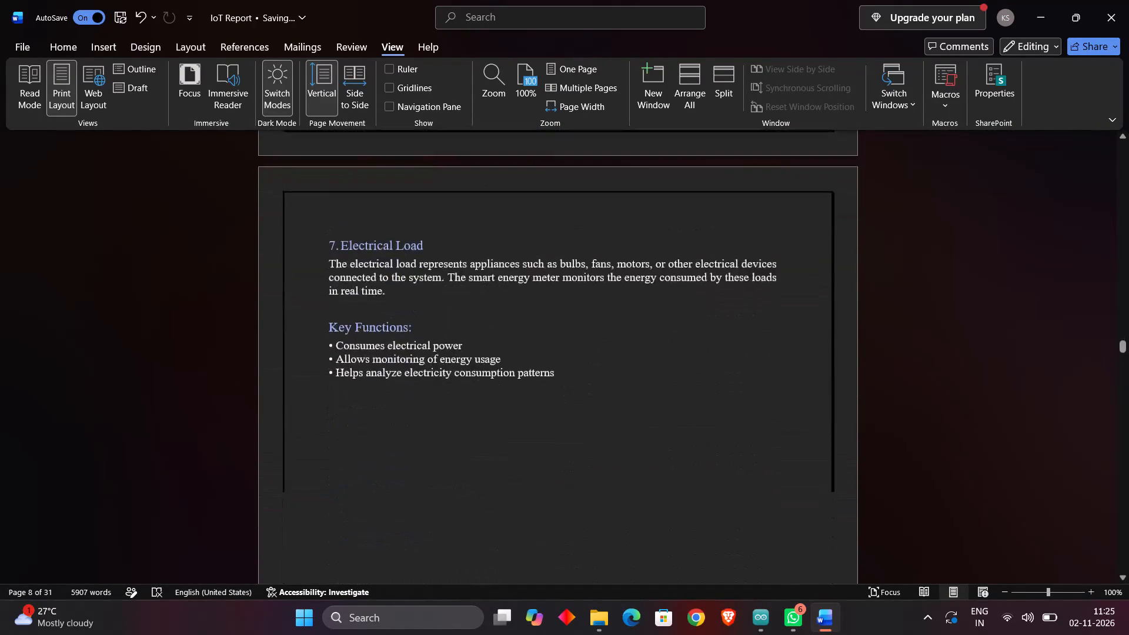
pyautogui.scroll(-13, 292, 294)
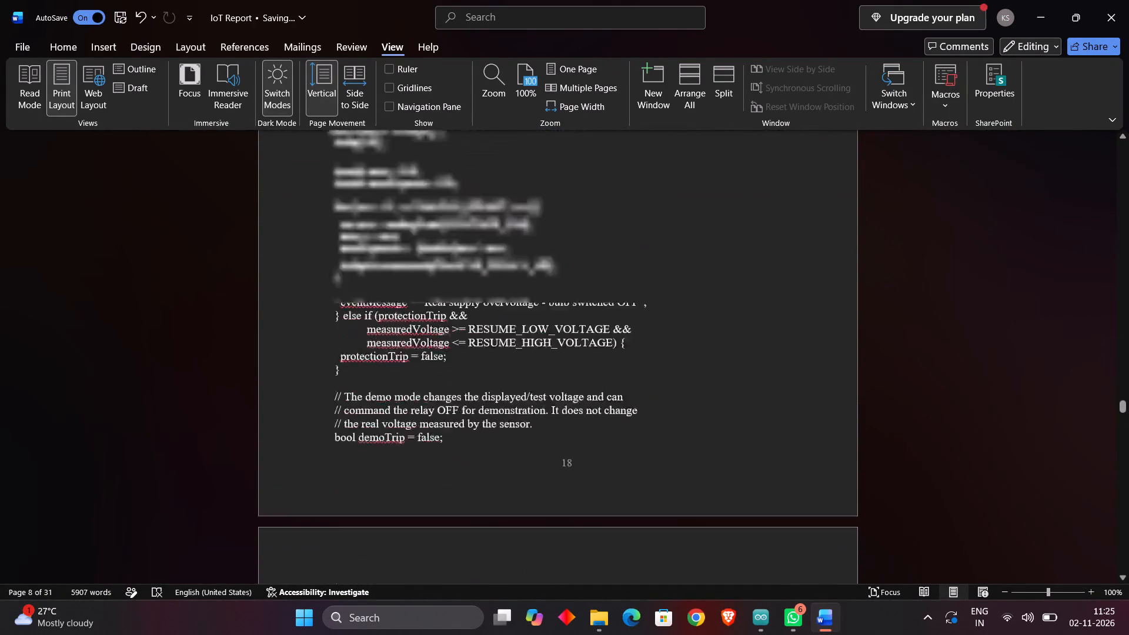
pyautogui.scroll(-9, 292, 294)
pyautogui.scroll(8, 292, 294)
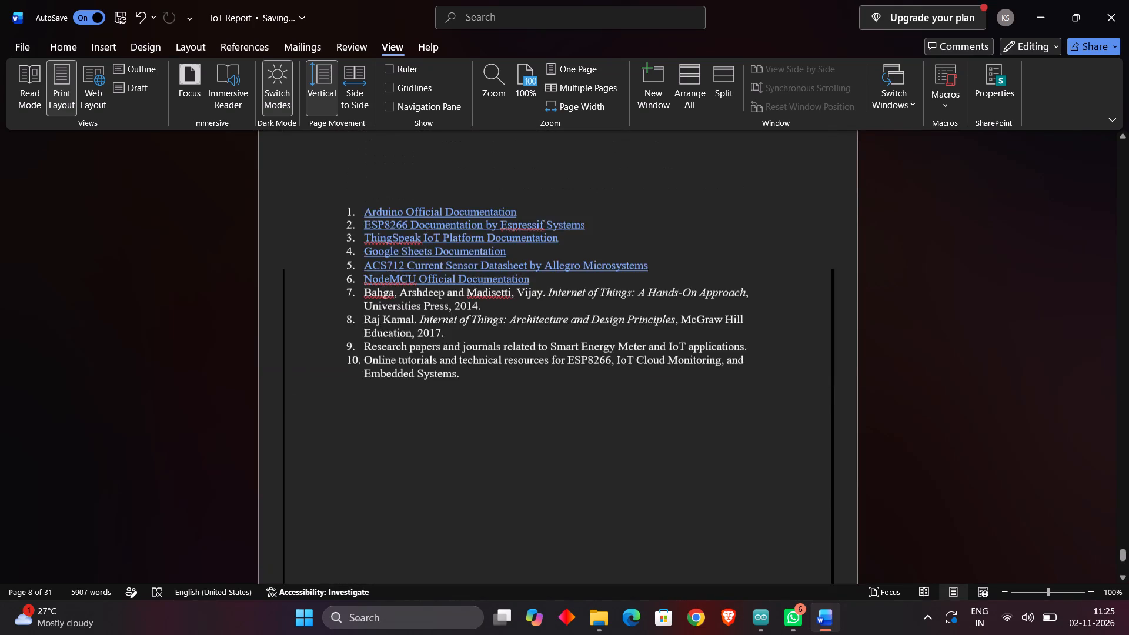
pyautogui.scroll(7, 292, 294)
pyautogui.scroll(20, 292, 294)
pyautogui.scroll(20, 292, 294)
pyautogui.scroll(20, 292, 294)
pyautogui.scroll(-1, 292, 294)
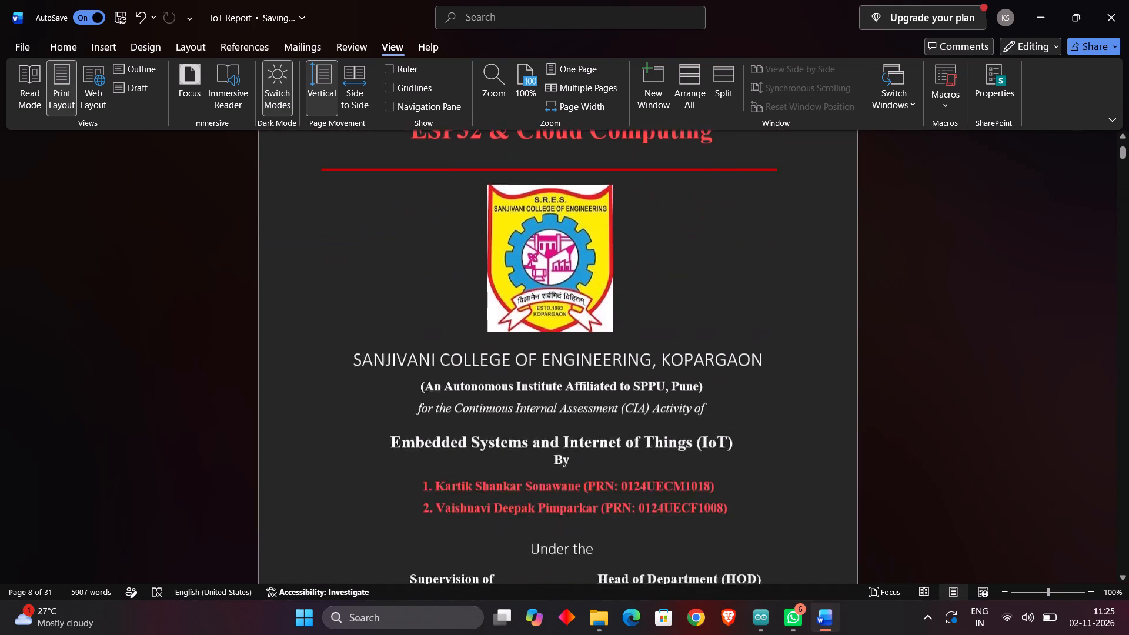
# Set the index page numbers of References to 30, Conclusion to 29 and Future Scope to 28.
pyautogui.scroll(-4, 292, 294)
pyautogui.scroll(1, 543, 276)
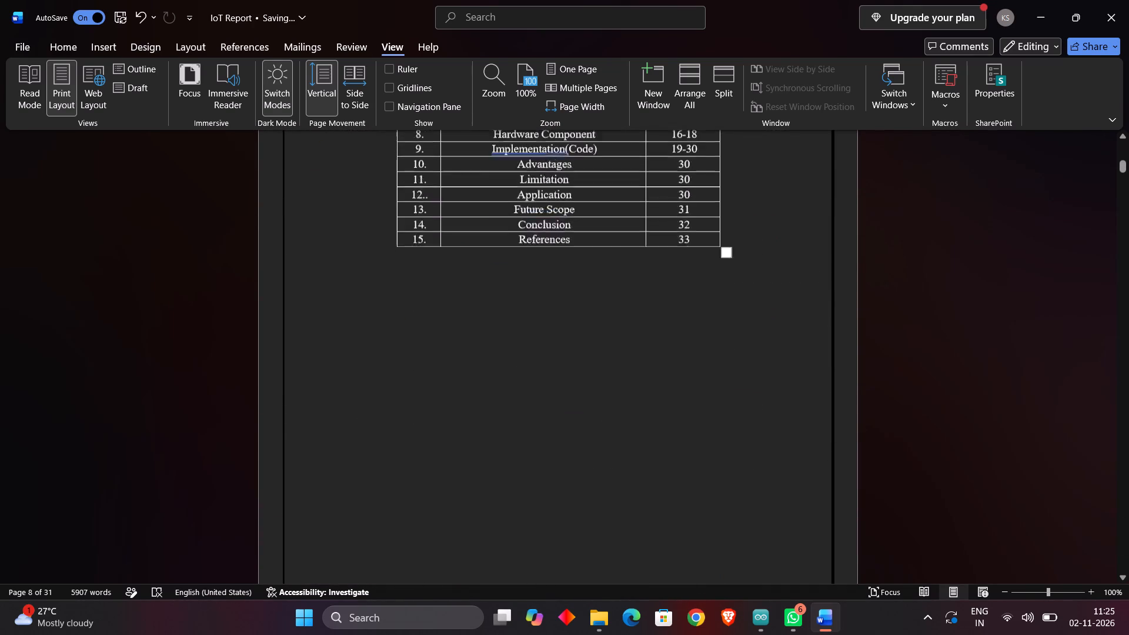
pyautogui.scroll(1, 543, 276)
pyautogui.click(690, 337)
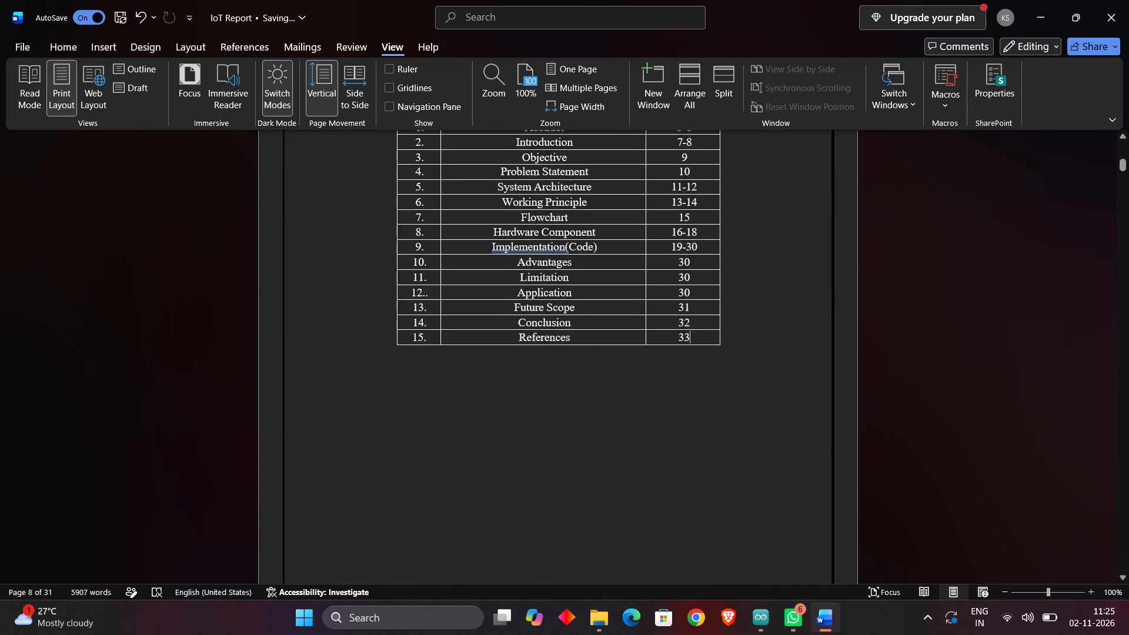
pyautogui.press('BackSpace')
pyautogui.press('0')
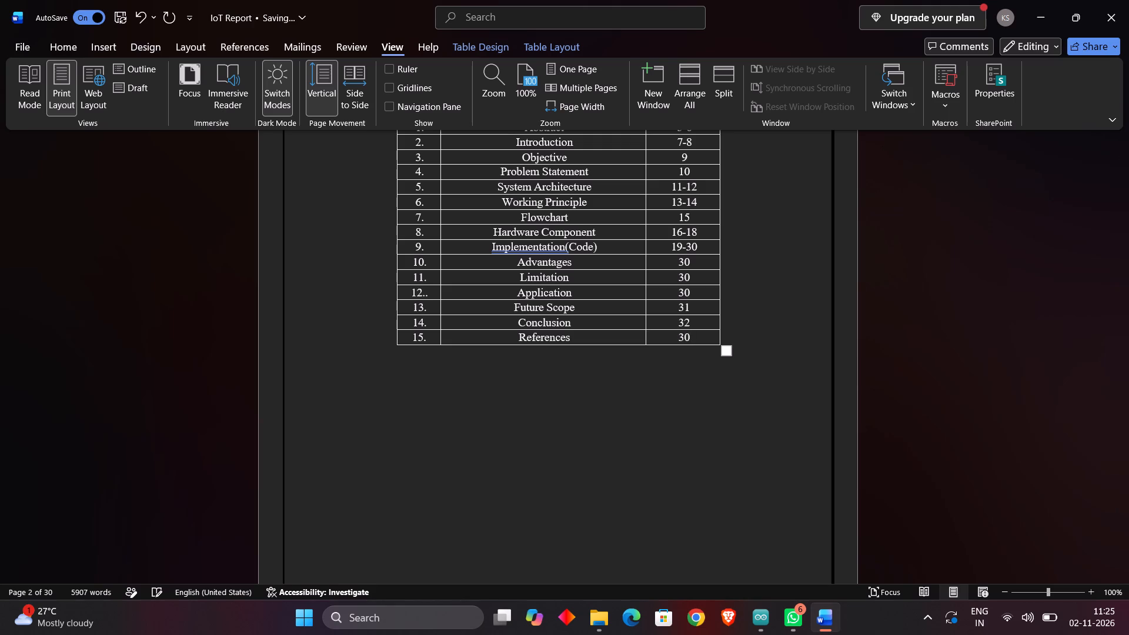
pyautogui.press('Up')
pyautogui.press('BackSpace')
pyautogui.press('1')
pyautogui.press('BackSpace')
pyautogui.press('BackSpace')
pyautogui.write('29')
pyautogui.press('Up')
pyautogui.press('BackSpace')
pyautogui.press('BackSpace')
pyautogui.press('2')
pyautogui.press('8')
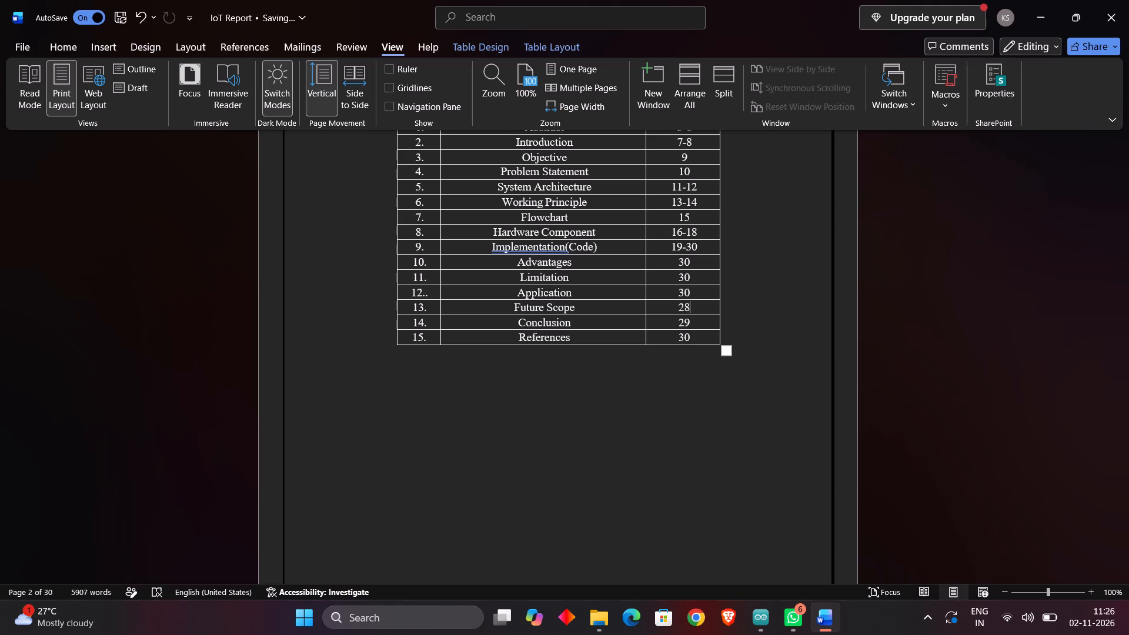
# Set the index page numbers of Application, Limitation and Advantages to 27.
pyautogui.press('Up')
pyautogui.press('BackSpace')
pyautogui.press('BackSpace')
pyautogui.write('27')
pyautogui.press('Up')
pyautogui.press('BackSpace')
pyautogui.press('BackSpace')
pyautogui.write('27')
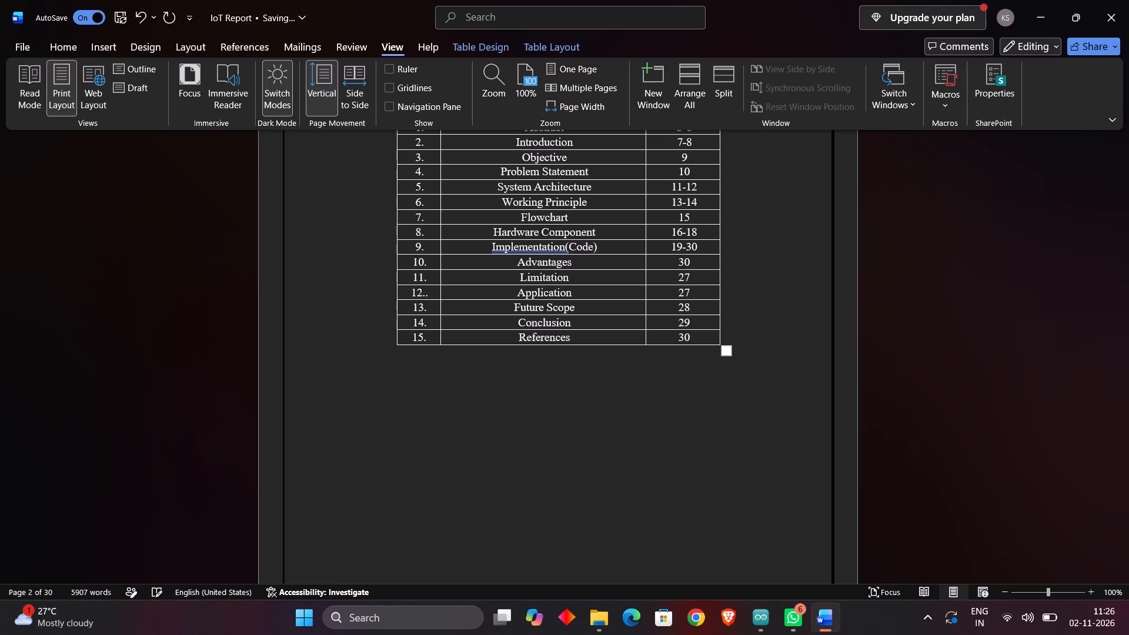
pyautogui.press('Up')
pyautogui.press('BackSpace')
pyautogui.press('BackSpace')
pyautogui.write('27')
# Set the end page of Implementation(Code) in the index to 26.
pyautogui.press('Up')
pyautogui.press('Right')
pyautogui.press('BackSpace')
pyautogui.press('BackSpace')
pyautogui.write('26')
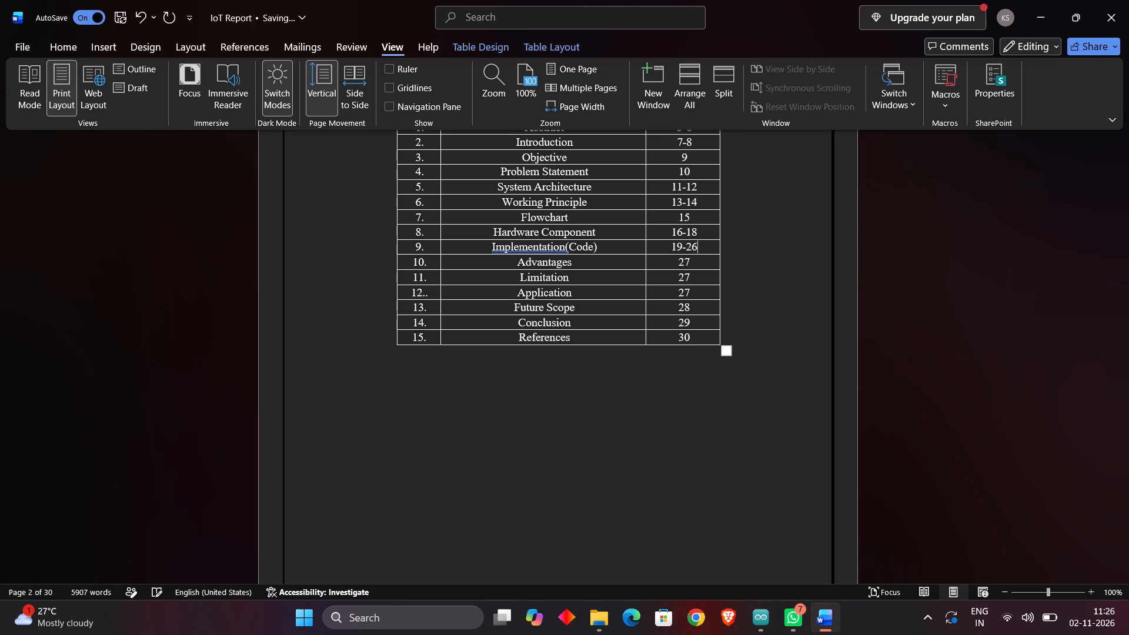
# Examine the pages from the Conclusion back to the hardware components to find where the implementation code starts.
pyautogui.scroll(-16, 682, 436)
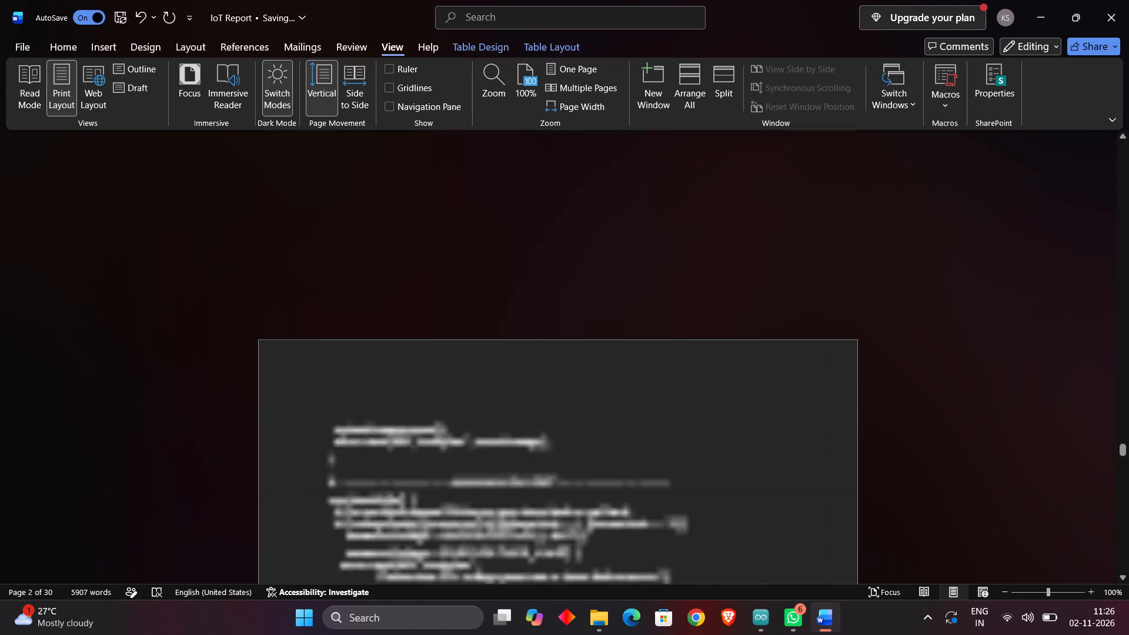
pyautogui.scroll(-3, 682, 436)
pyautogui.scroll(6, 682, 436)
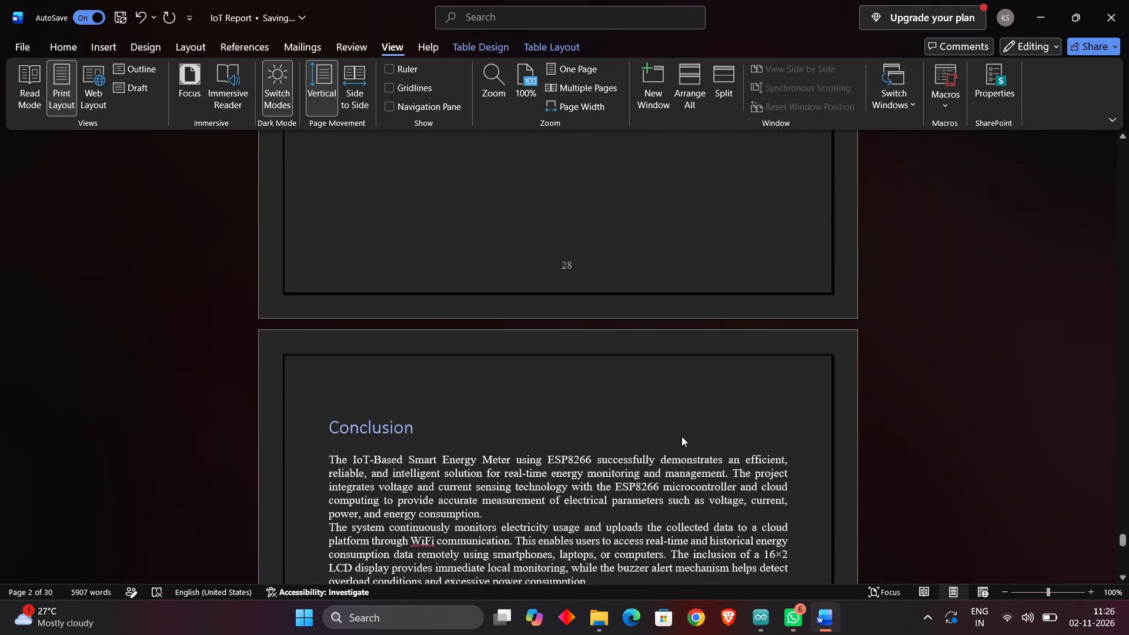
pyautogui.scroll(9, 682, 436)
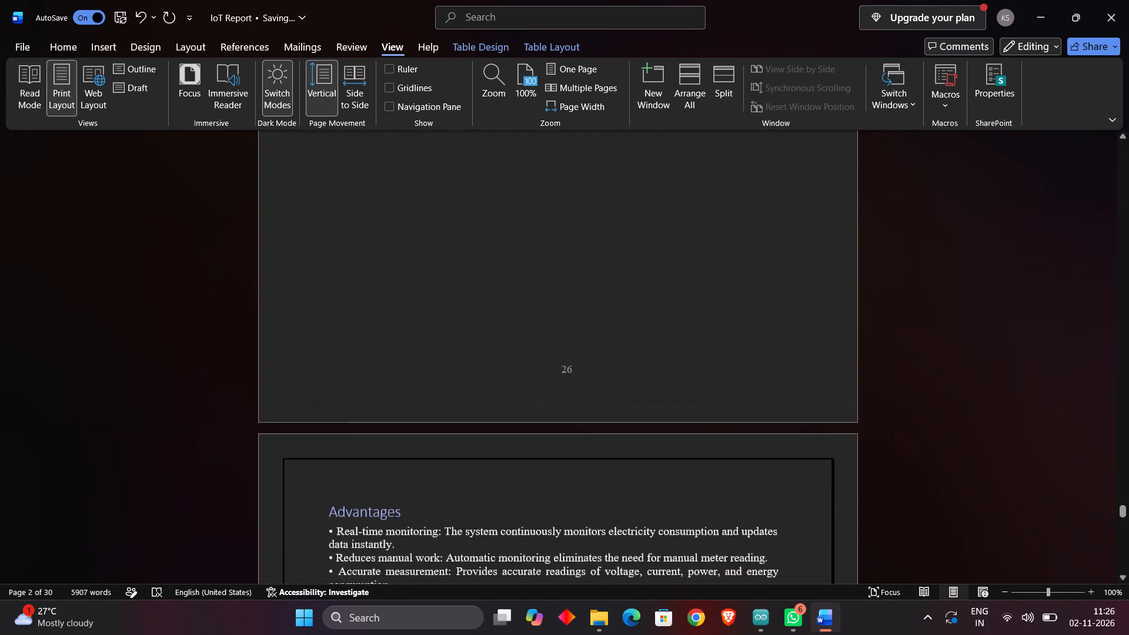
pyautogui.scroll(3, 682, 436)
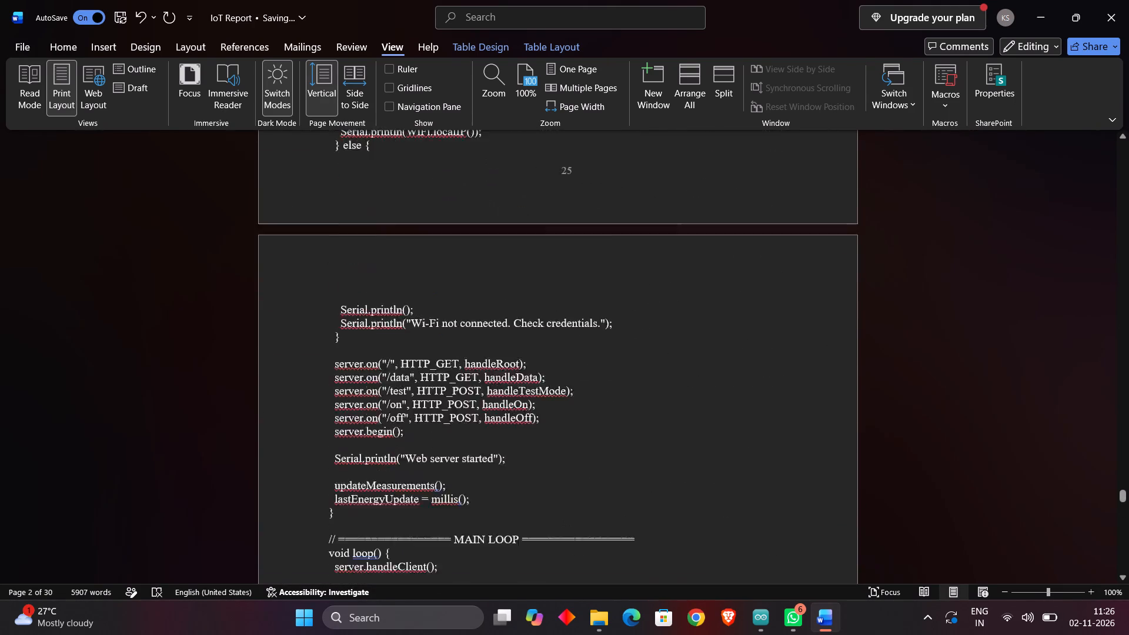
pyautogui.scroll(9, 682, 436)
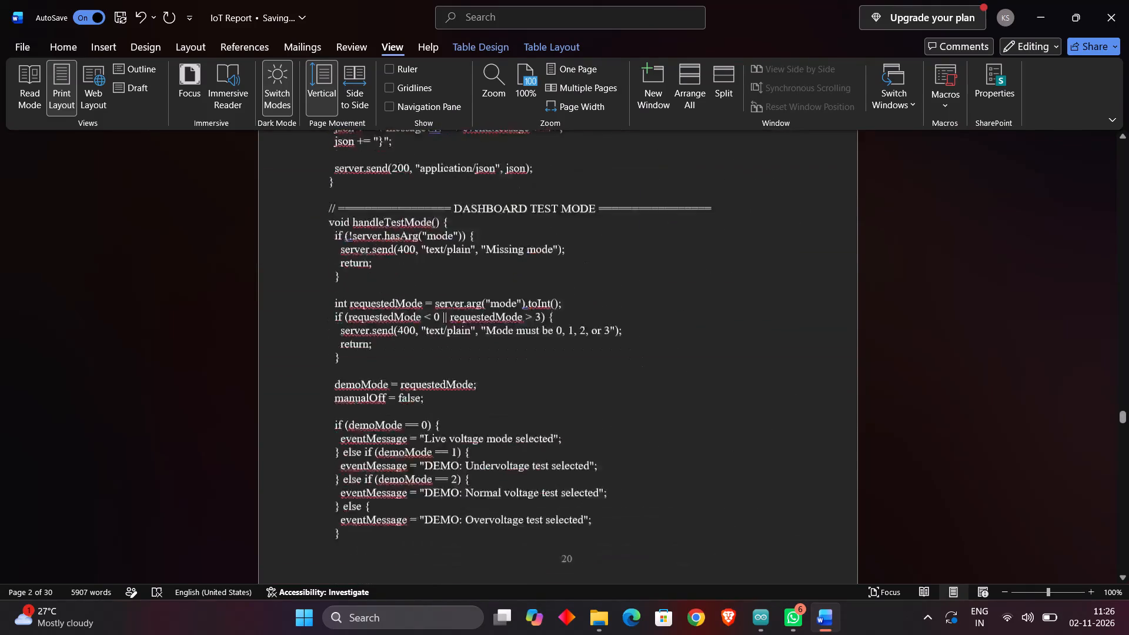
pyautogui.scroll(6, 682, 436)
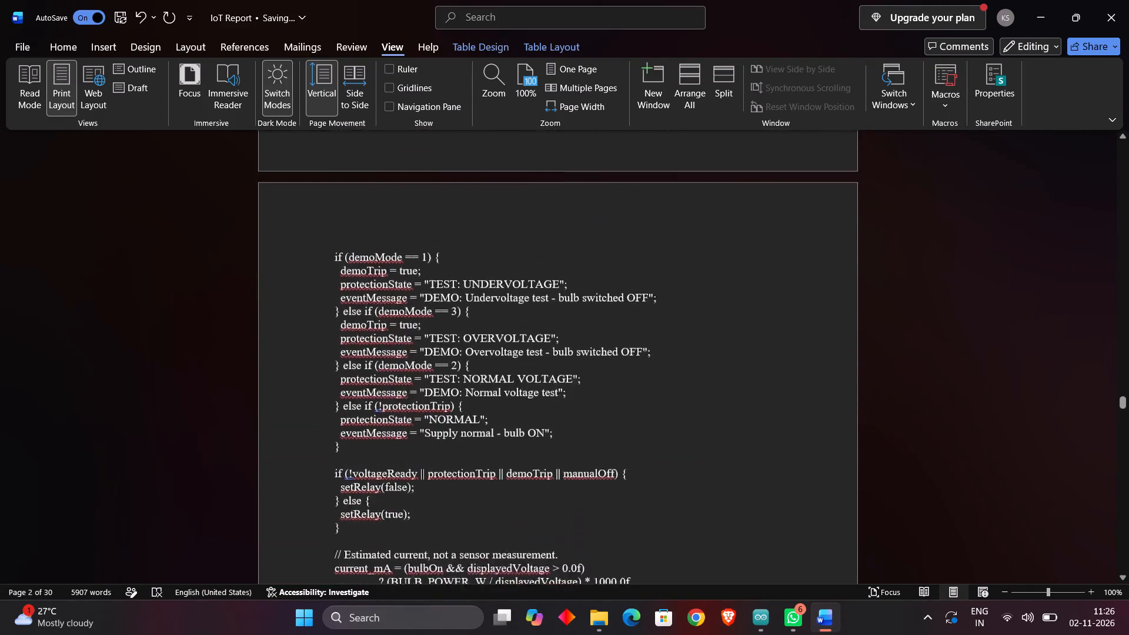
pyautogui.scroll(8, 682, 436)
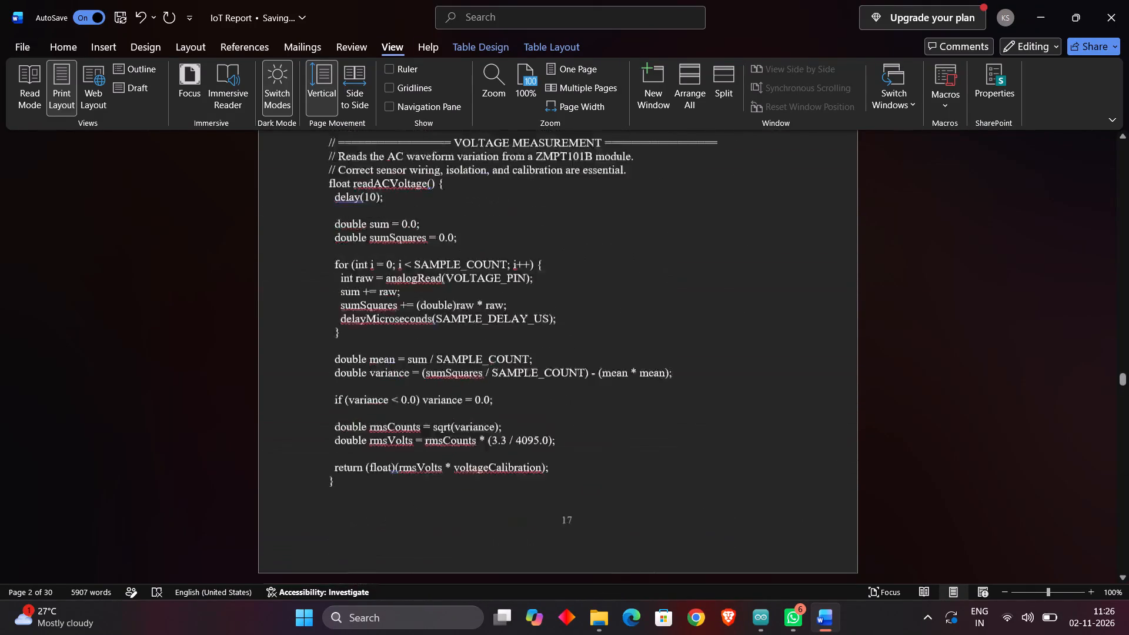
pyautogui.scroll(5, 682, 436)
pyautogui.scroll(-2, 682, 436)
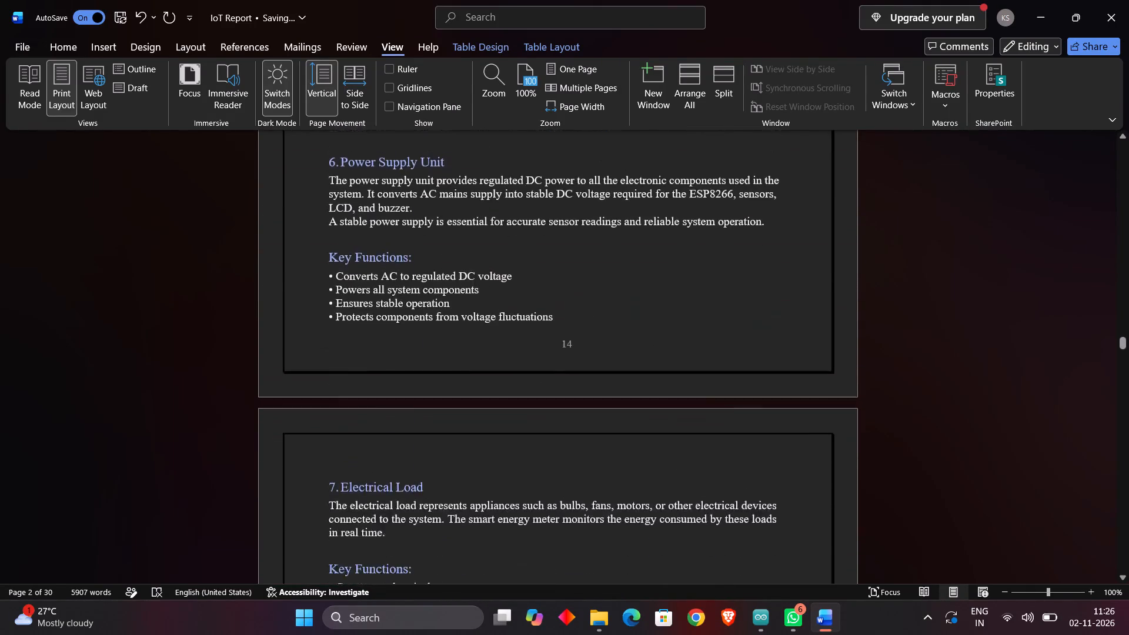
pyautogui.scroll(-8, 682, 436)
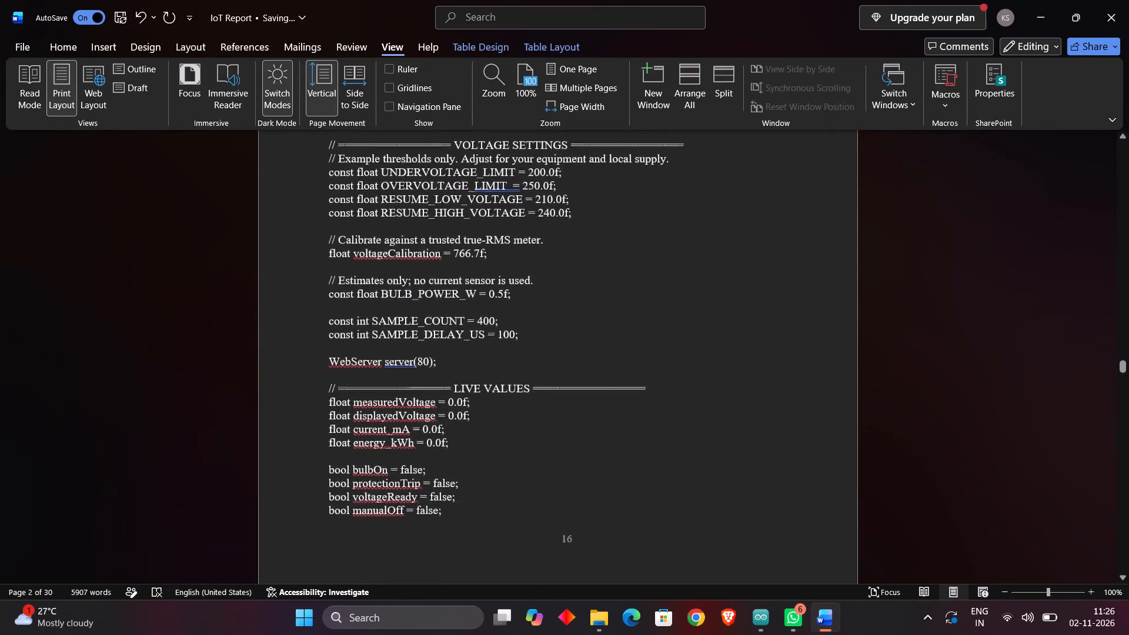
pyautogui.scroll(20, 682, 436)
pyautogui.scroll(1, 682, 436)
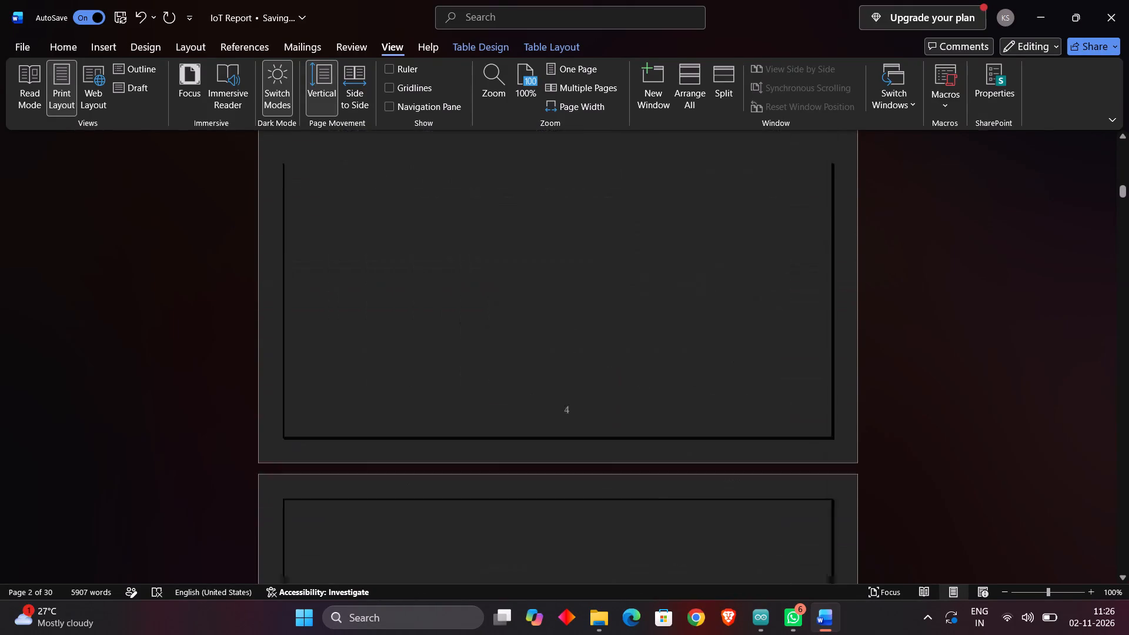
# Set the start page of Implementation(Code) in the index to 16.
pyautogui.scroll(4, 682, 436)
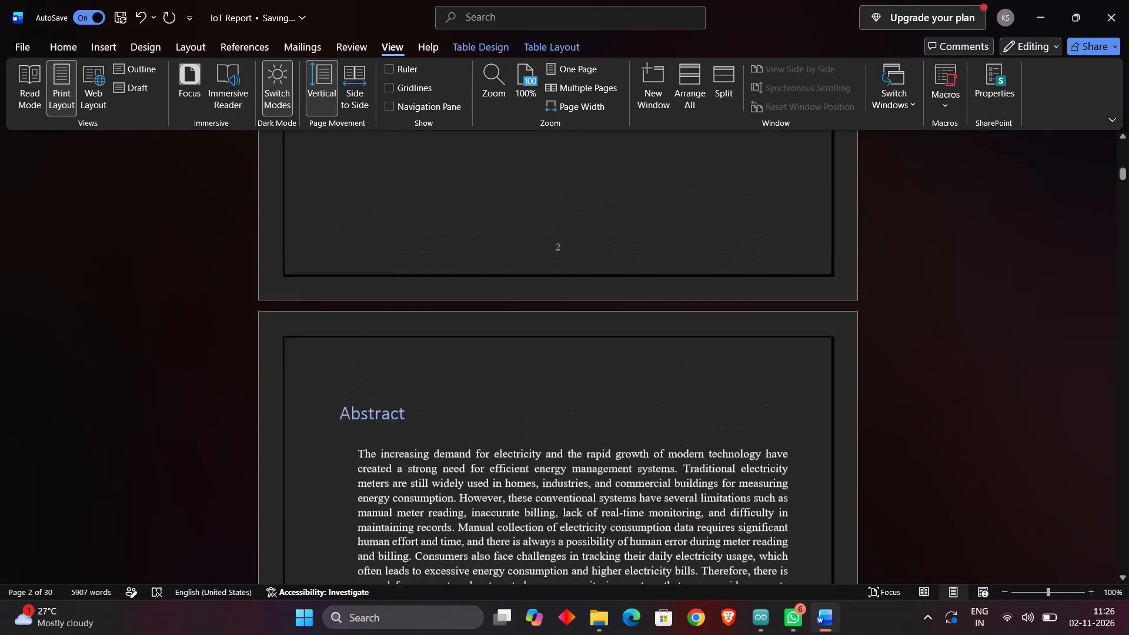
pyautogui.scroll(2, 682, 436)
pyautogui.scroll(-3, 682, 436)
pyautogui.scroll(3, 682, 436)
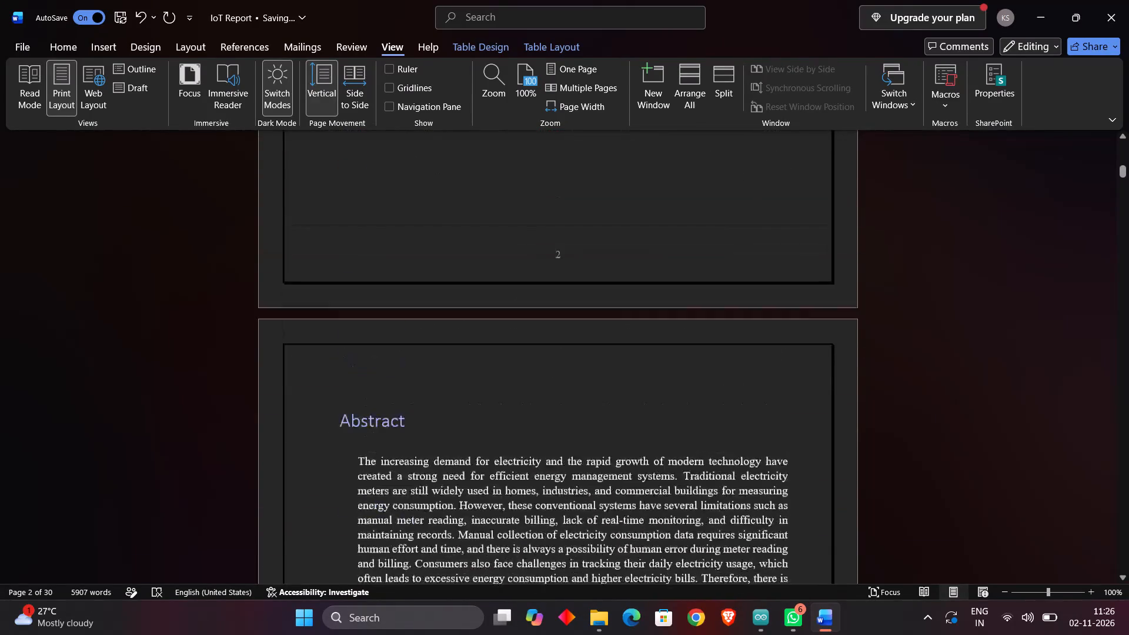
pyautogui.scroll(2, 682, 436)
pyautogui.click(683, 447)
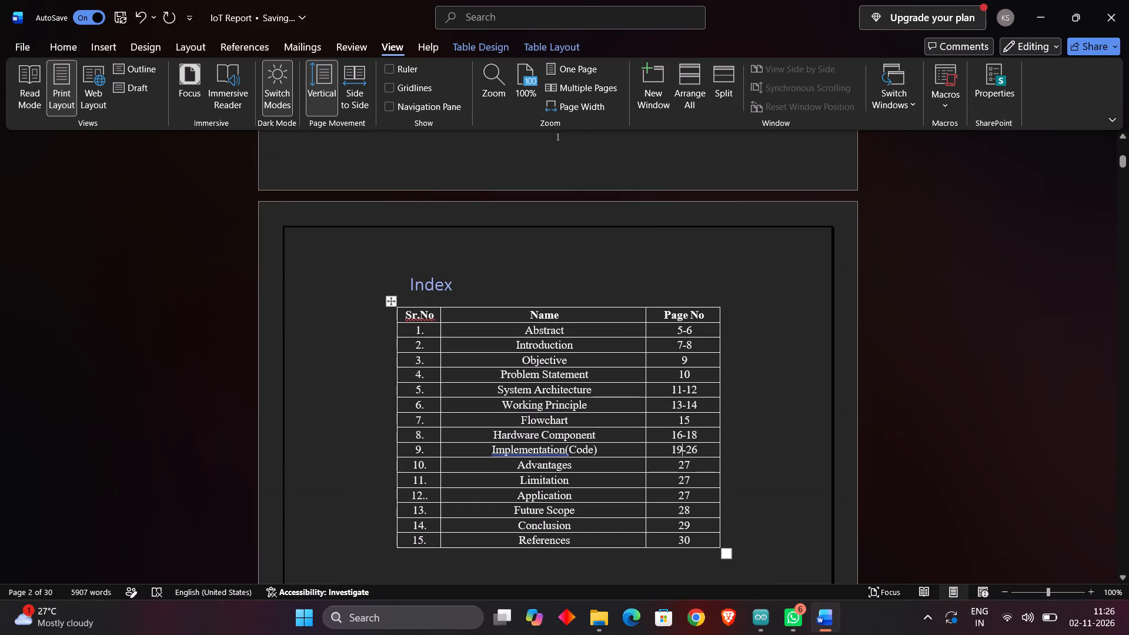
pyautogui.press('BackSpace')
pyautogui.press('6')
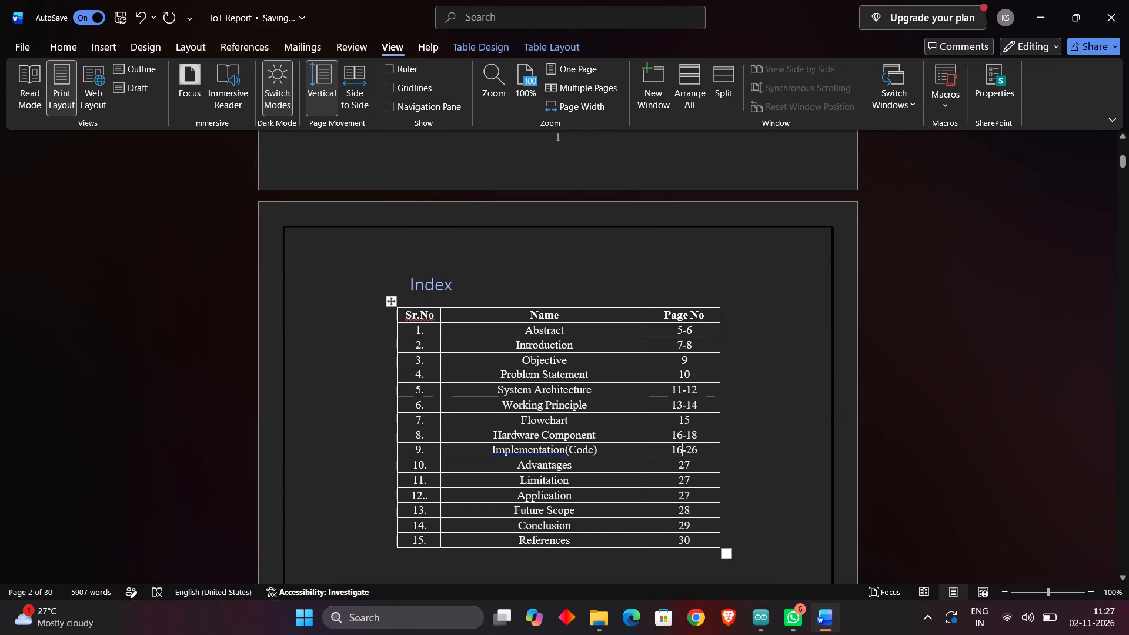
# Pad the Hardware Component page range in the index with leading spaces to centre it in its cell.
pyautogui.press('Left')
pyautogui.press('Left')
pyautogui.press('Up')
pyautogui.press('BackSpace')
pyautogui.press('space')
pyautogui.press('space')
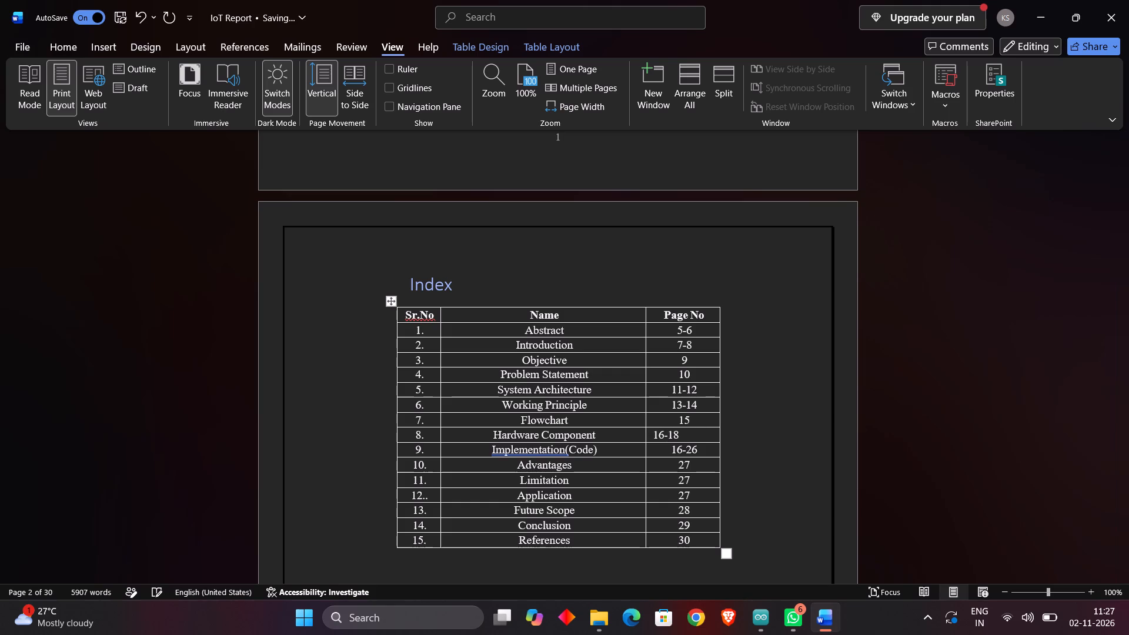
pyautogui.press('space')
pyautogui.press('space')
pyautogui.press('space')
pyautogui.press('space')
pyautogui.press('space')
pyautogui.press('space')
pyautogui.press('space')
# Set the end page of Hardware Component in the index to 15.
pyautogui.press('Right')
pyautogui.press('Right')
pyautogui.press('Right')
pyautogui.press('Right')
pyautogui.press('Right')
pyautogui.press('BackSpace')
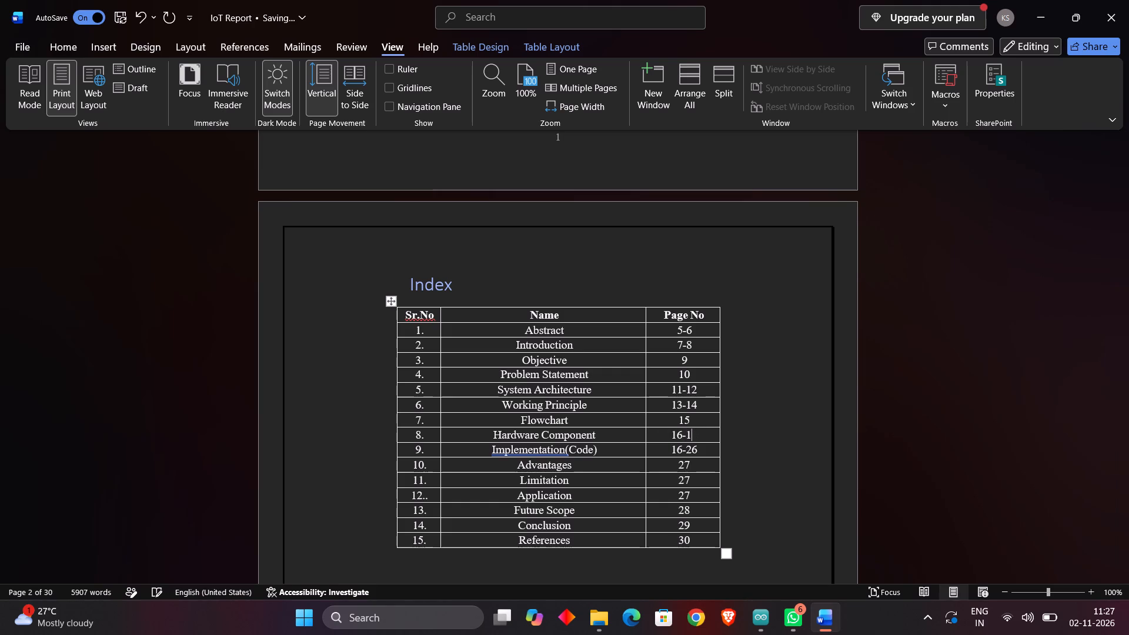
pyautogui.press('5')
# Examine the pages between Hardware Components and Implementation(CODE) to find where the hardware section starts and ends.
pyautogui.scroll(-6, 699, 432)
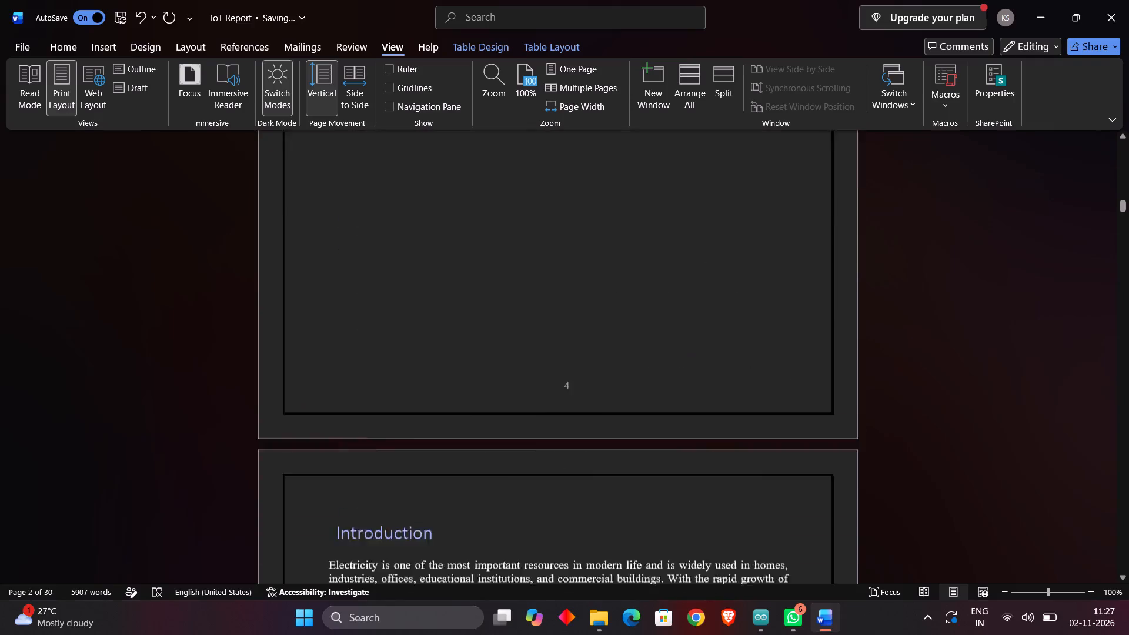
pyautogui.scroll(-12, 699, 432)
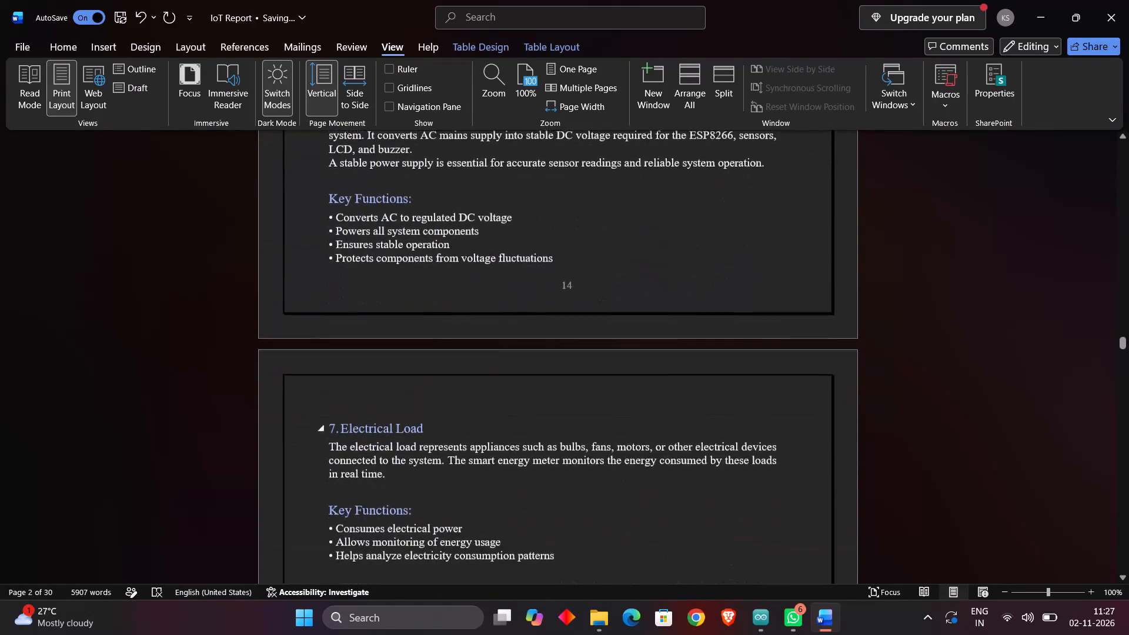
pyautogui.scroll(-8, 699, 432)
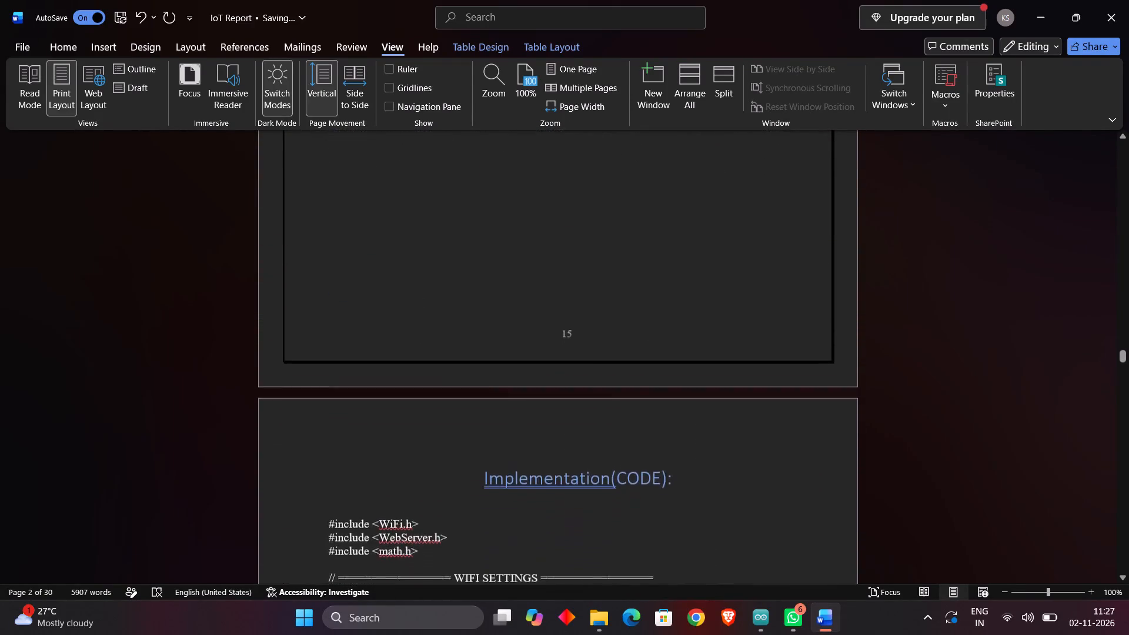
pyautogui.scroll(-2, 699, 432)
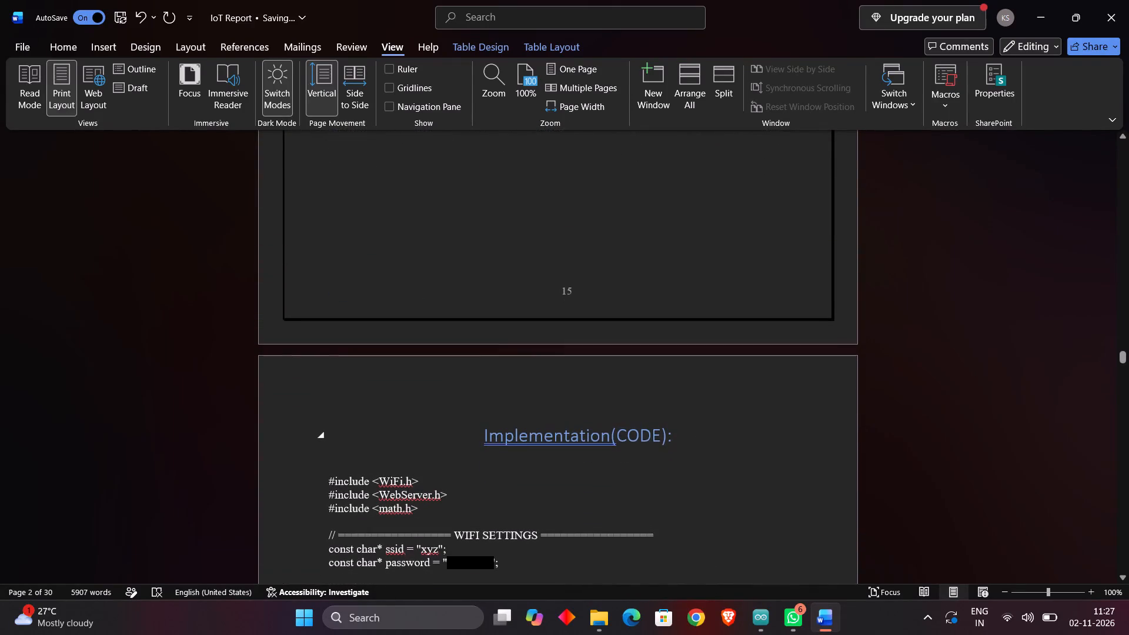
pyautogui.scroll(1, 699, 432)
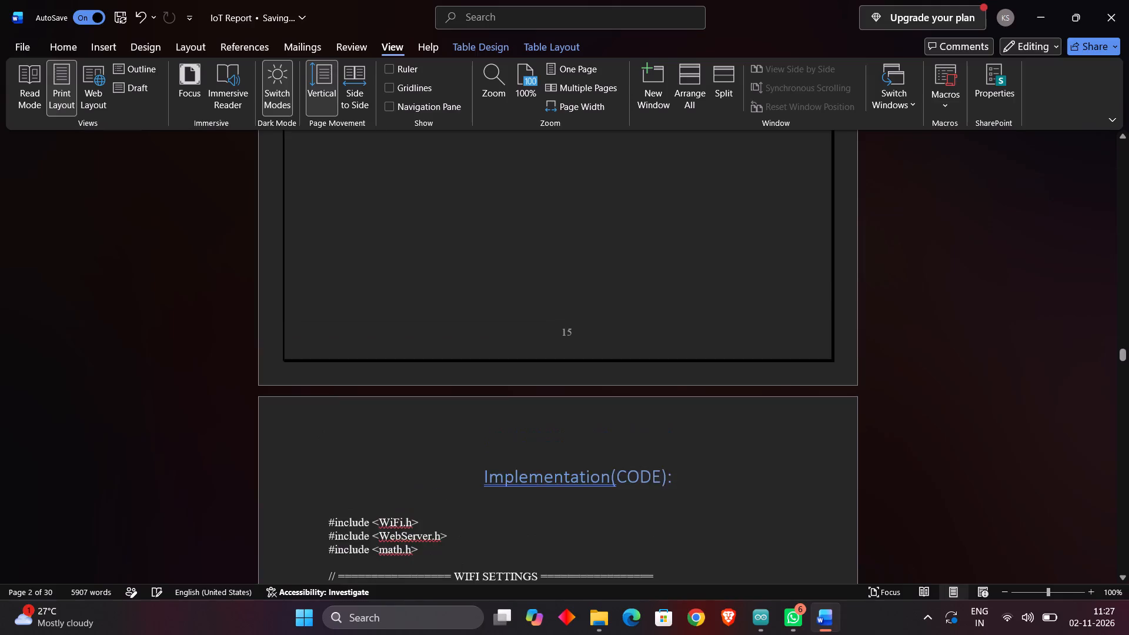
pyautogui.scroll(8, 699, 432)
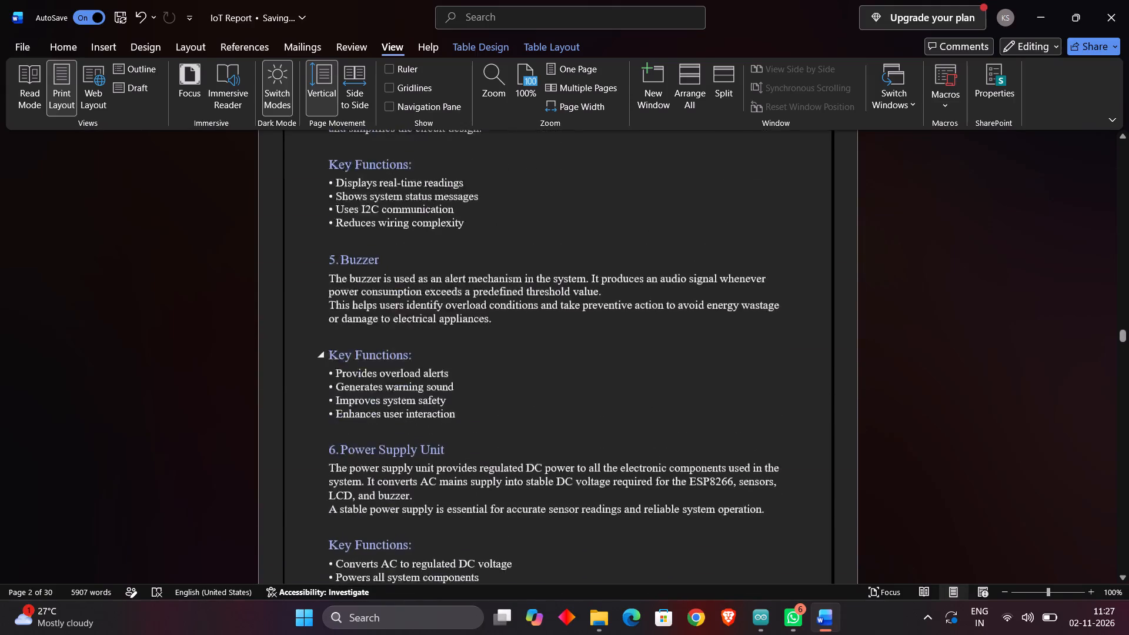
pyautogui.scroll(2, 699, 432)
pyautogui.scroll(-1, 699, 432)
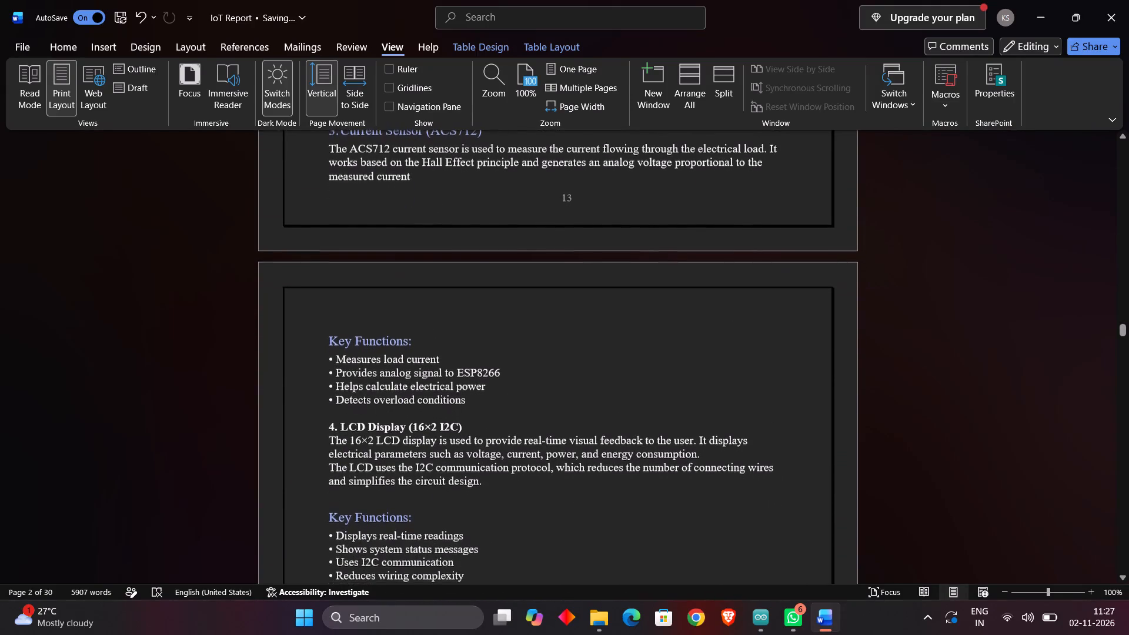
pyautogui.scroll(-3, 699, 432)
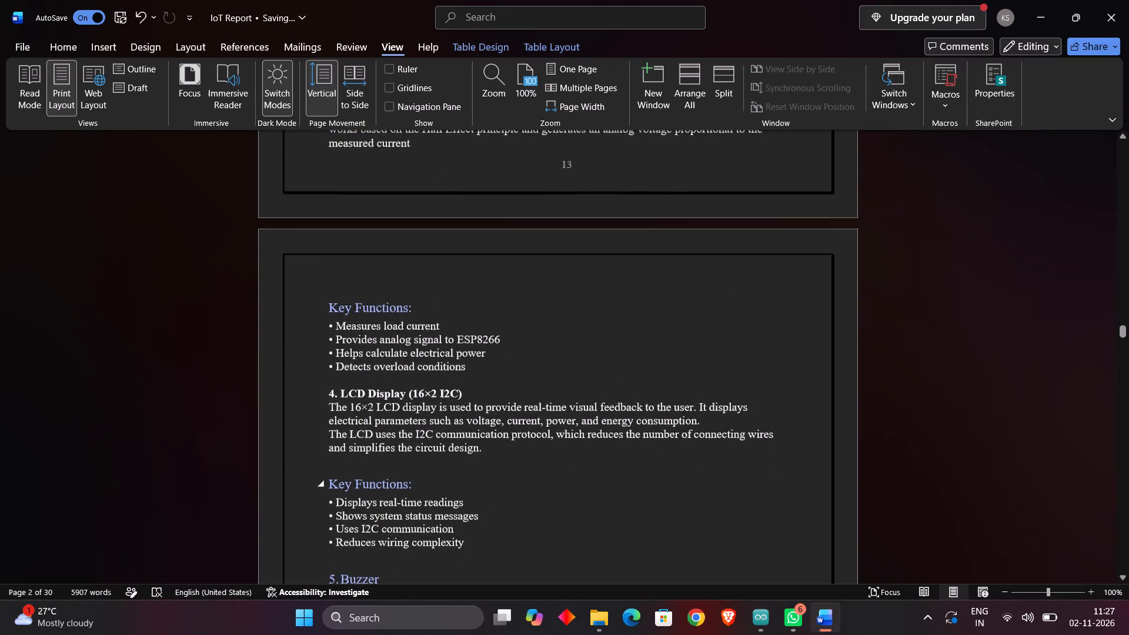
pyautogui.scroll(-2, 699, 432)
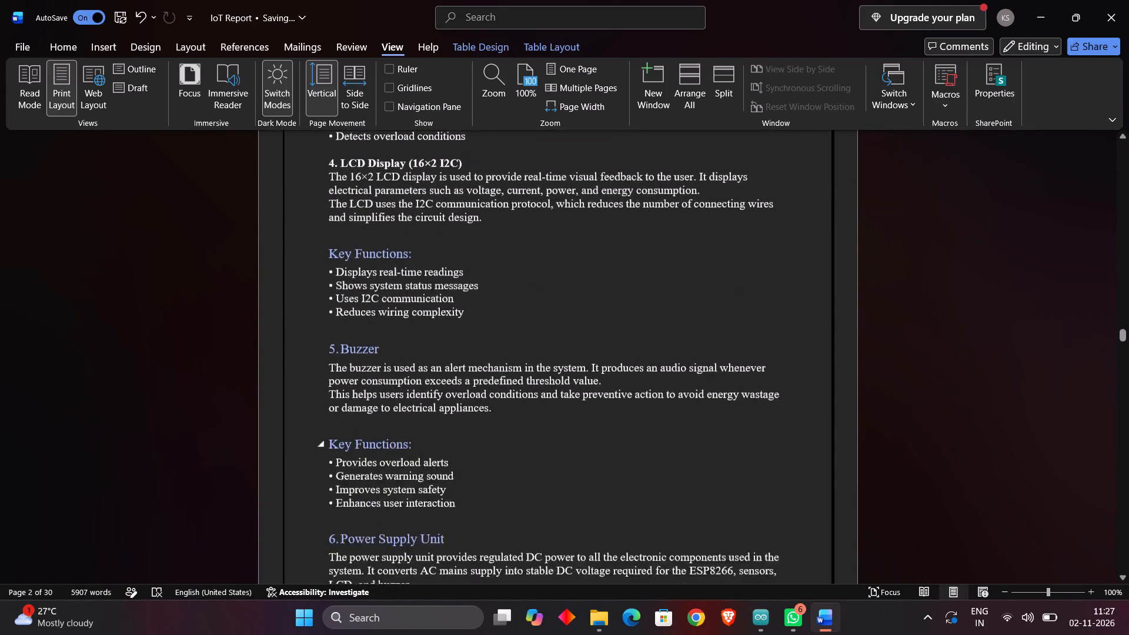
pyautogui.scroll(-2, 699, 432)
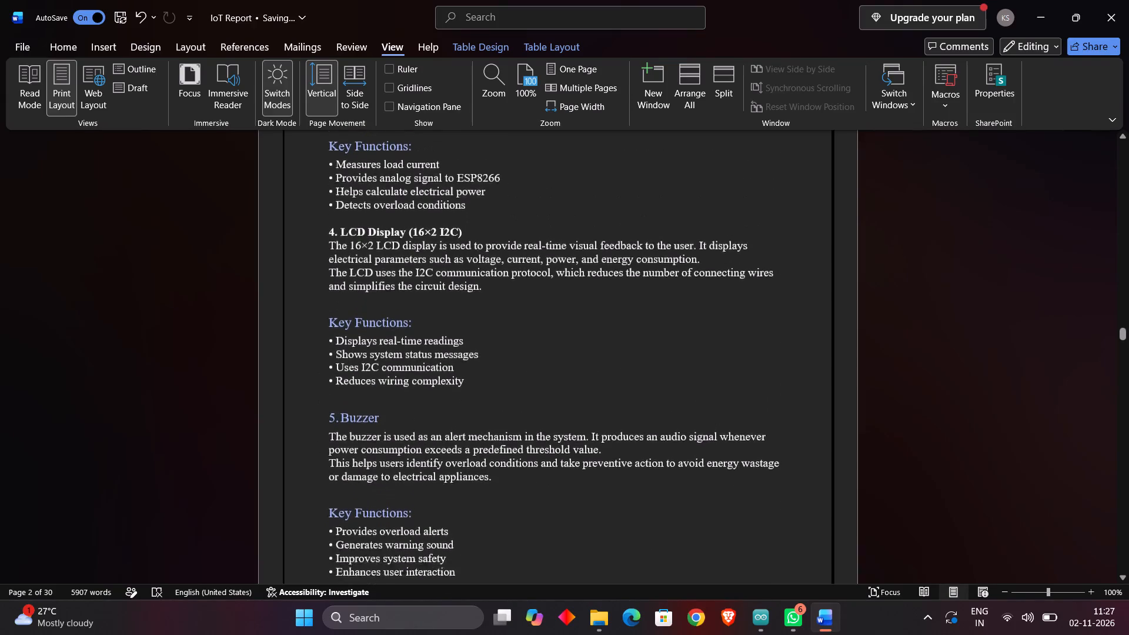
pyautogui.scroll(-4, 699, 432)
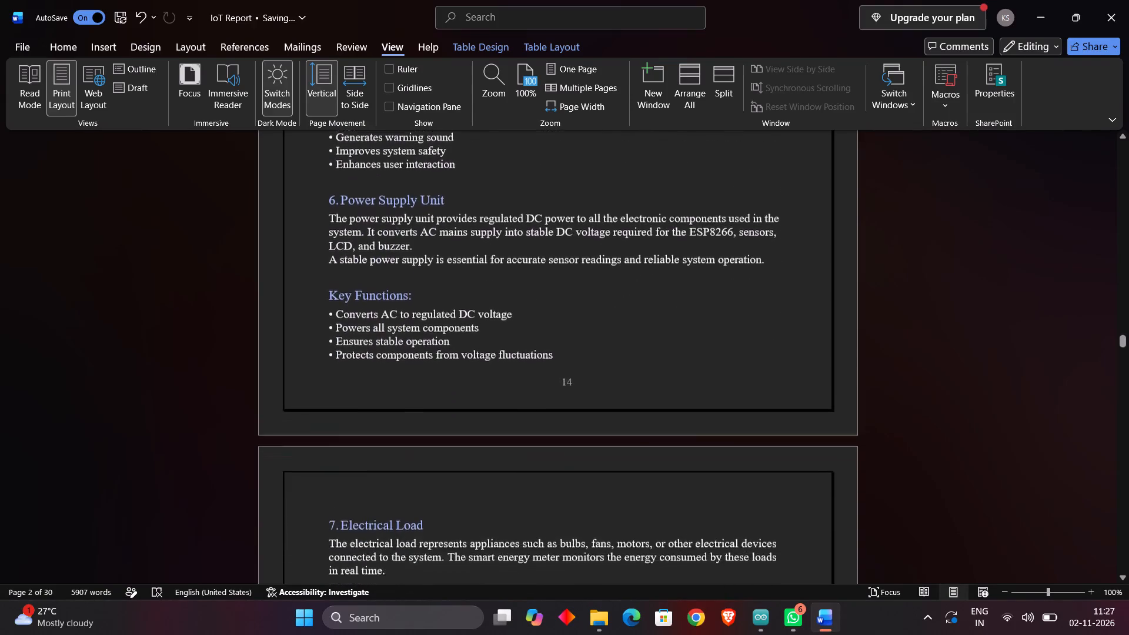
pyautogui.scroll(-3, 699, 432)
pyautogui.scroll(2, 699, 432)
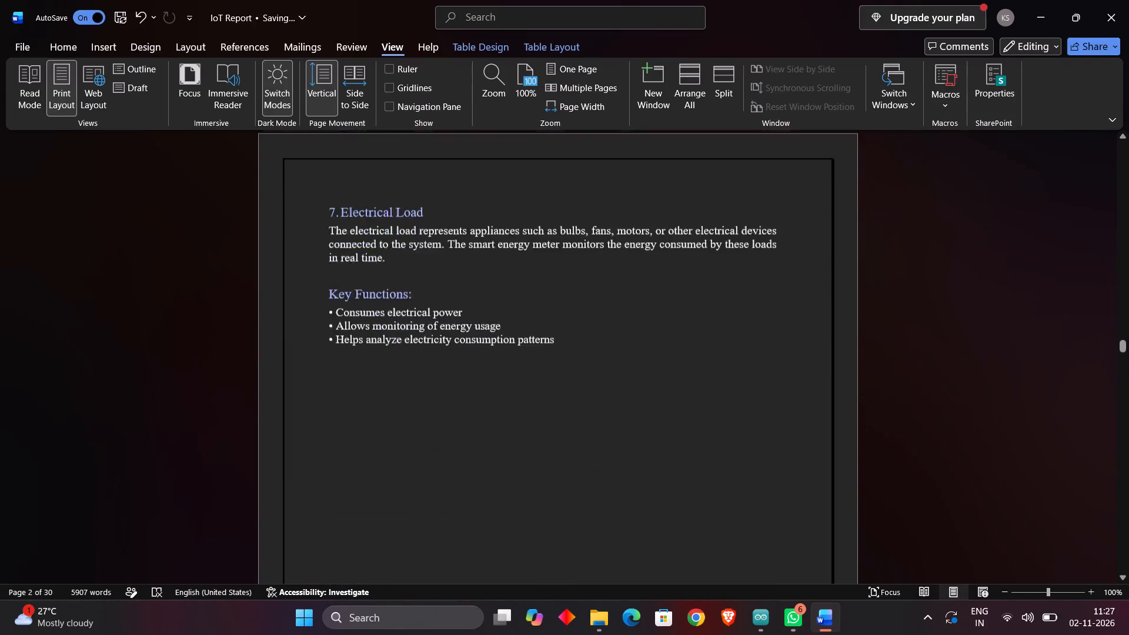
pyautogui.scroll(3, 699, 432)
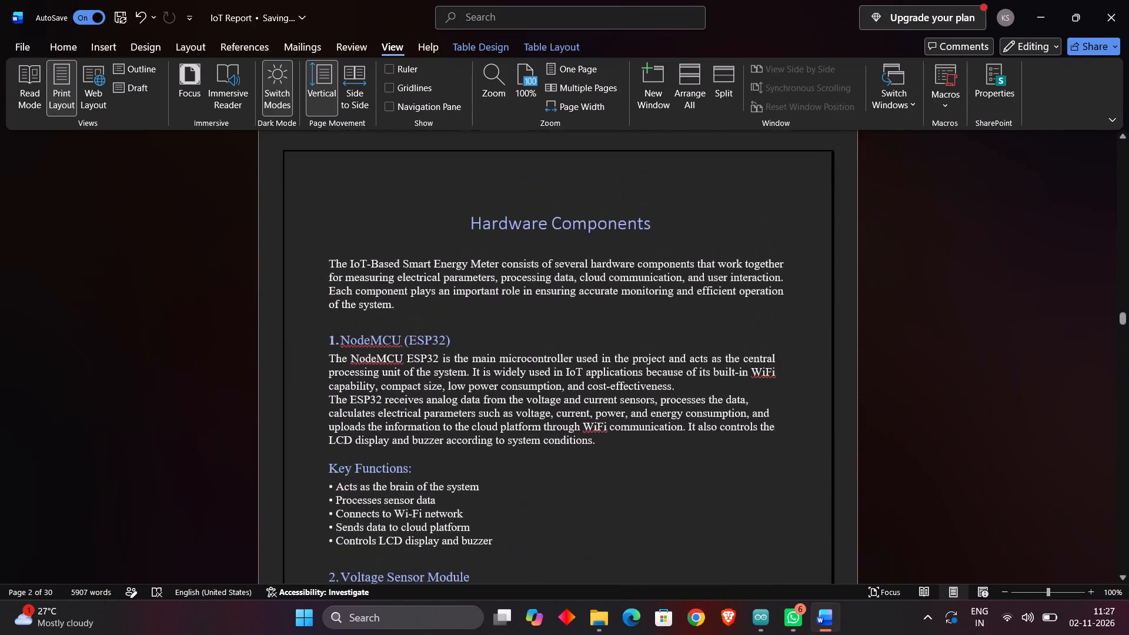
# Set the start page of Hardware Component in the index to 13.
pyautogui.scroll(8, 699, 432)
pyautogui.scroll(19, 699, 432)
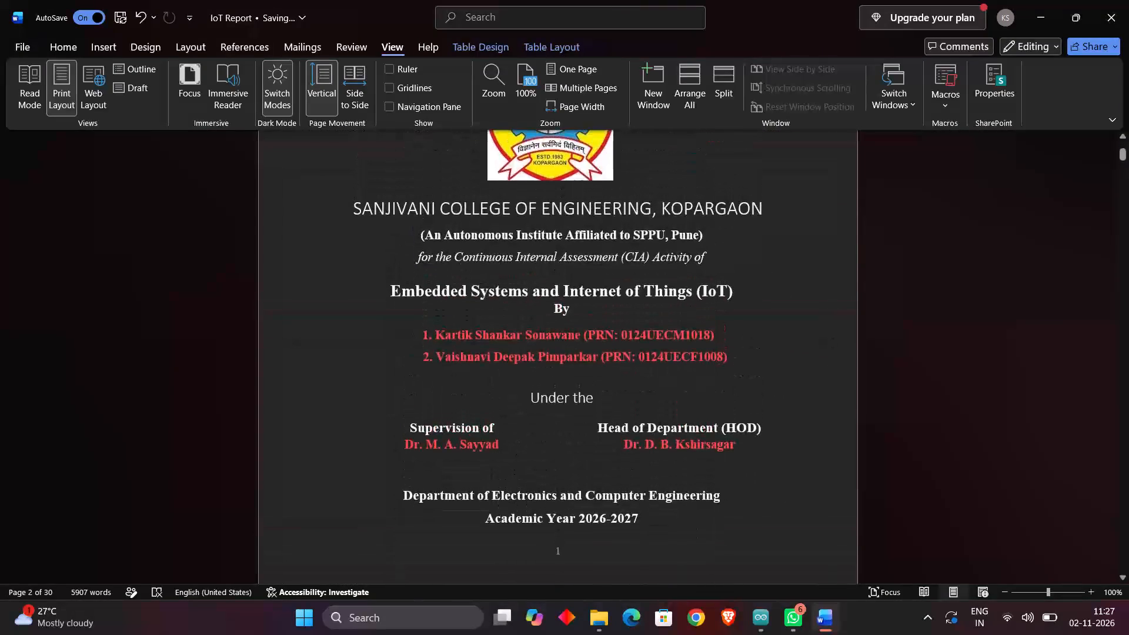
pyautogui.scroll(-3, 746, 479)
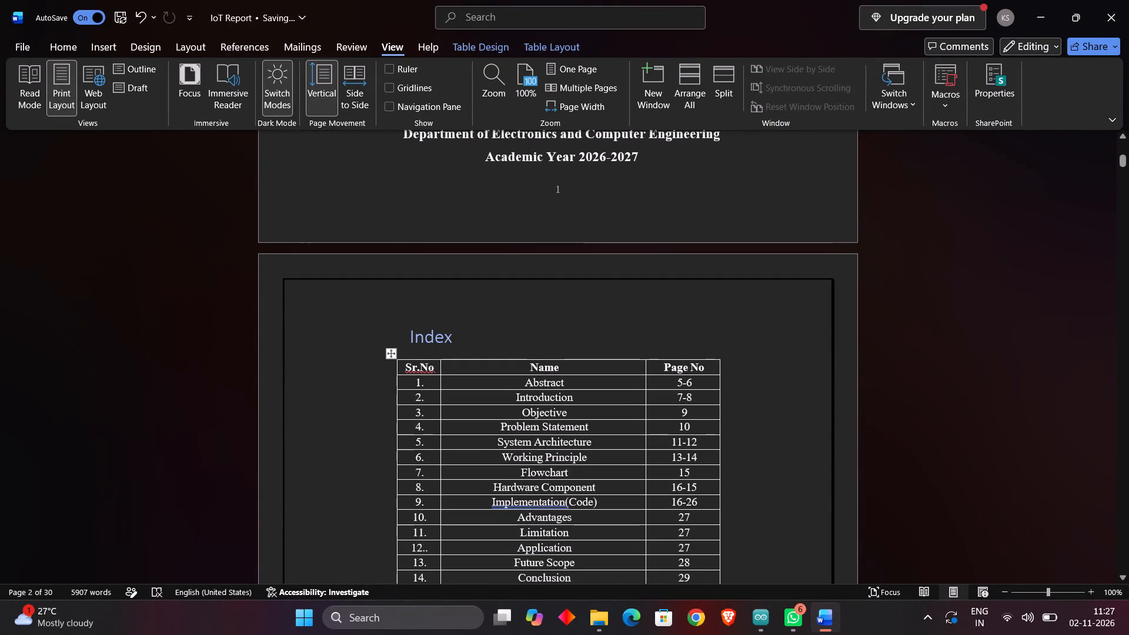
pyautogui.press('Left')
pyautogui.press('Left')
pyautogui.press('Left')
pyautogui.press('BackSpace')
pyautogui.press('3')
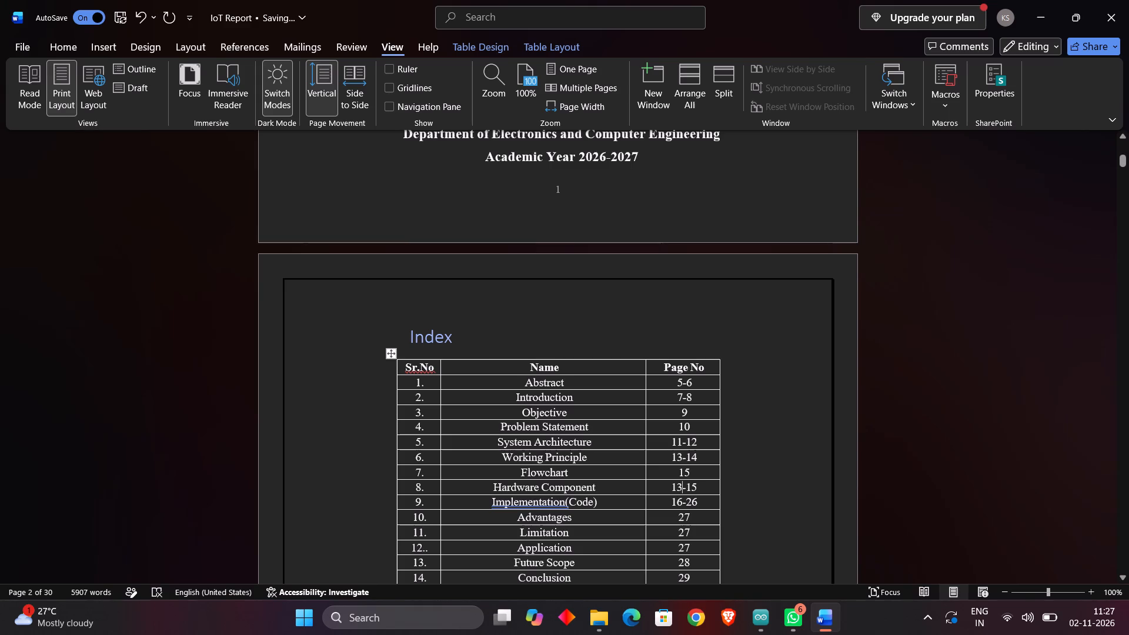
# Set the Flowchart page number in the index to 12.
pyautogui.press('Up')
pyautogui.press('Right')
pyautogui.press('BackSpace')
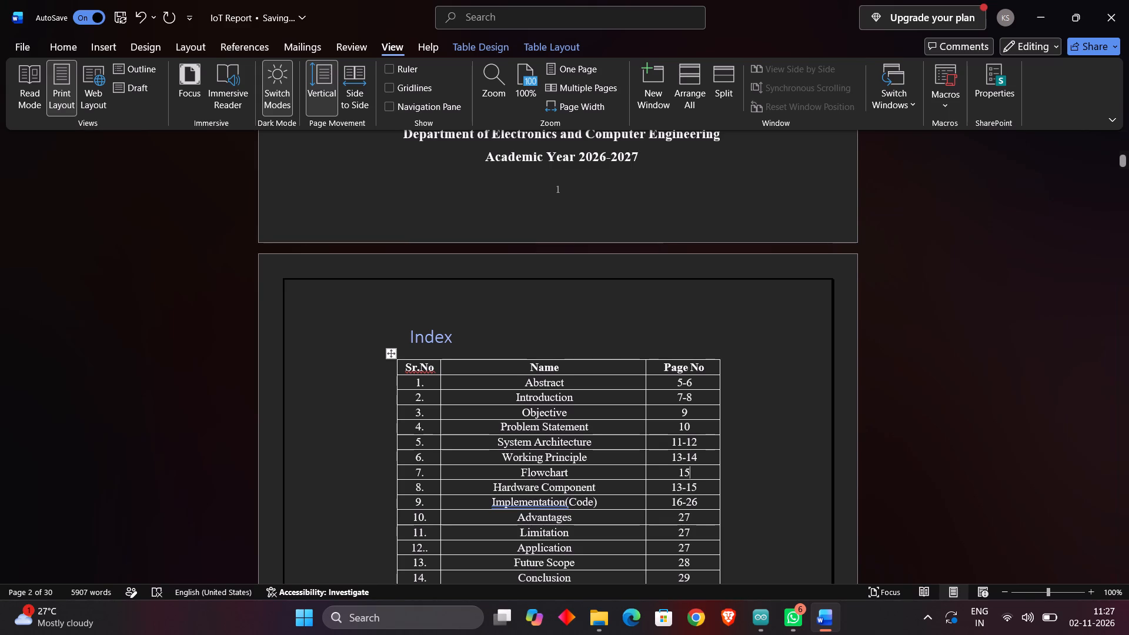
pyautogui.press('2')
# Replace the Working Principle page range in the index with 11-12, checking the section's pages in the report.
pyautogui.press('Up')
pyautogui.press('Right')
pyautogui.press('BackSpace')
pyautogui.press('BackSpace')
pyautogui.press('BackSpace')
pyautogui.press('BackSpace')
pyautogui.scroll(-5, 687, 469)
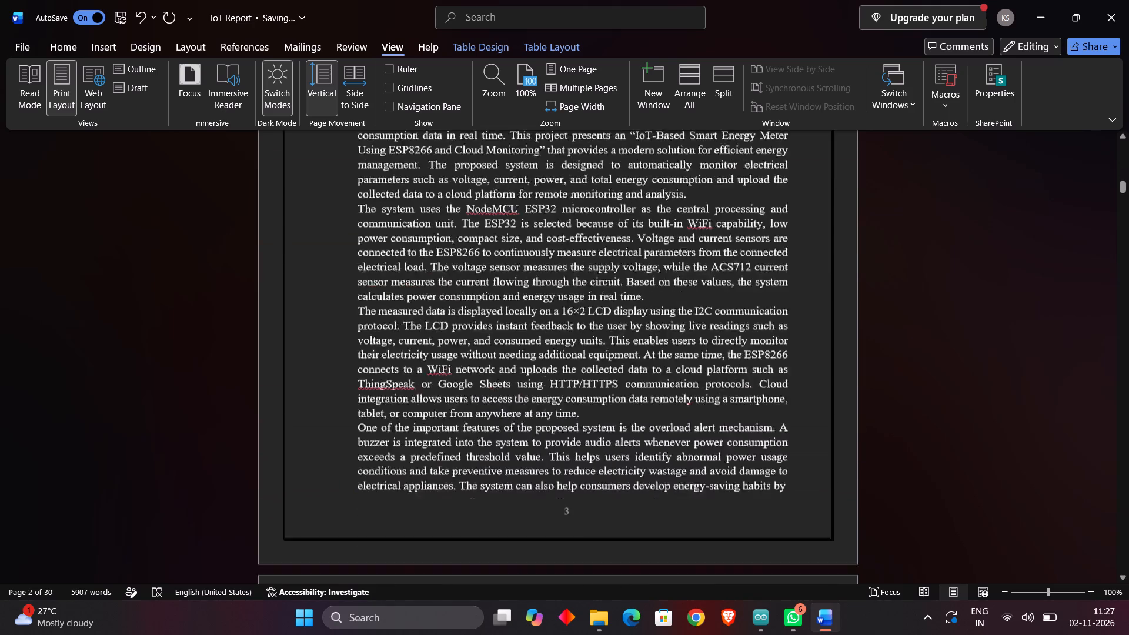
pyautogui.scroll(-15, 687, 469)
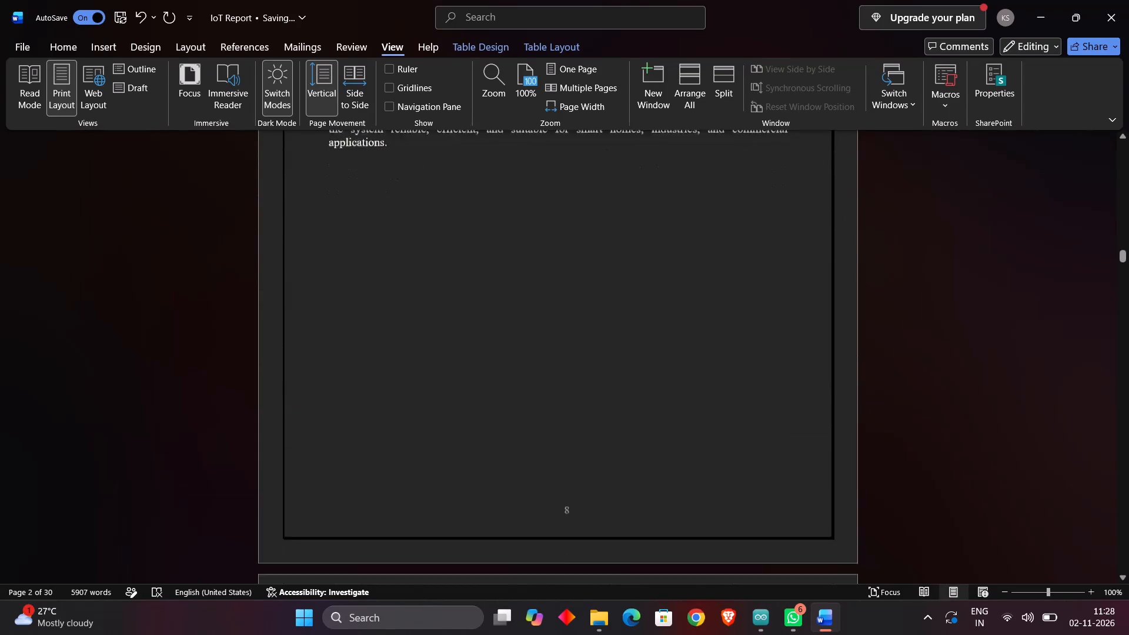
pyautogui.scroll(-7, 687, 469)
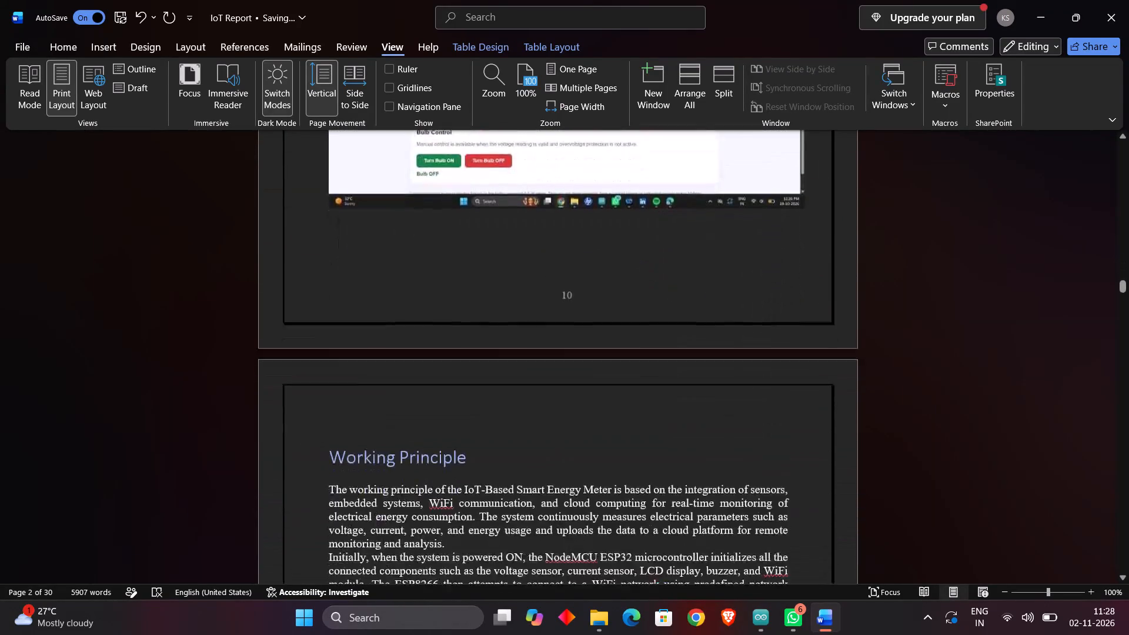
pyautogui.scroll(-4, 687, 469)
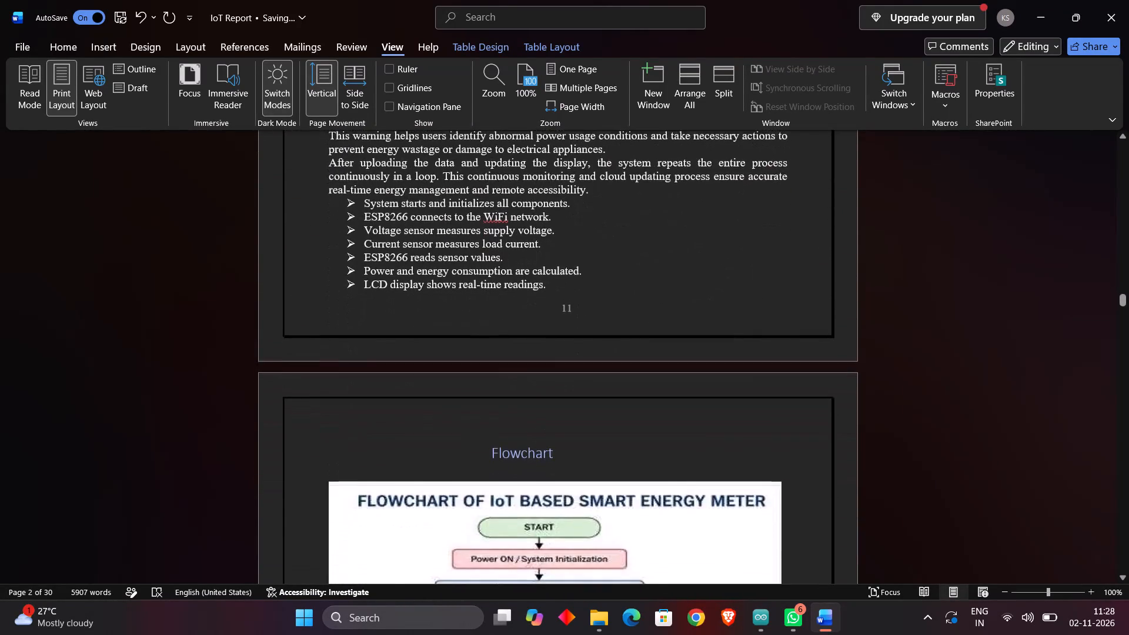
pyautogui.scroll(-4, 687, 469)
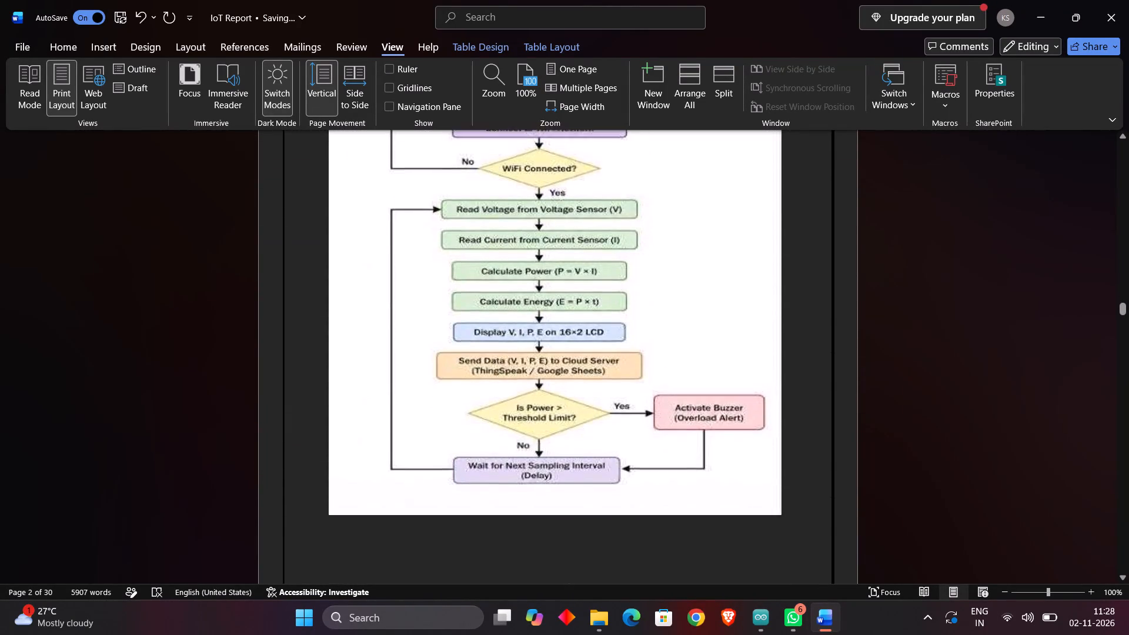
pyautogui.scroll(-2, 687, 469)
pyautogui.scroll(4, 687, 469)
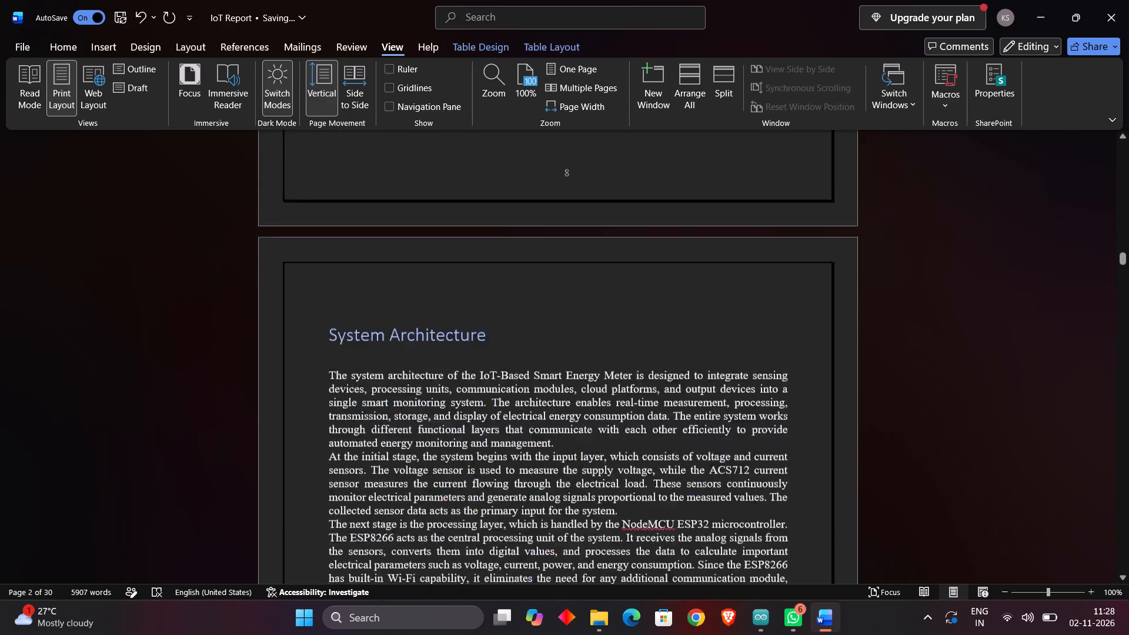
pyautogui.scroll(6, 687, 469)
pyautogui.scroll(-6, 687, 469)
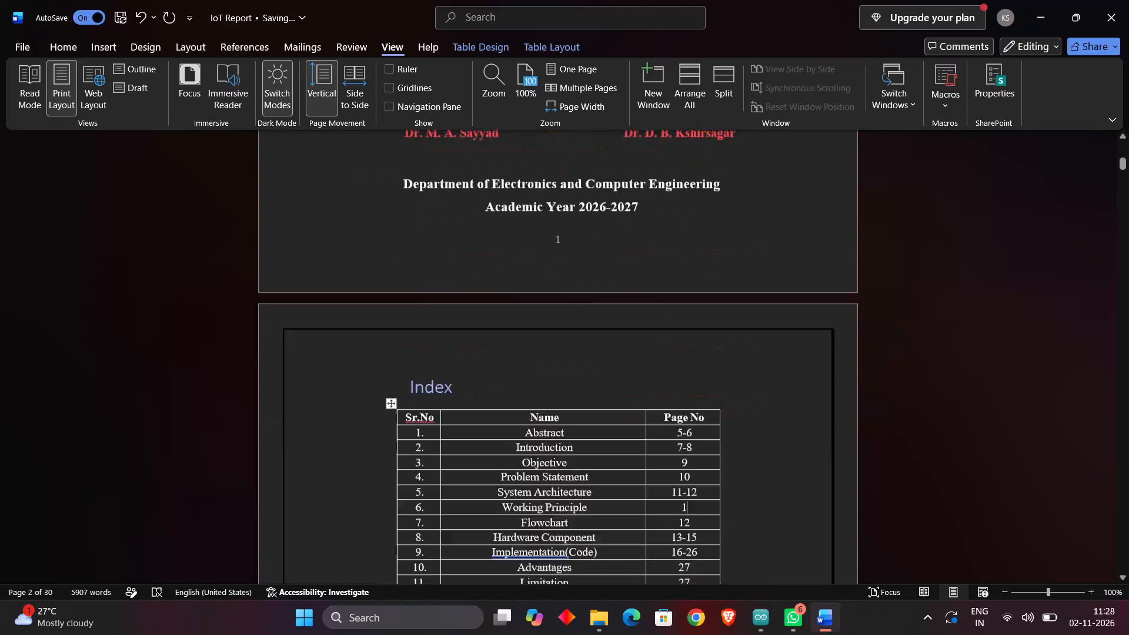
pyautogui.scroll(-2, 687, 469)
pyautogui.scroll(1, 687, 469)
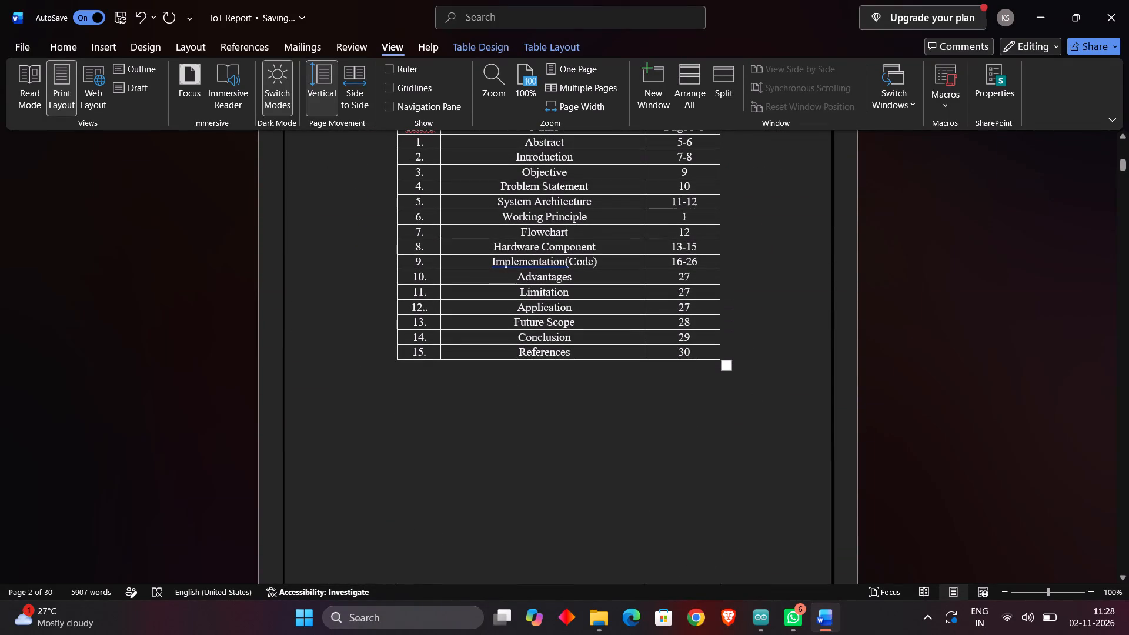
pyautogui.write('1-12')
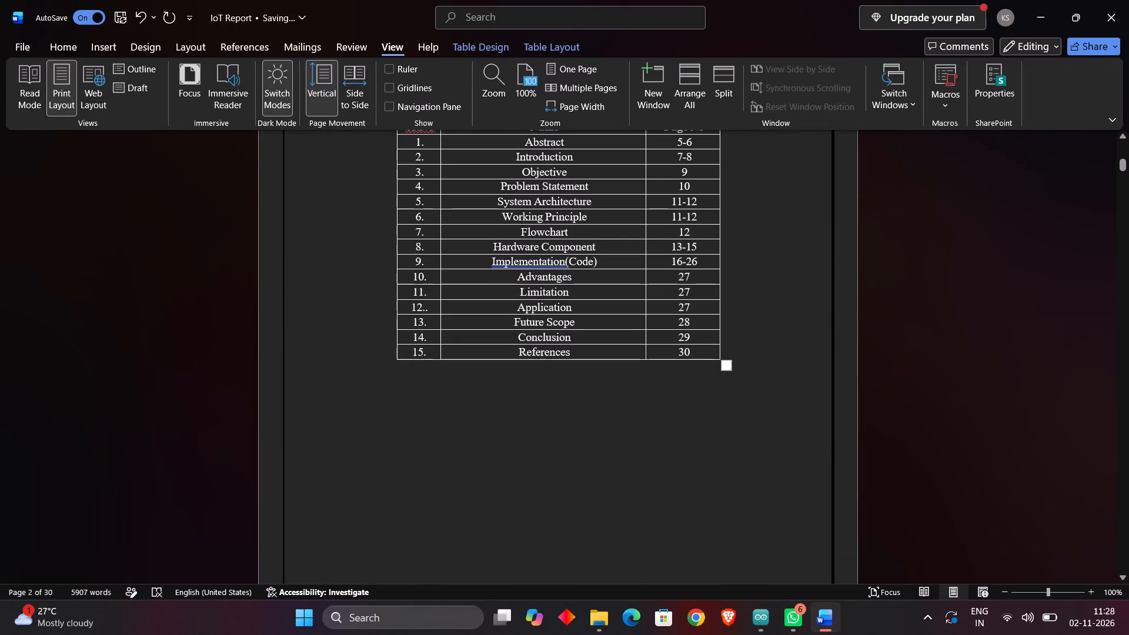
# Replace the System Architecture page range in the index with 9-10, checking the section's pages in the report.
pyautogui.press('Up')
pyautogui.press('BackSpace')
pyautogui.press('BackSpace')
pyautogui.press('BackSpace')
pyautogui.press('BackSpace')
pyautogui.scroll(-6, 706, 473)
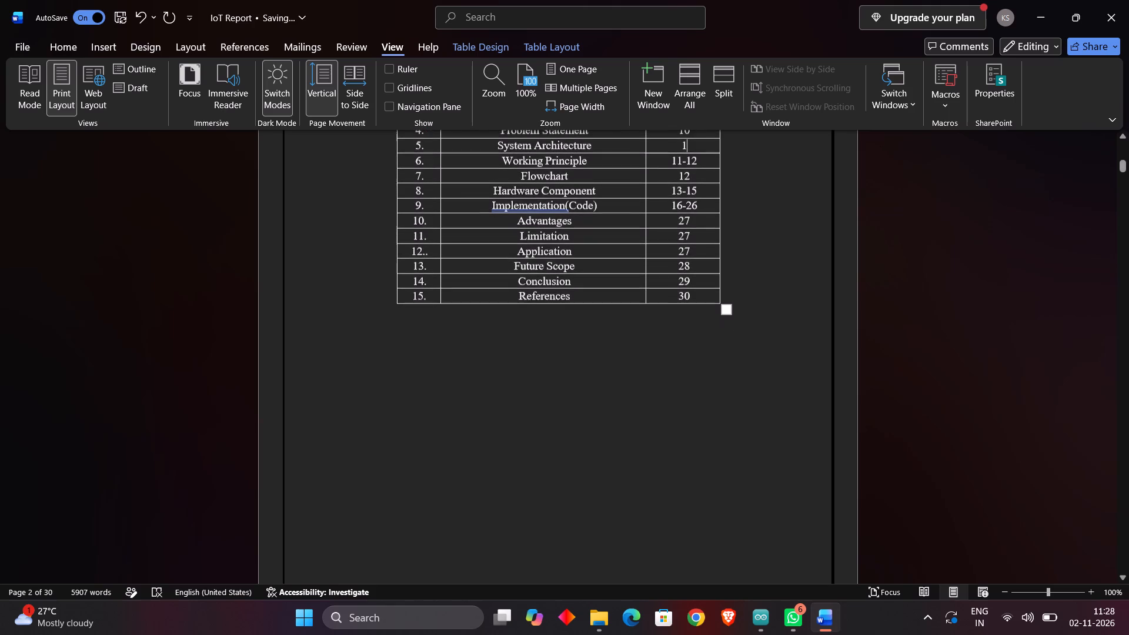
pyautogui.scroll(-11, 706, 473)
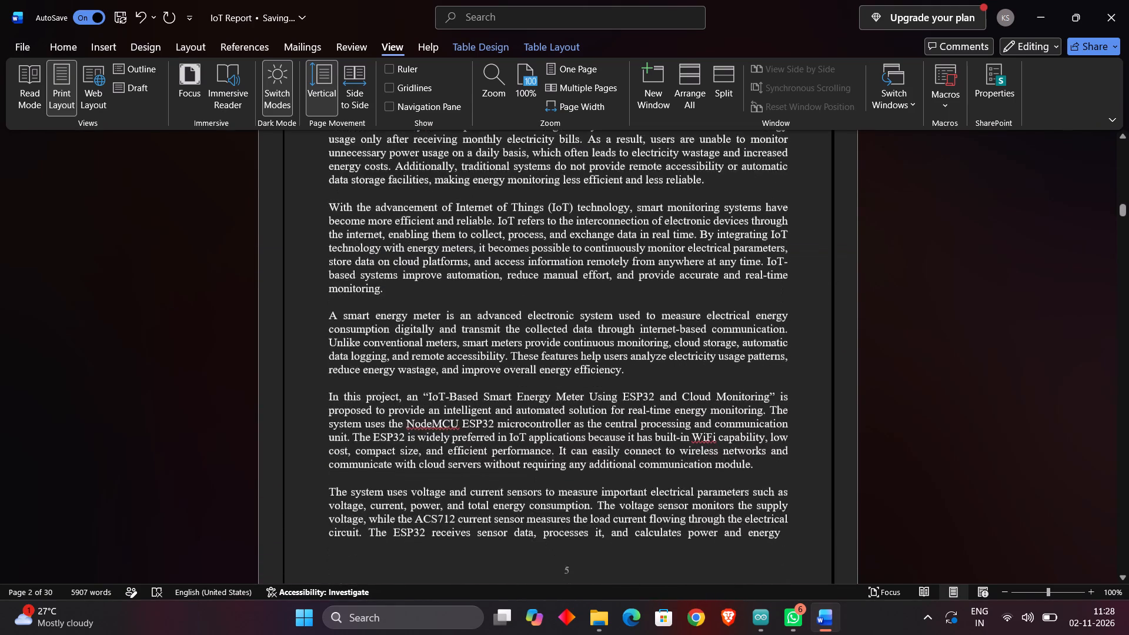
pyautogui.scroll(-7, 706, 473)
pyautogui.scroll(1, 706, 473)
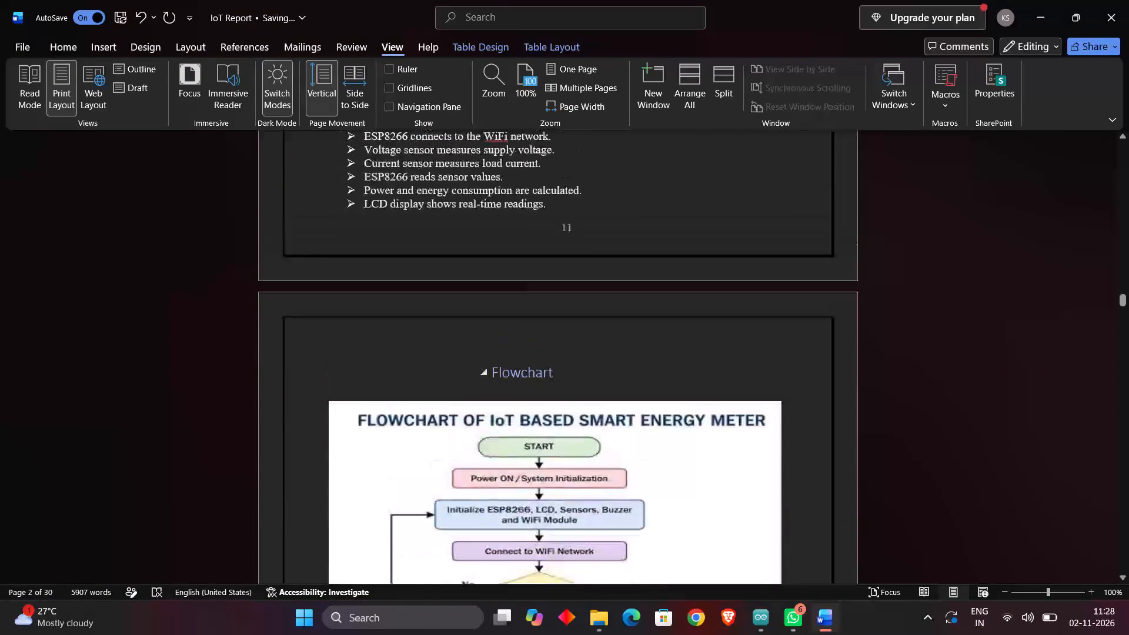
pyautogui.scroll(8, 706, 473)
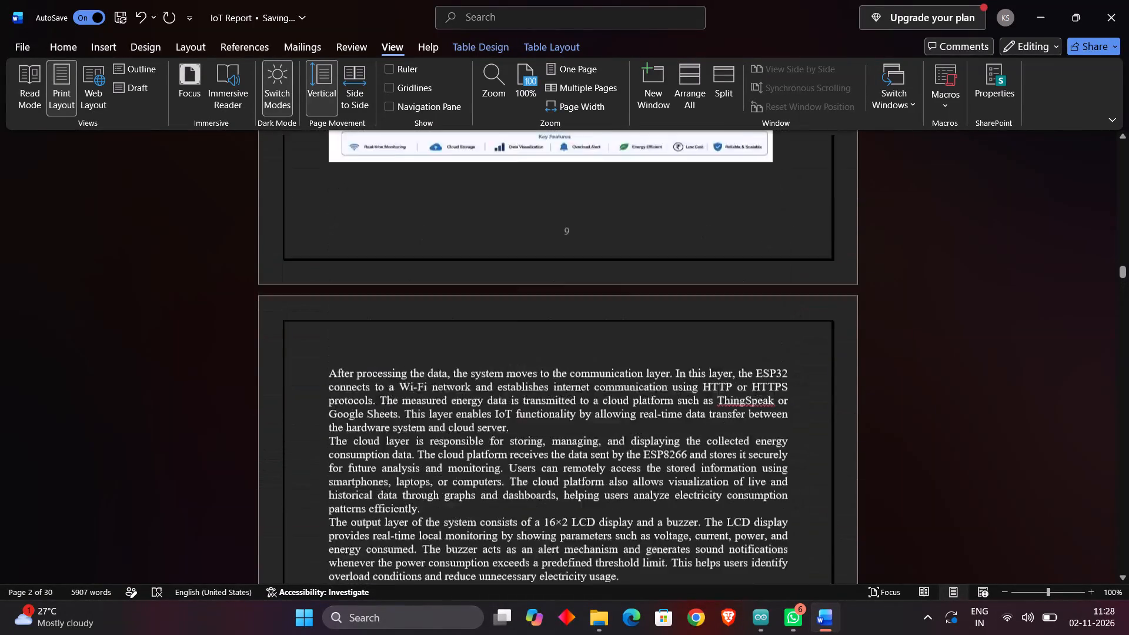
pyautogui.scroll(6, 706, 473)
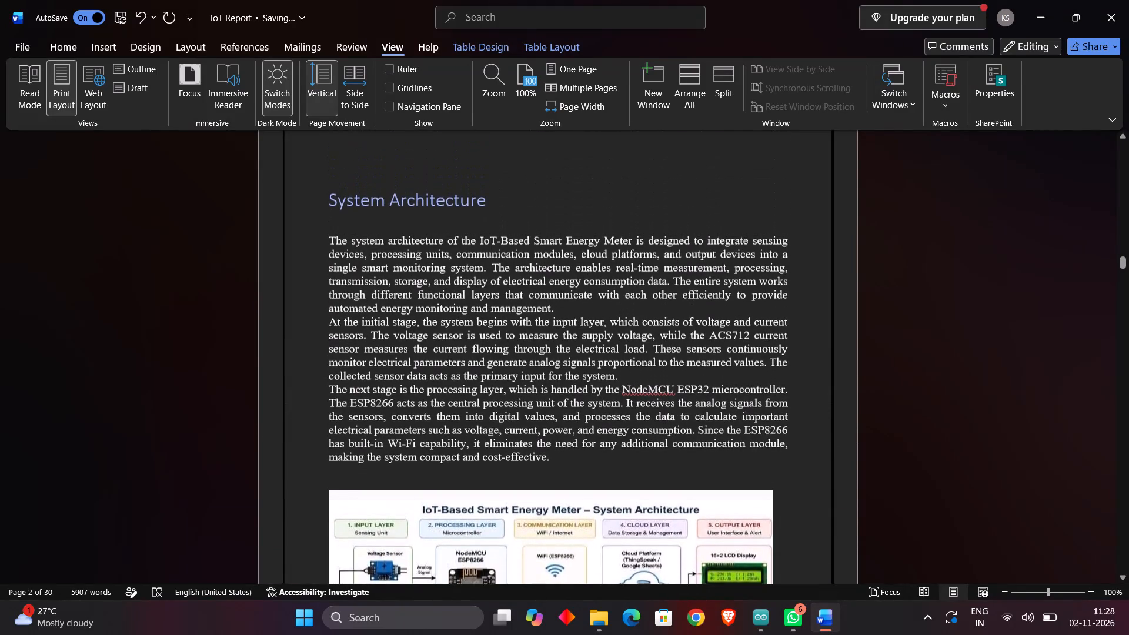
pyautogui.scroll(1, 706, 473)
pyautogui.scroll(-3, 706, 473)
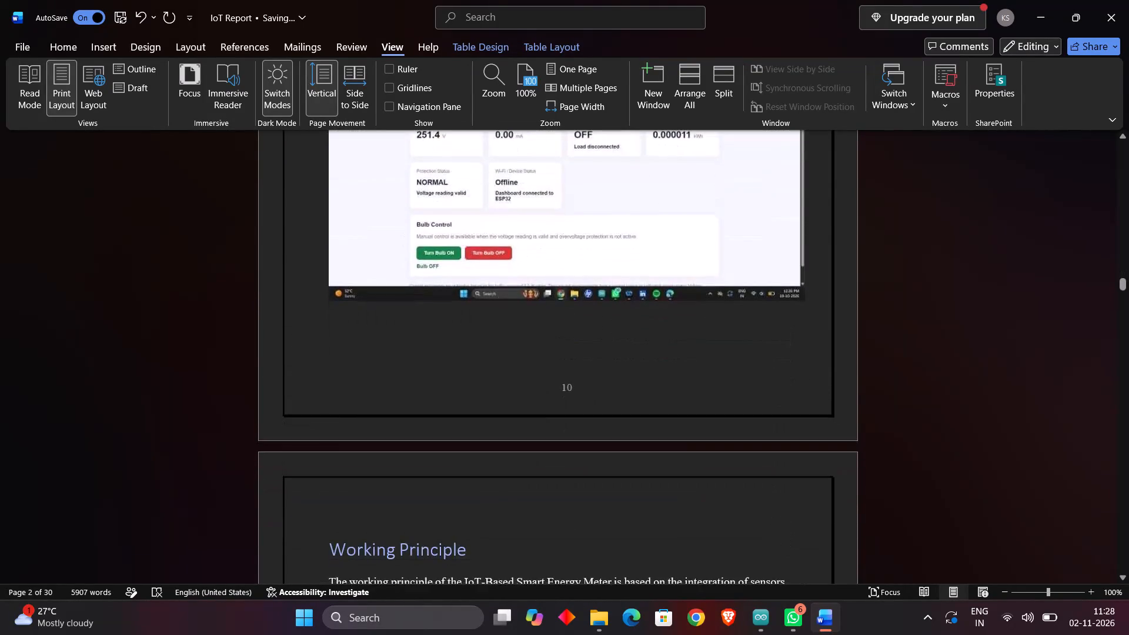
pyautogui.scroll(11, 706, 473)
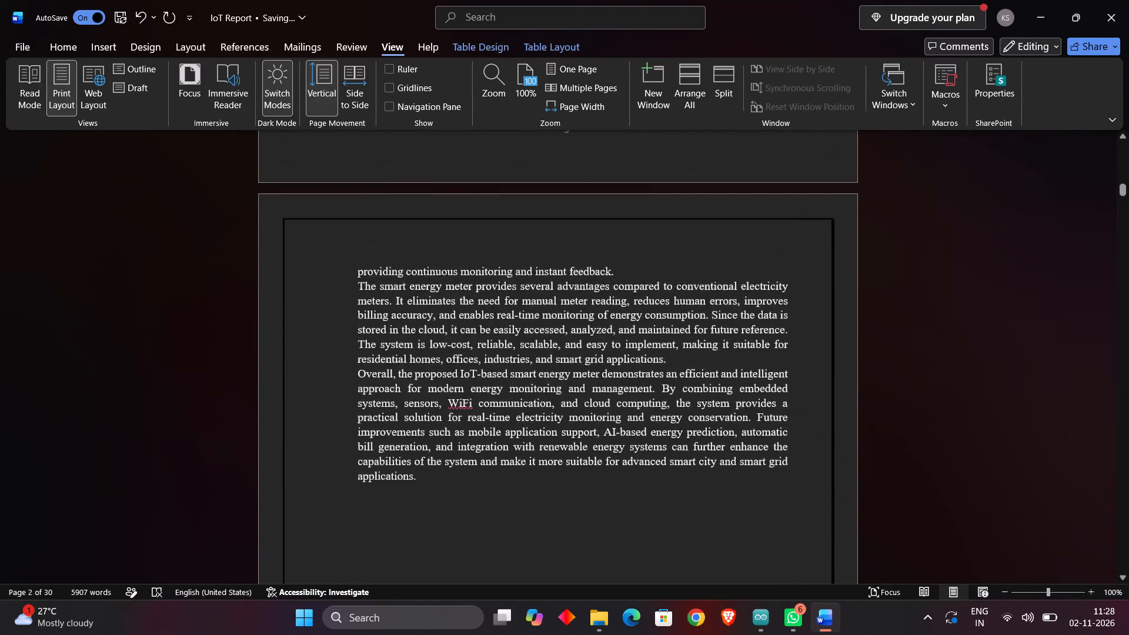
pyautogui.scroll(6, 706, 473)
pyautogui.scroll(-3, 706, 473)
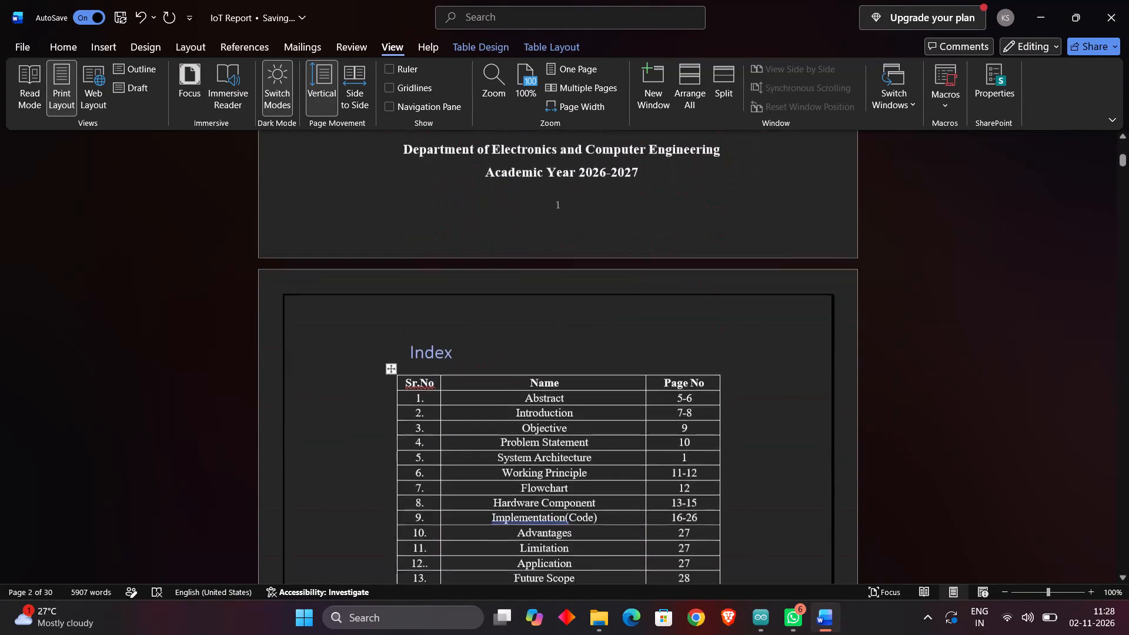
pyautogui.scroll(-1, 706, 473)
pyautogui.press('BackSpace')
pyautogui.press('9')
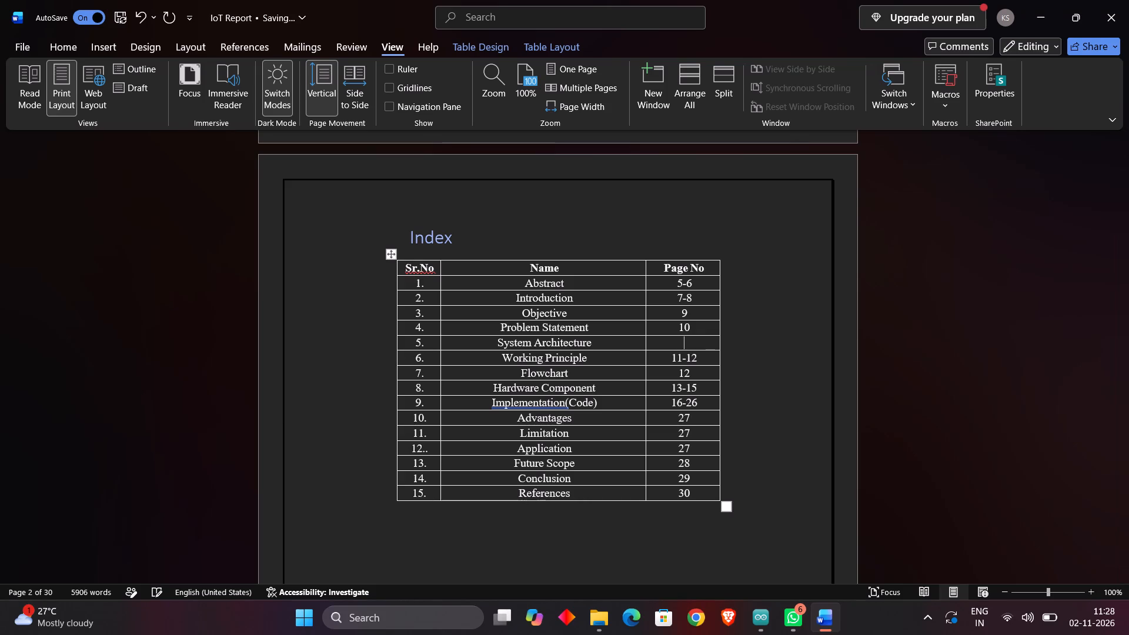
pyautogui.write('-10')
# Set the Problem Statement page number in the index to 8.
pyautogui.press('Up')
pyautogui.press('BackSpace')
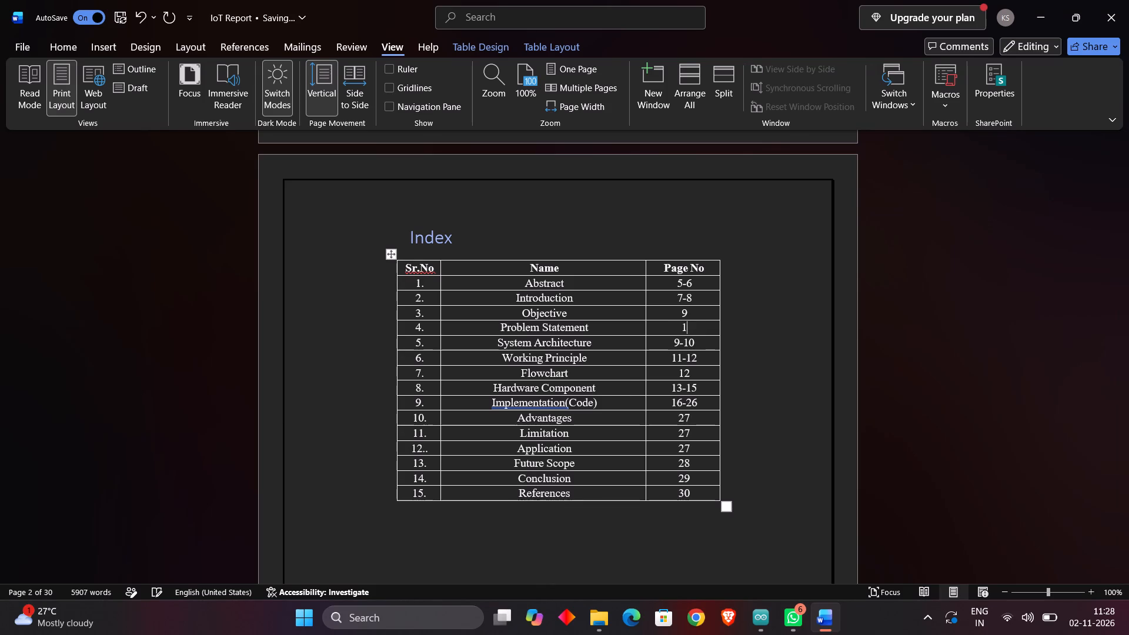
pyautogui.press('BackSpace')
pyautogui.press('6')
pyautogui.press('BackSpace')
pyautogui.press('6')
pyautogui.press('BackSpace')
pyautogui.press('8')
# Set the Objective page number in the index to 7.
pyautogui.press('Up')
pyautogui.press('BackSpace')
pyautogui.press('7')
# Replace the Introduction page range in the index with 5-6, checking the section's pages in the report.
pyautogui.press('Up')
pyautogui.scroll(-5, 706, 473)
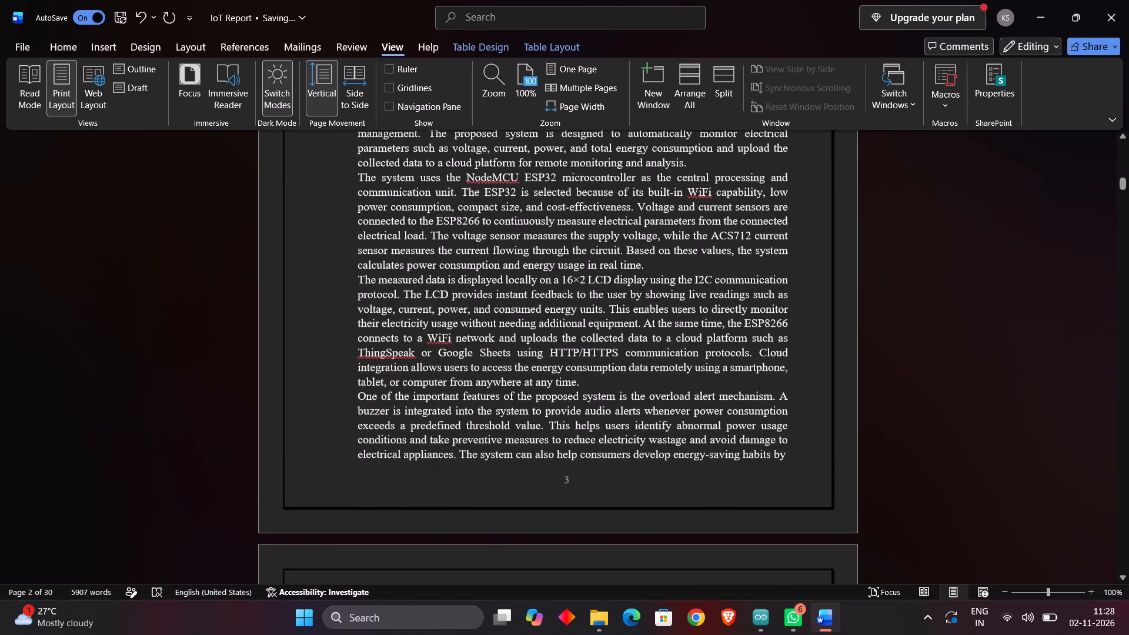
pyautogui.scroll(6, 706, 473)
pyautogui.scroll(-4, 706, 473)
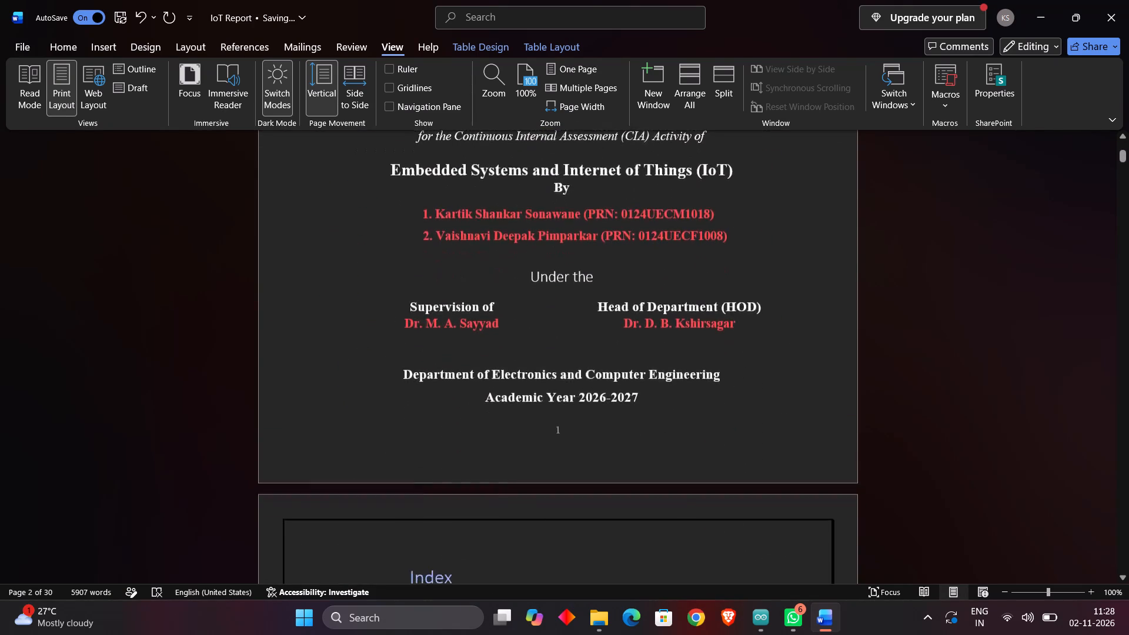
pyautogui.scroll(-5, 706, 473)
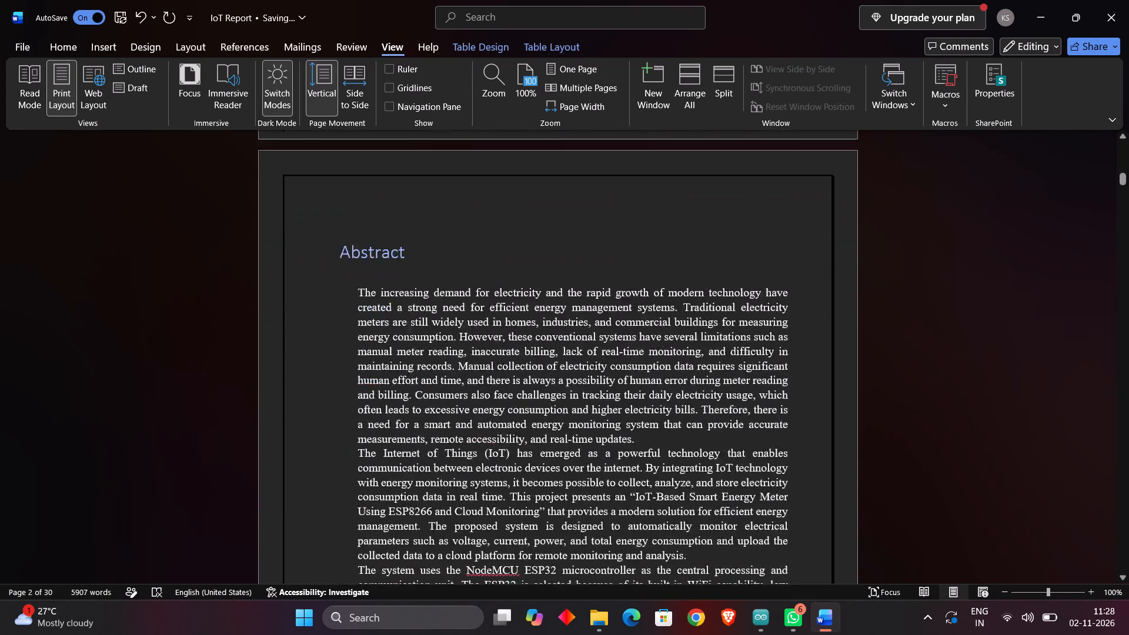
pyautogui.scroll(-11, 706, 473)
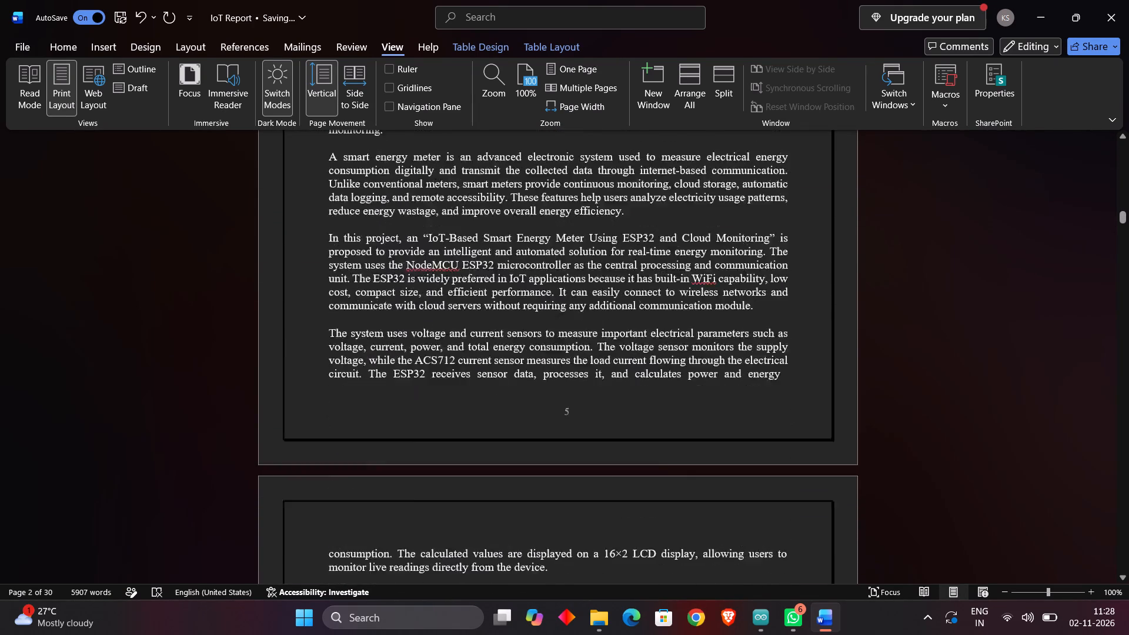
pyautogui.scroll(-7, 706, 473)
pyautogui.scroll(2, 706, 473)
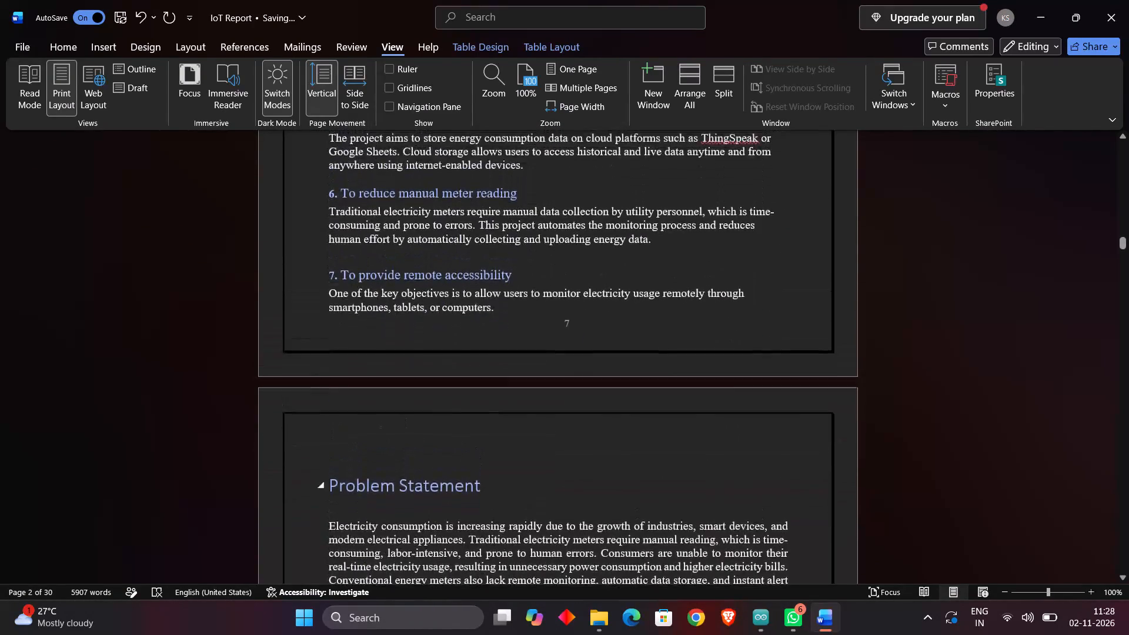
pyautogui.scroll(4, 706, 473)
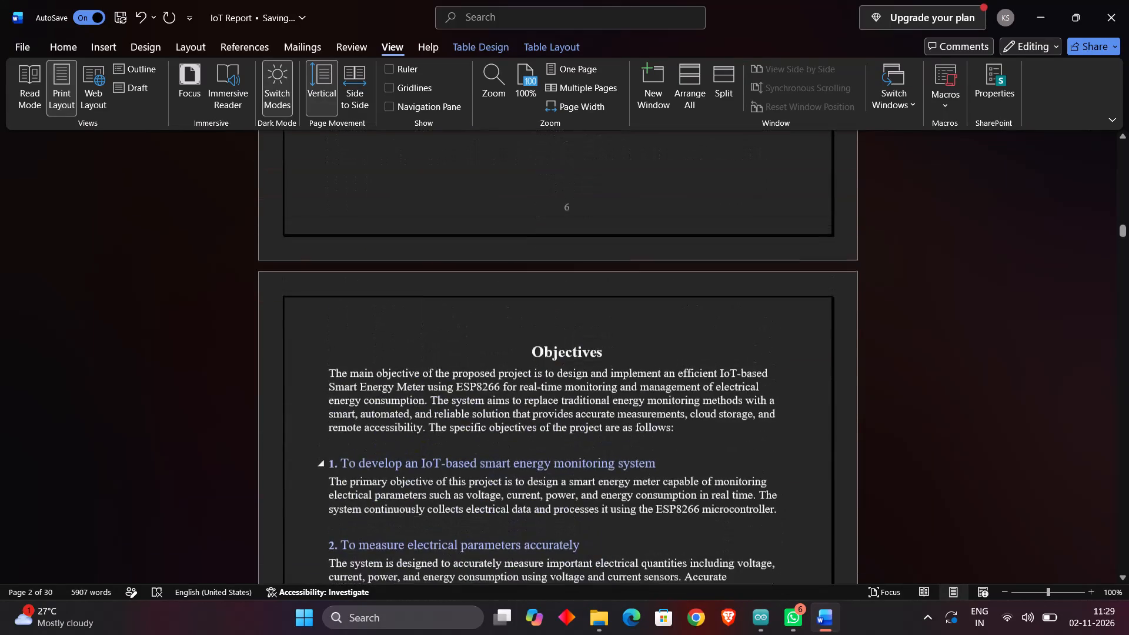
pyautogui.scroll(6, 706, 473)
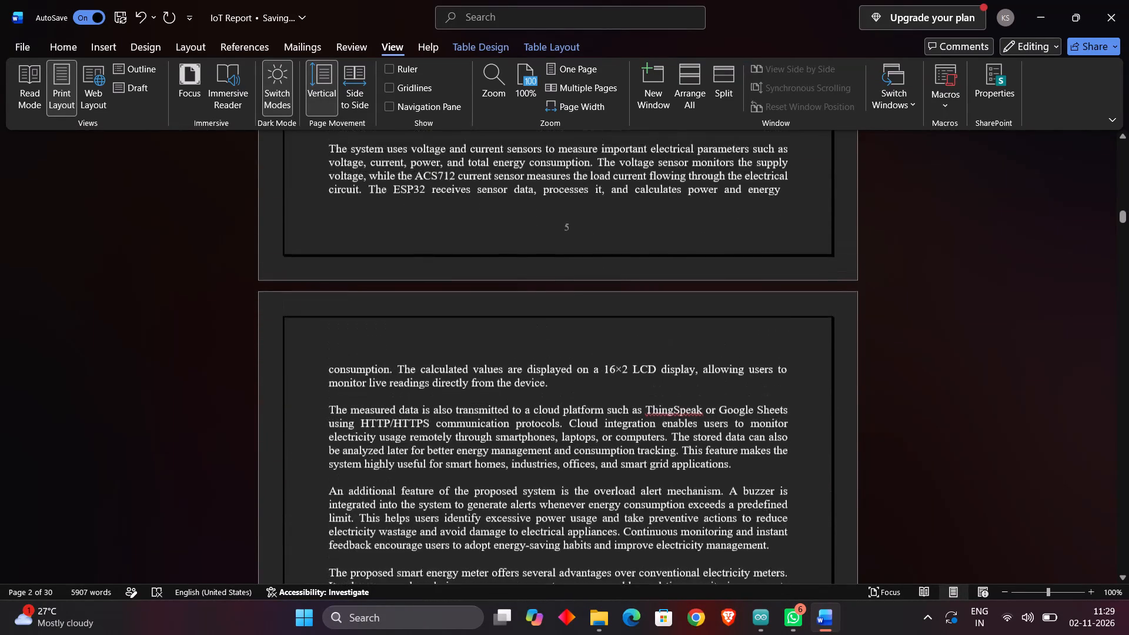
pyautogui.scroll(8, 706, 473)
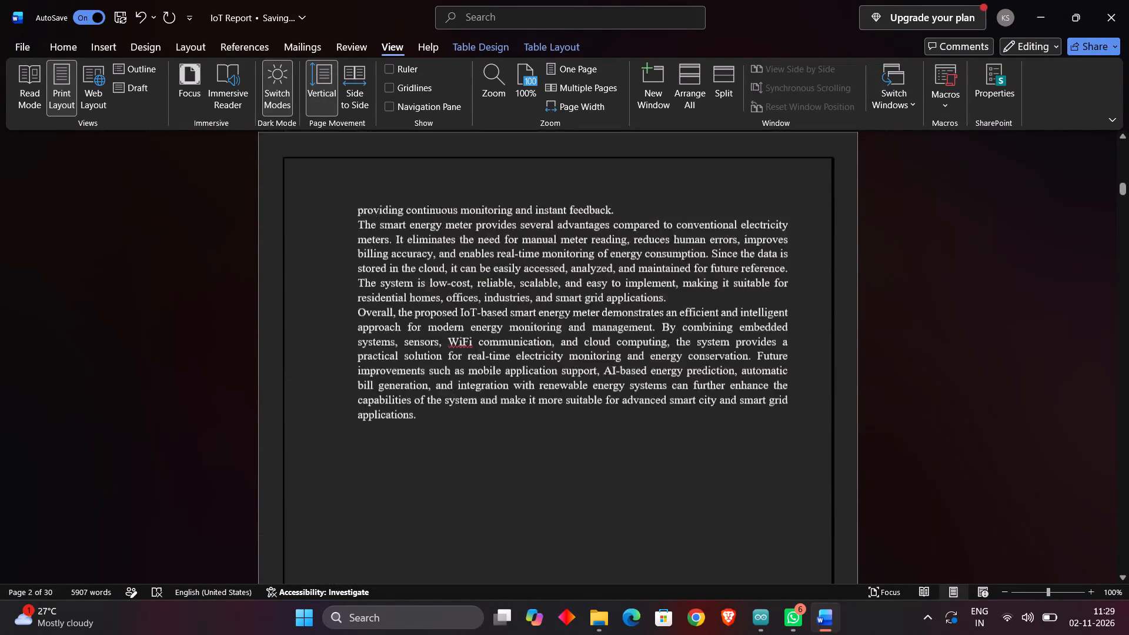
pyautogui.scroll(10, 706, 473)
pyautogui.scroll(-2, 706, 473)
pyautogui.scroll(1, 706, 473)
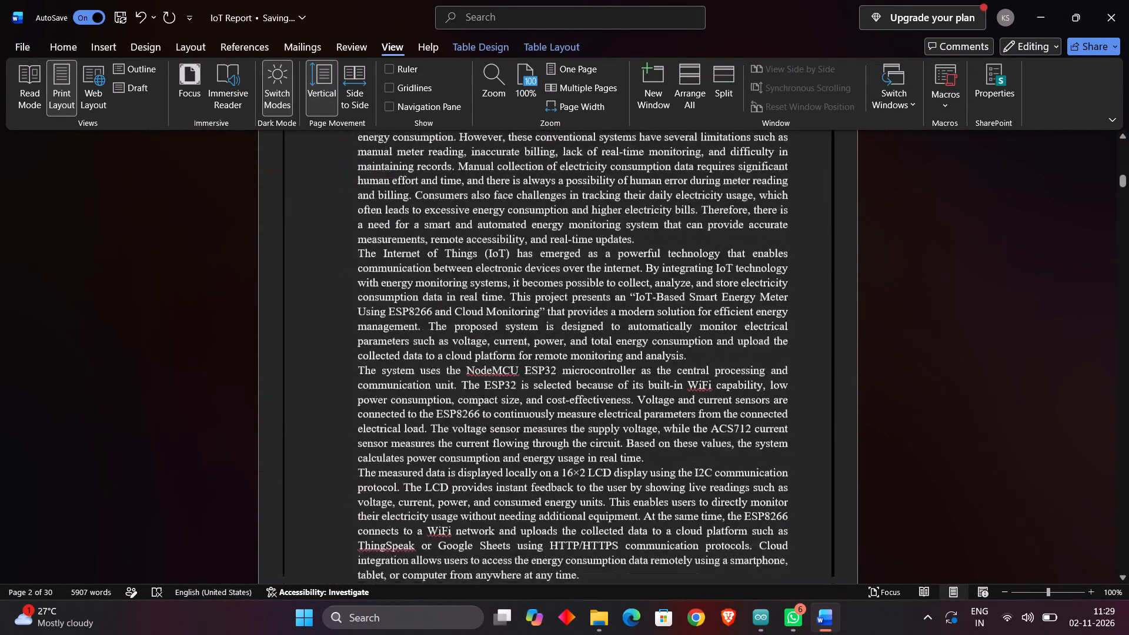
pyautogui.scroll(4, 706, 473)
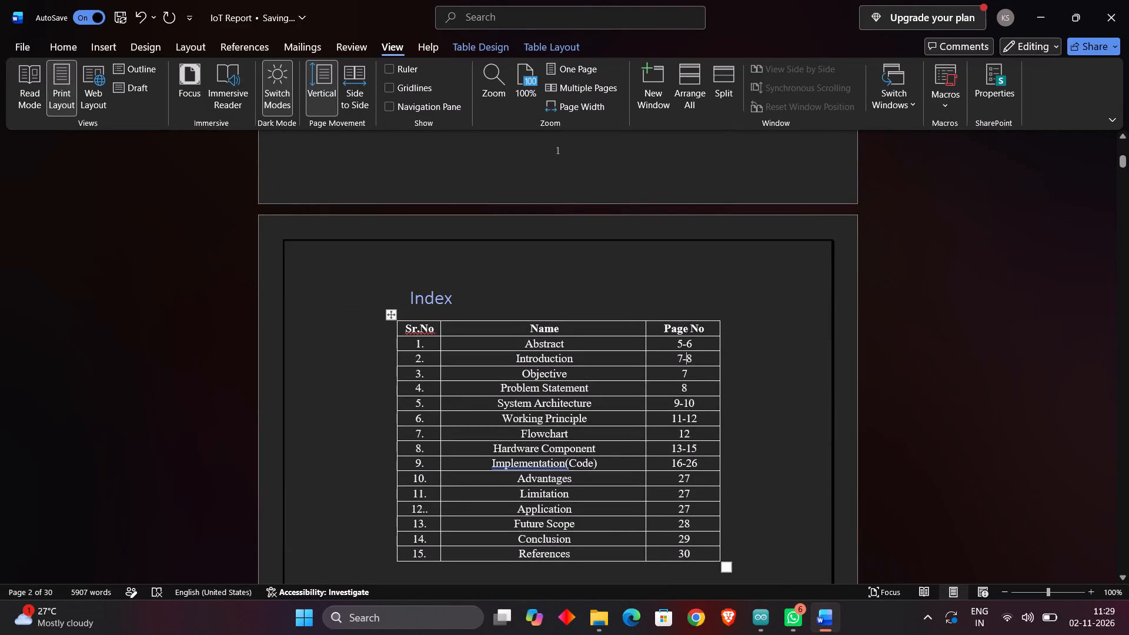
pyautogui.press('Right')
pyautogui.press('BackSpace')
pyautogui.press('BackSpace')
pyautogui.press('BackSpace')
pyautogui.write('5-6')
# Replace the Abstract page range in the index with 3-4, checking the section's pages in the report.
pyautogui.press('Up')
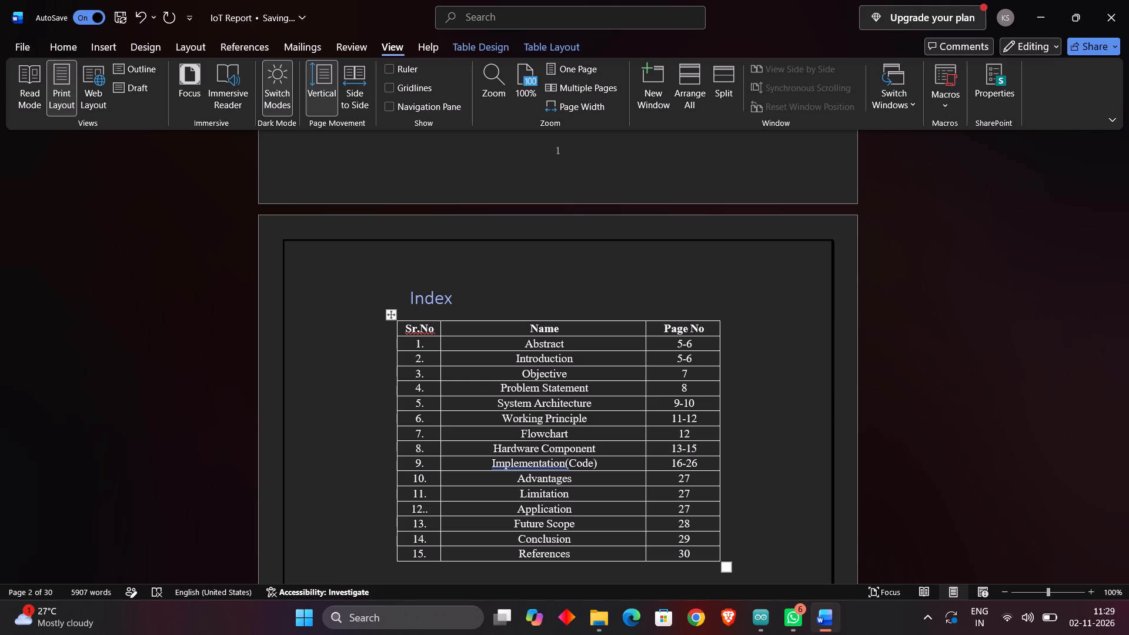
pyautogui.press('BackSpace')
pyautogui.press('BackSpace')
pyautogui.press('BackSpace')
pyautogui.scroll(-2, 703, 359)
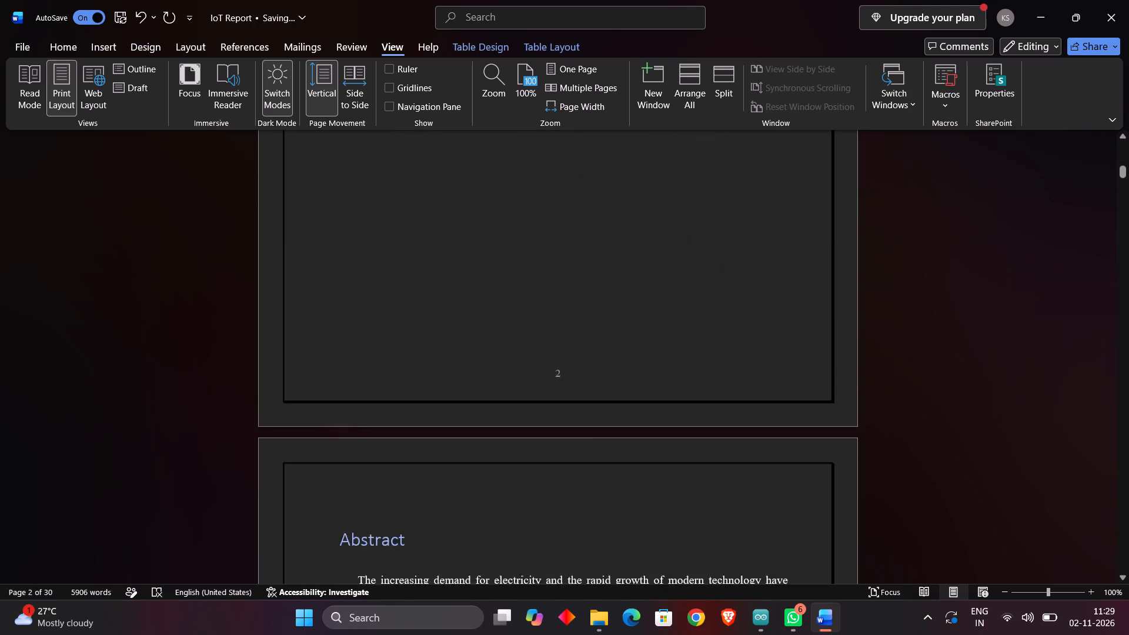
pyautogui.scroll(-5, 703, 359)
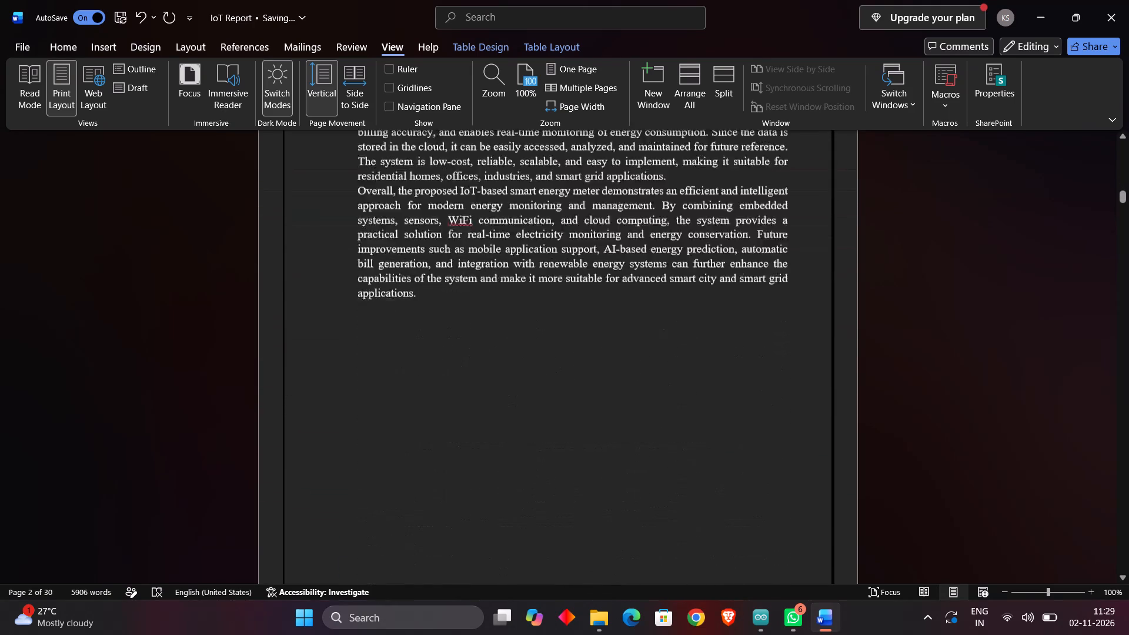
pyautogui.scroll(-3, 703, 359)
pyautogui.scroll(1, 703, 359)
pyautogui.hscroll(1, 703, 359)
pyautogui.scroll(1, 703, 359)
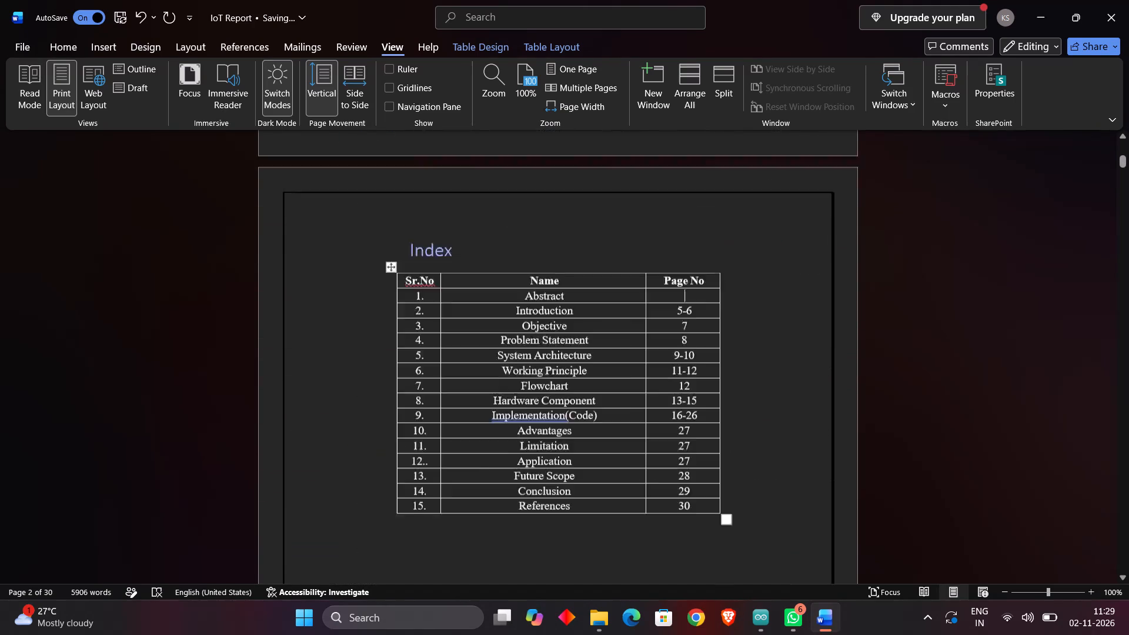
pyautogui.press('3')
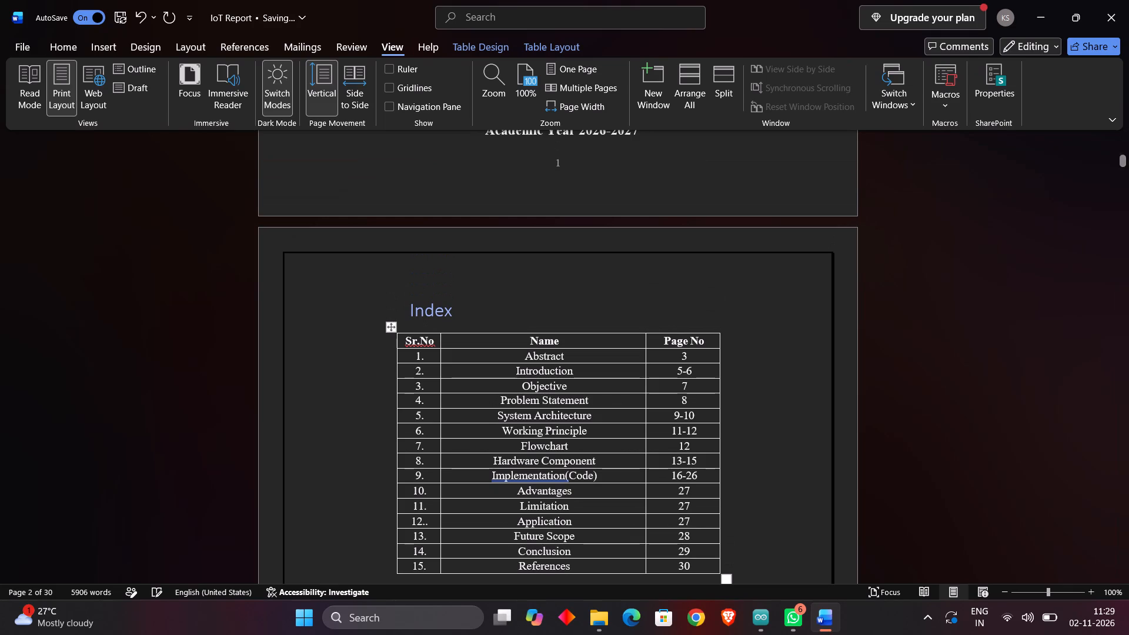
pyautogui.write('-4')
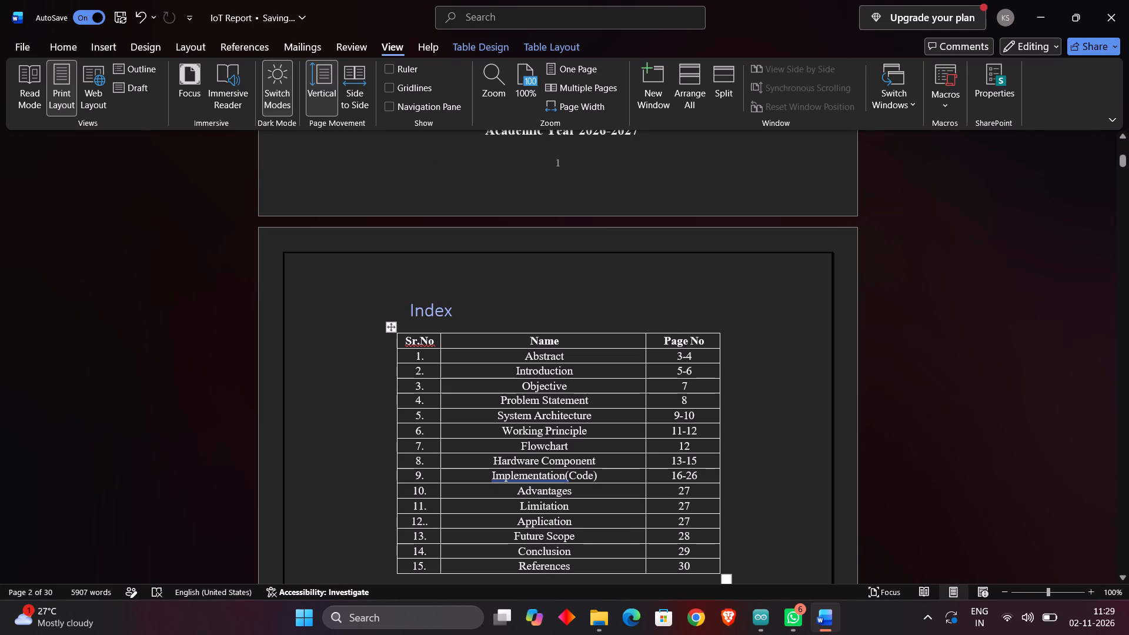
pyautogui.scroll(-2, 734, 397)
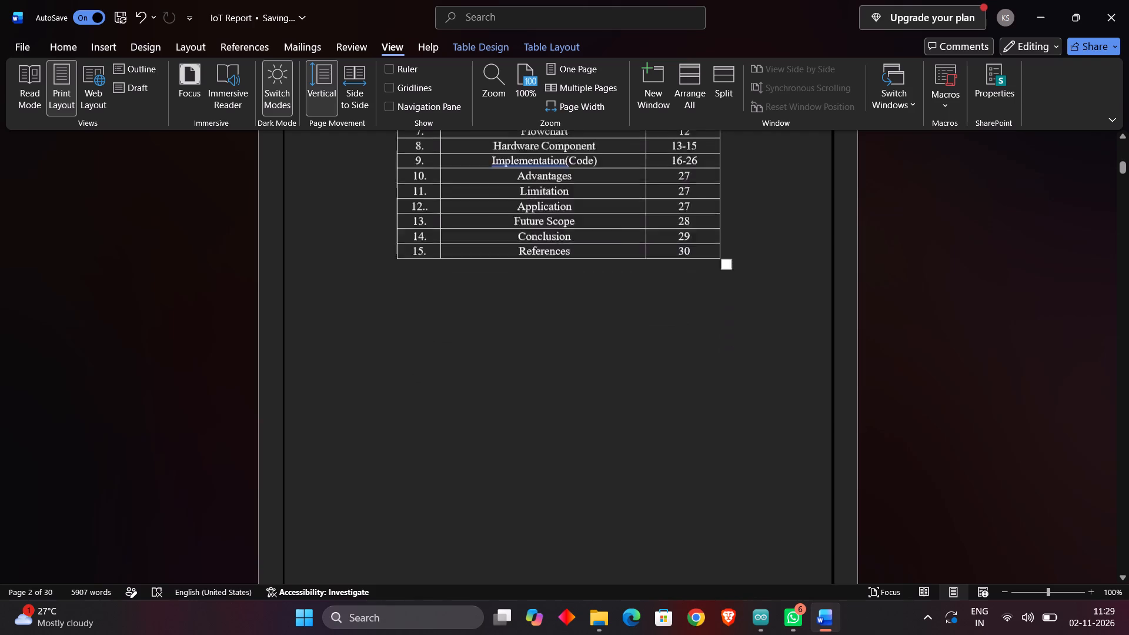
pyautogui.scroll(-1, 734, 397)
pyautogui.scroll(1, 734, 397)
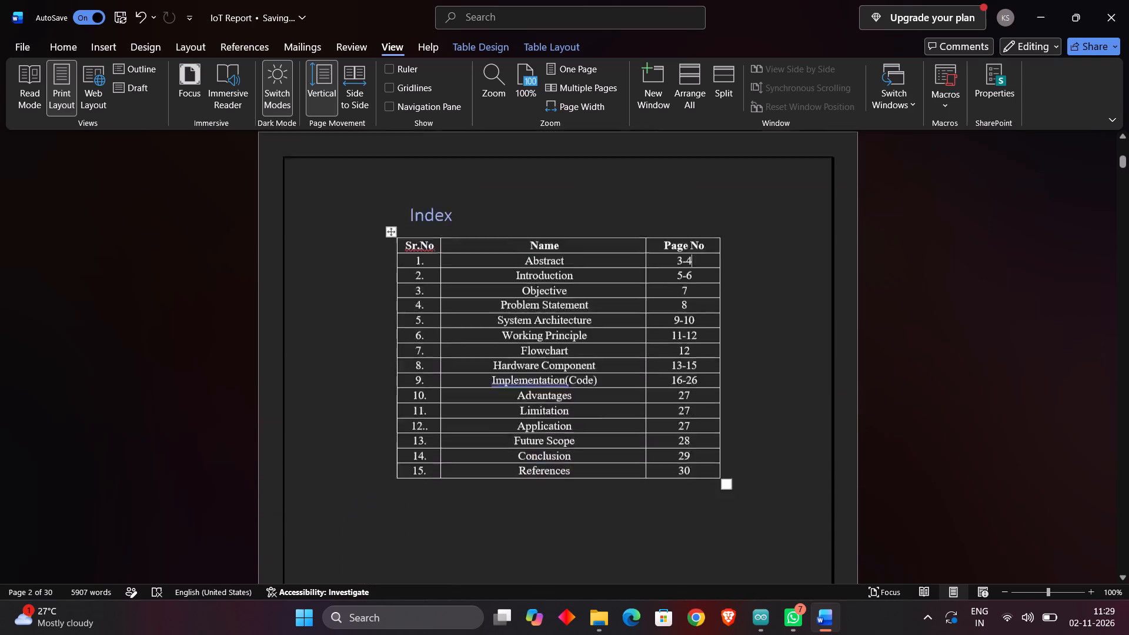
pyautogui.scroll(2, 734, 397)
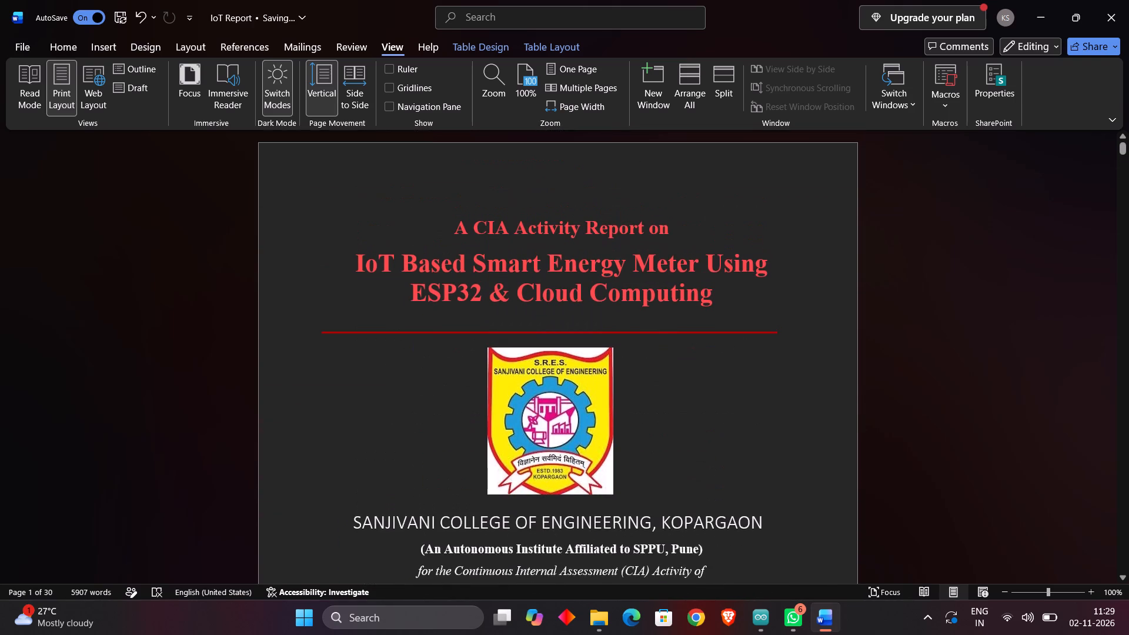
# Review the report from the cover page through the Problem Statement section, checking the section headings and page numbers.
pyautogui.scroll(-6, 734, 397)
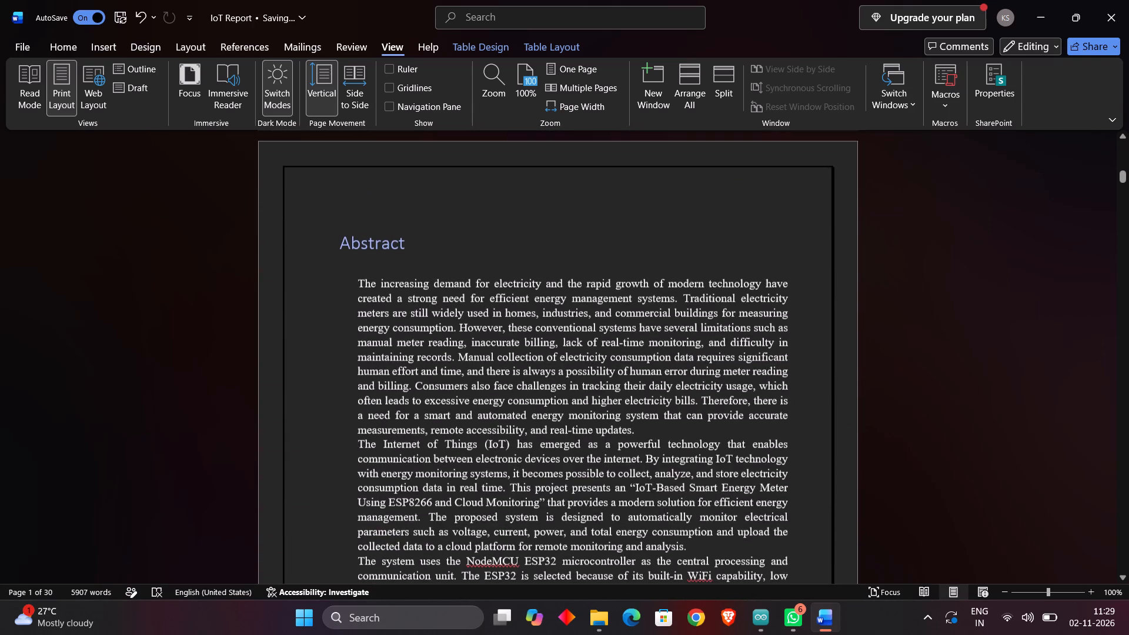
pyautogui.scroll(-4, 734, 397)
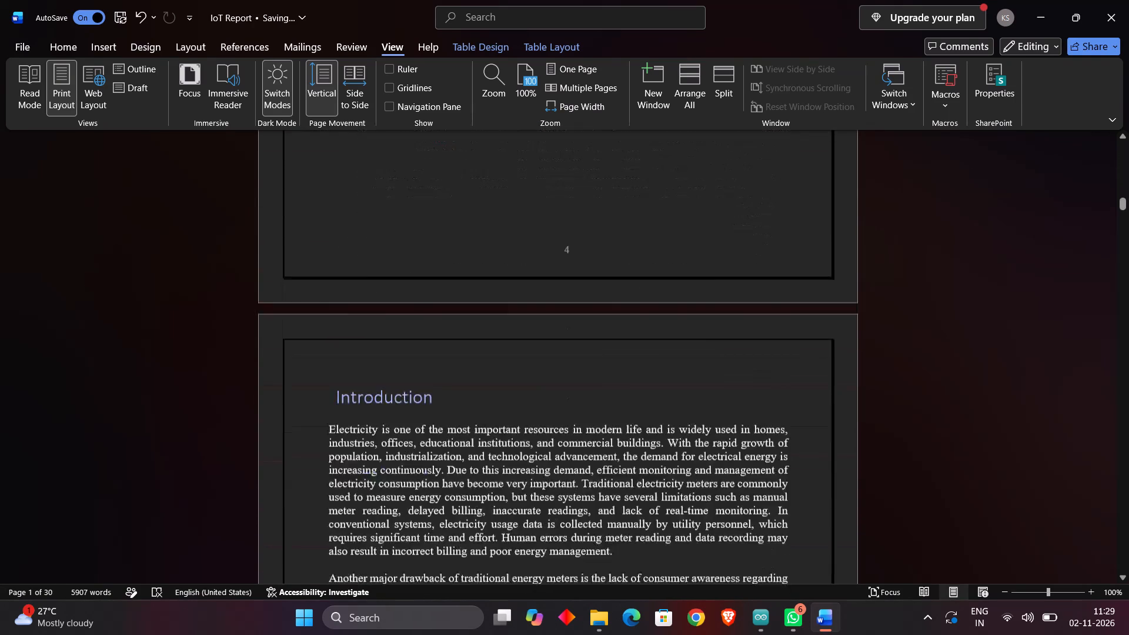
pyautogui.scroll(-1, 734, 397)
pyautogui.scroll(1, 734, 397)
pyautogui.scroll(-4, 734, 397)
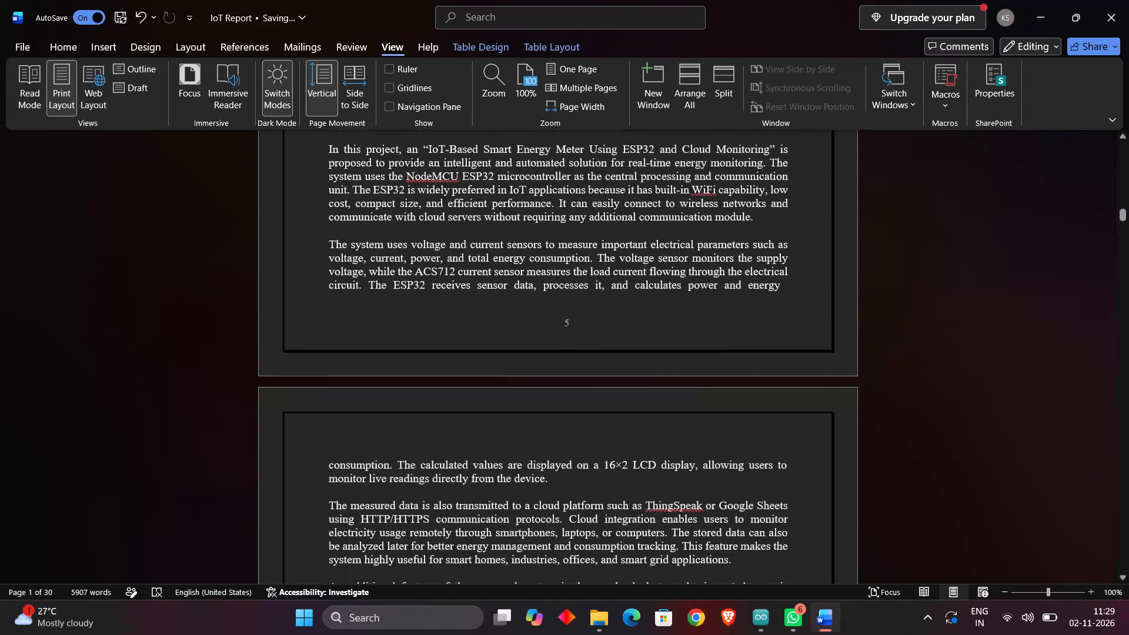
pyautogui.scroll(-6, 734, 397)
pyautogui.scroll(2, 734, 397)
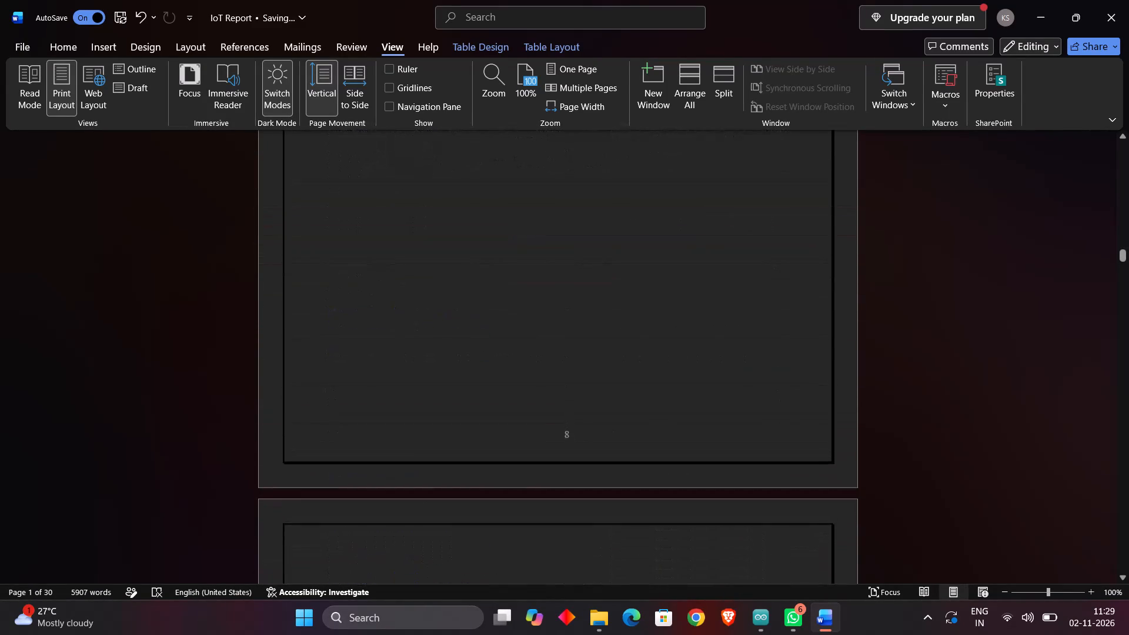
pyautogui.scroll(2, 734, 397)
pyautogui.scroll(-1, 734, 397)
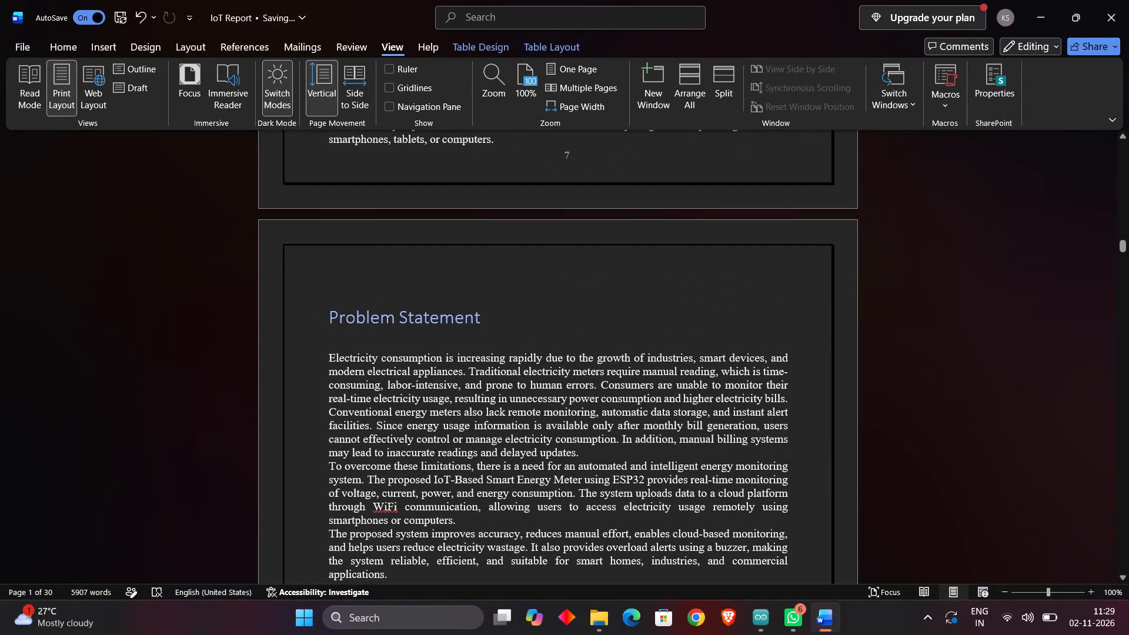
# Switch to Windows Settings and search the settings for "black".
pyautogui.click(1018, 614)
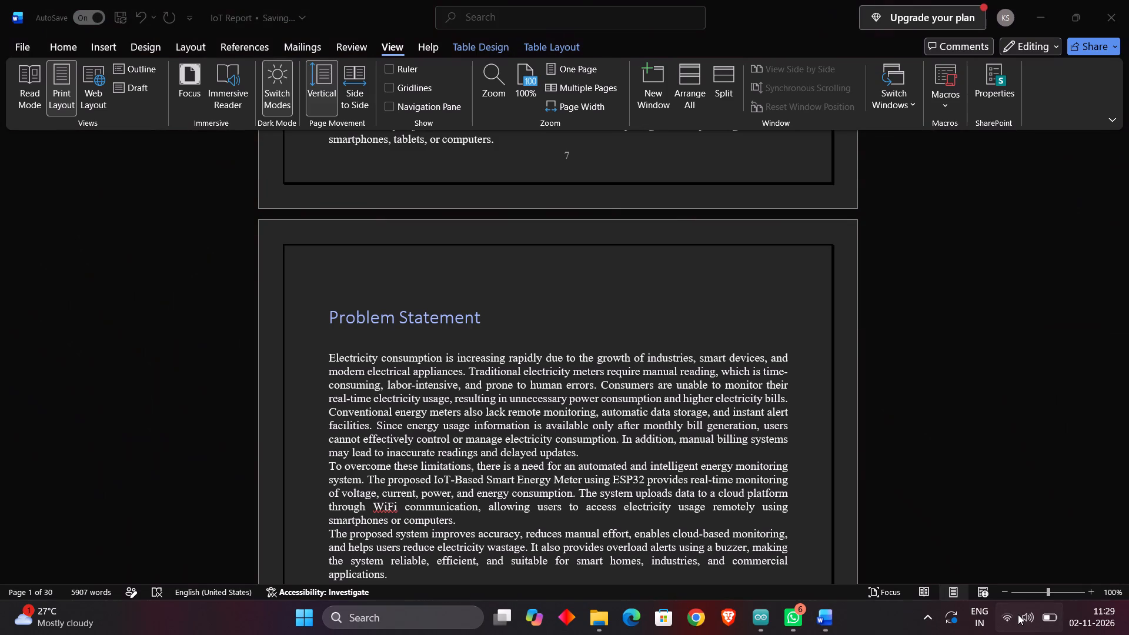
pyautogui.click(1007, 616)
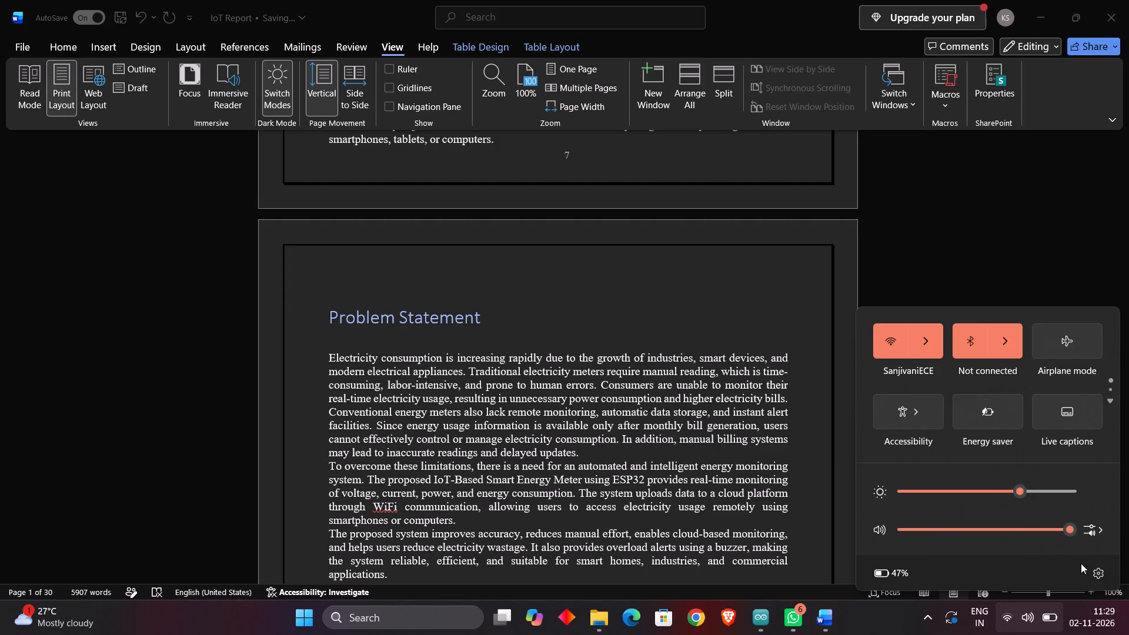
pyautogui.click(1111, 575)
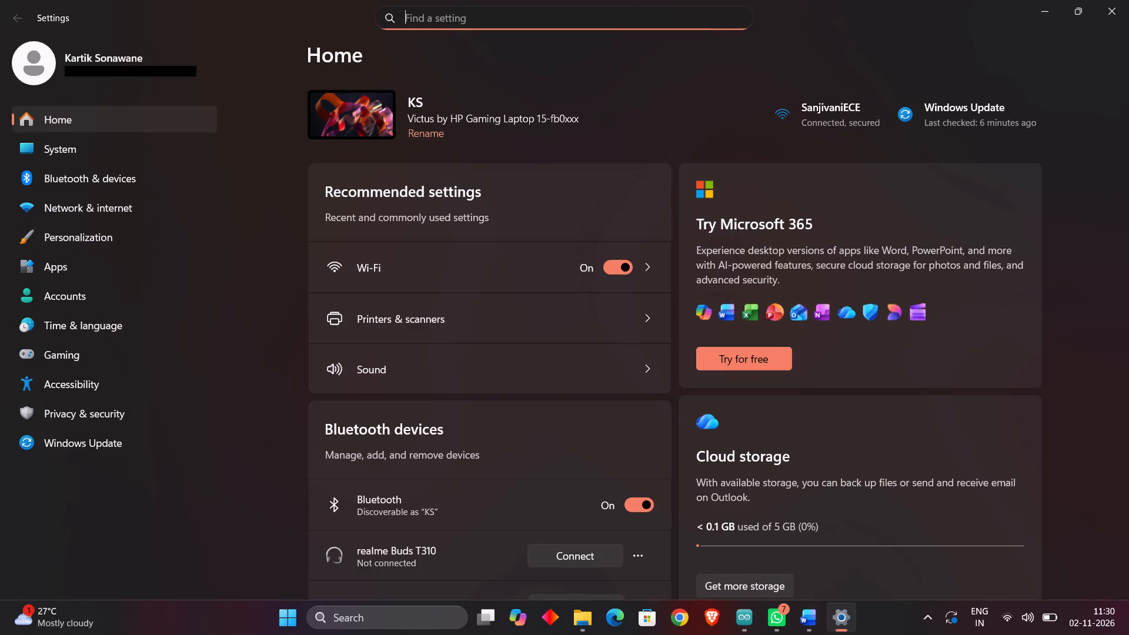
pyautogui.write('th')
# Search Windows Settings for "black".
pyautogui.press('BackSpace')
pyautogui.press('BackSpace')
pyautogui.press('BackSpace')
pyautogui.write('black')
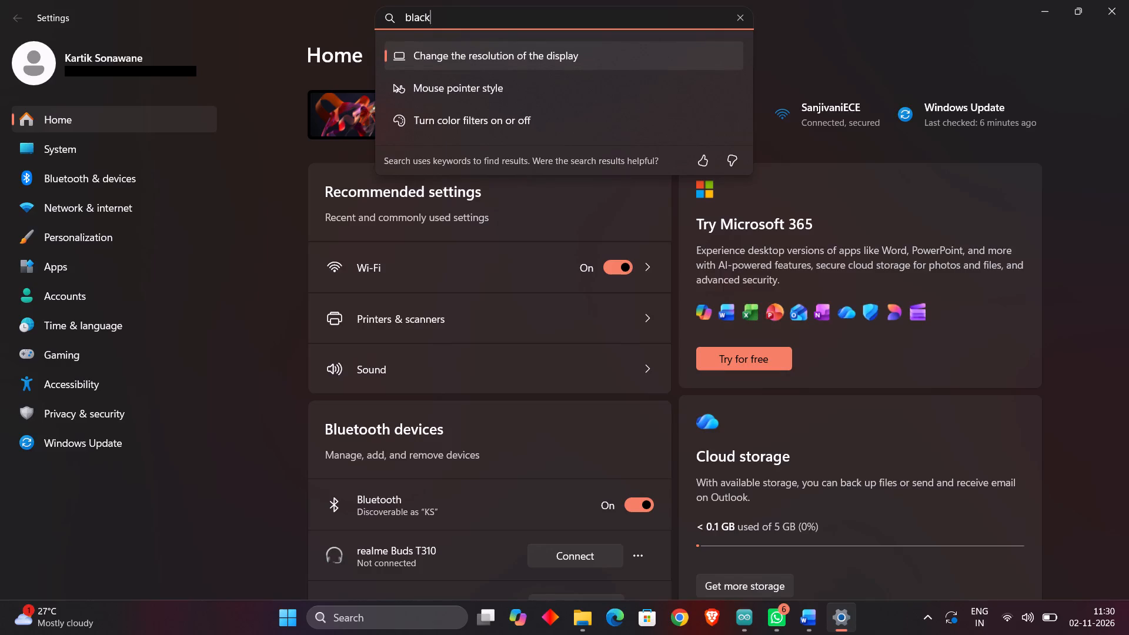
# Search Windows Settings for "themes" instead and open Themes and related settings.
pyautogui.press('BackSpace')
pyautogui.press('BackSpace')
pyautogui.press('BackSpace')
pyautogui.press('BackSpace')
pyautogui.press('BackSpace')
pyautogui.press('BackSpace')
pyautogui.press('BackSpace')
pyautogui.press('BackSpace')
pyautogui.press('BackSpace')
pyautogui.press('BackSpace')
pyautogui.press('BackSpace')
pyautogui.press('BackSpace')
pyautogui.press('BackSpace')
pyautogui.write('themes')
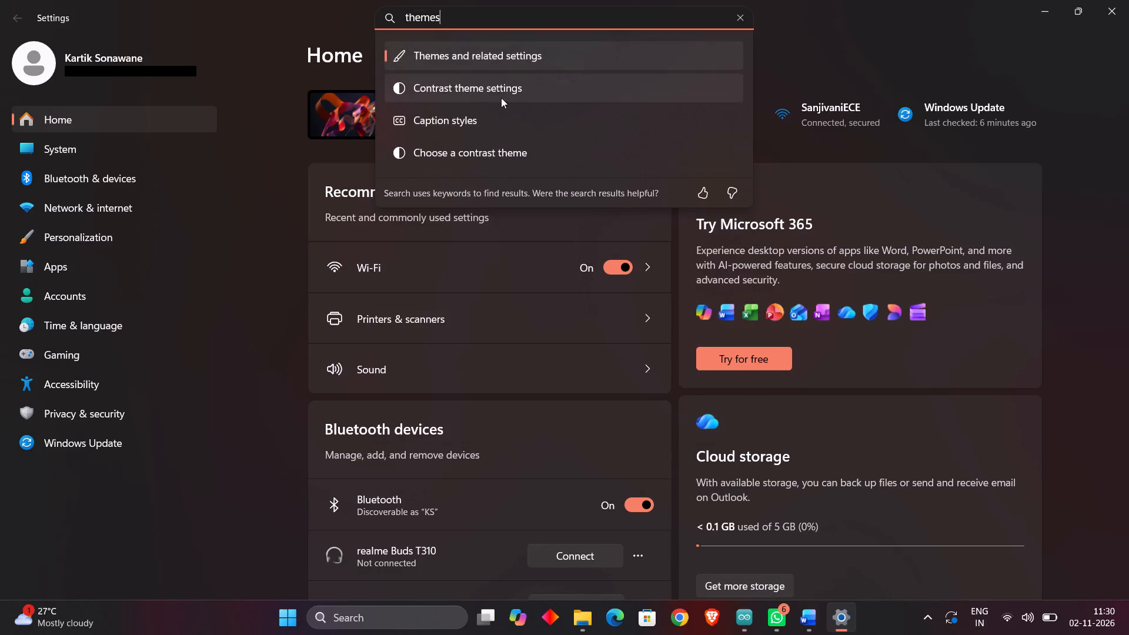
pyautogui.click(505, 62)
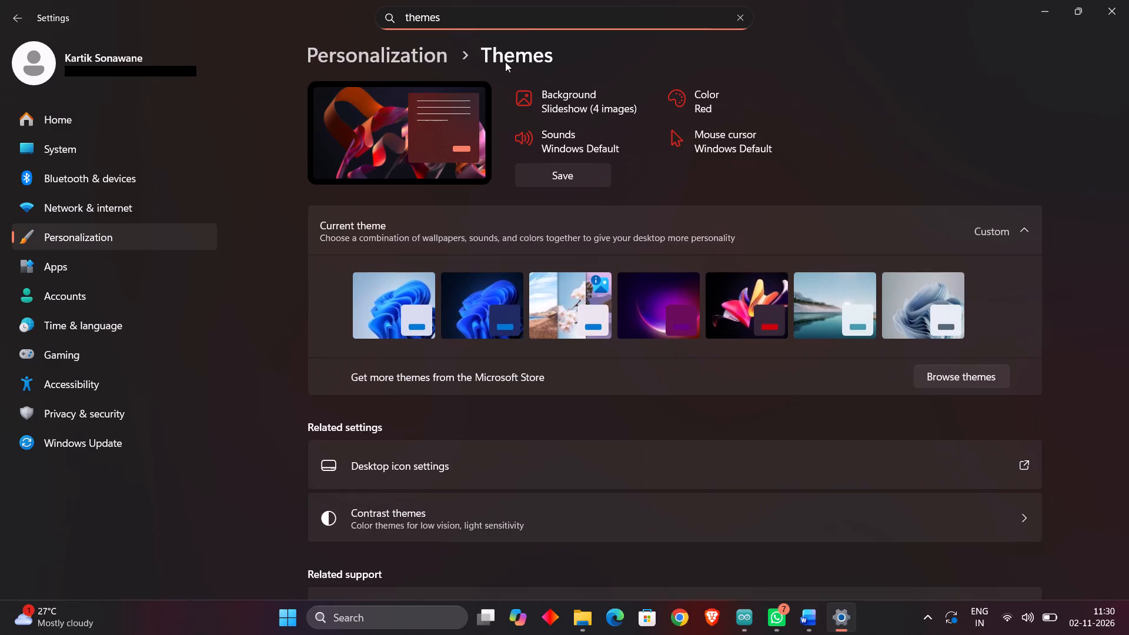
# Open the contrast themes settings and look through the available contrast theme choices.
pyautogui.scroll(-2, 526, 280)
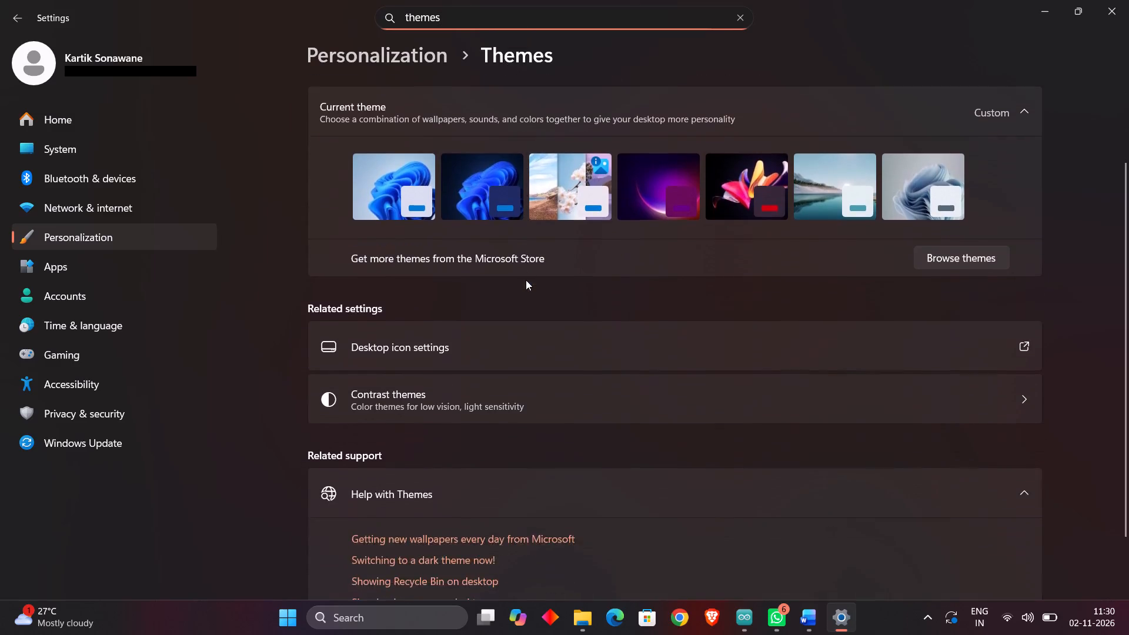
pyautogui.scroll(-3, 526, 280)
pyautogui.scroll(1, 526, 280)
pyautogui.click(1003, 333)
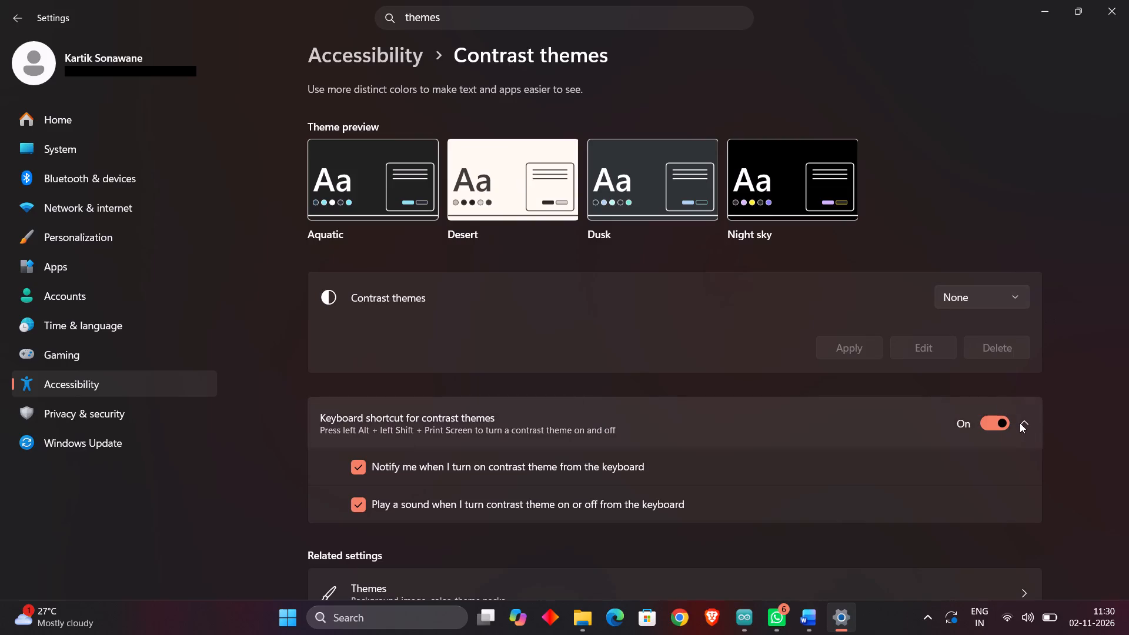
pyautogui.click(1008, 294)
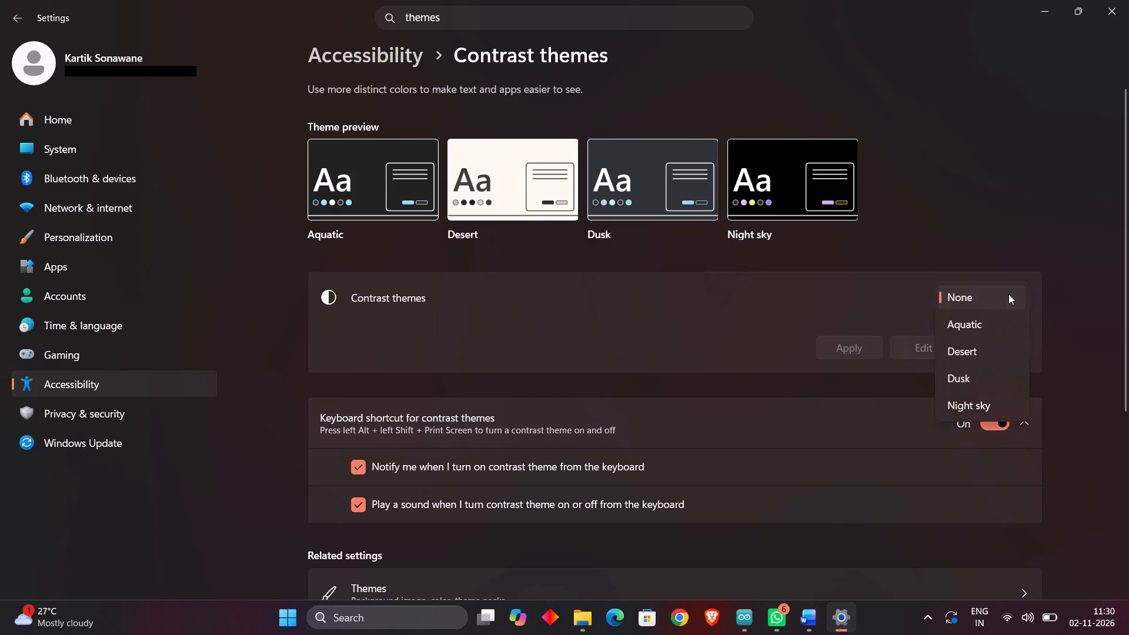
pyautogui.click(1008, 294)
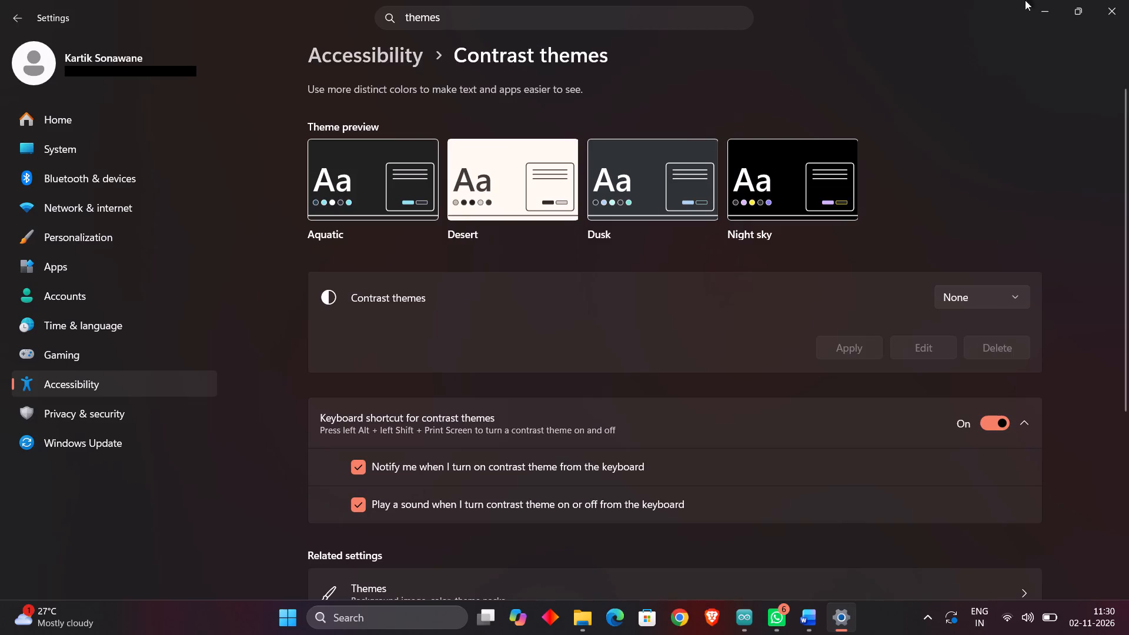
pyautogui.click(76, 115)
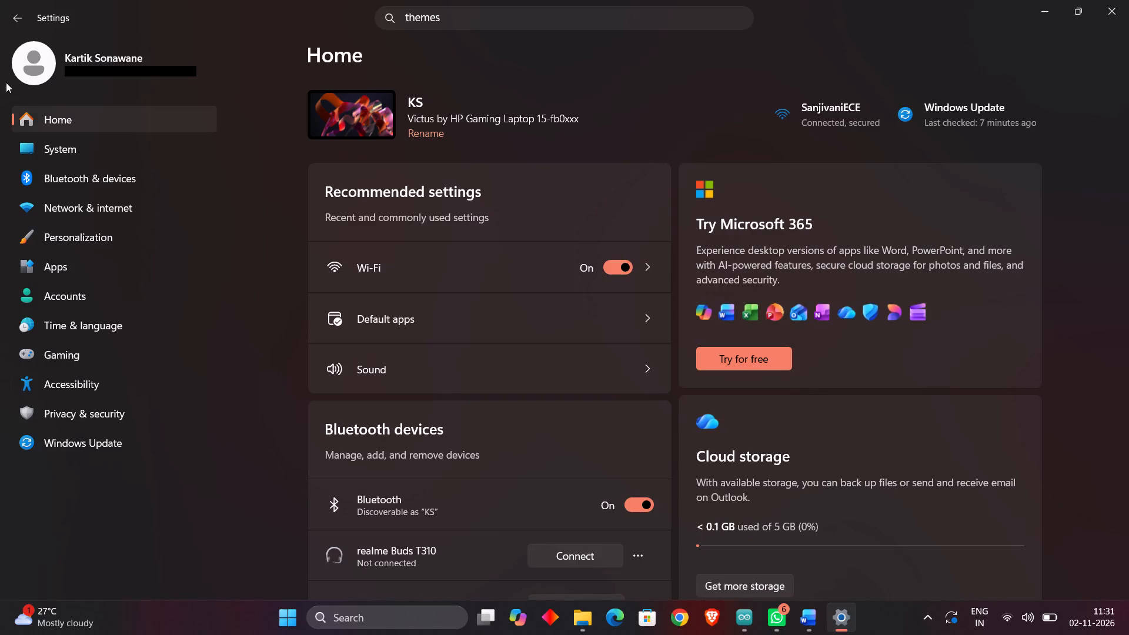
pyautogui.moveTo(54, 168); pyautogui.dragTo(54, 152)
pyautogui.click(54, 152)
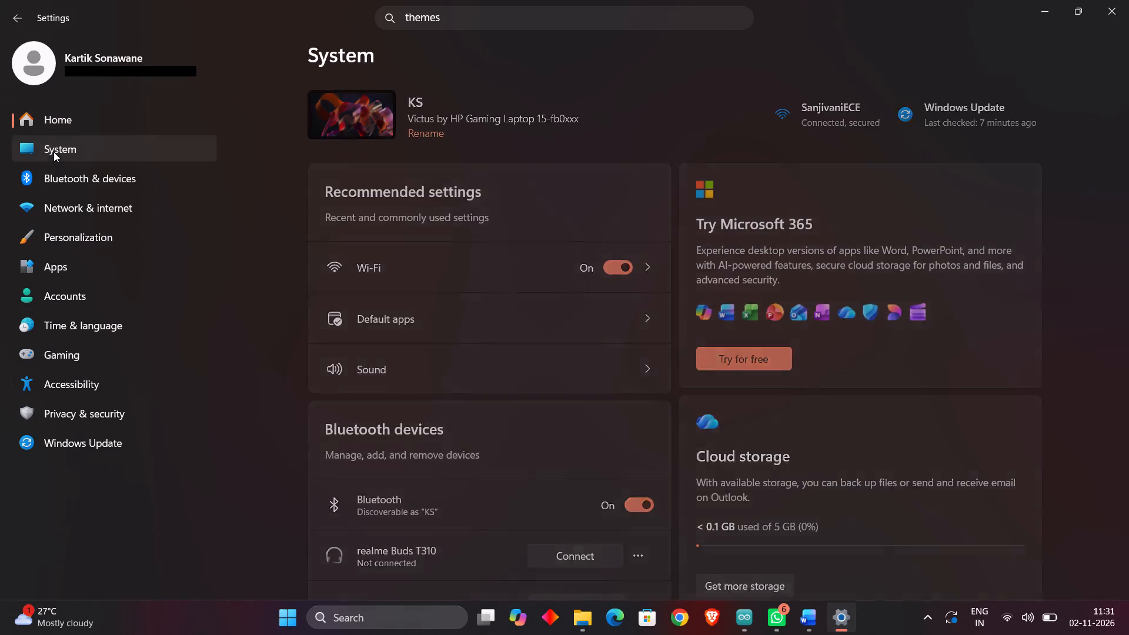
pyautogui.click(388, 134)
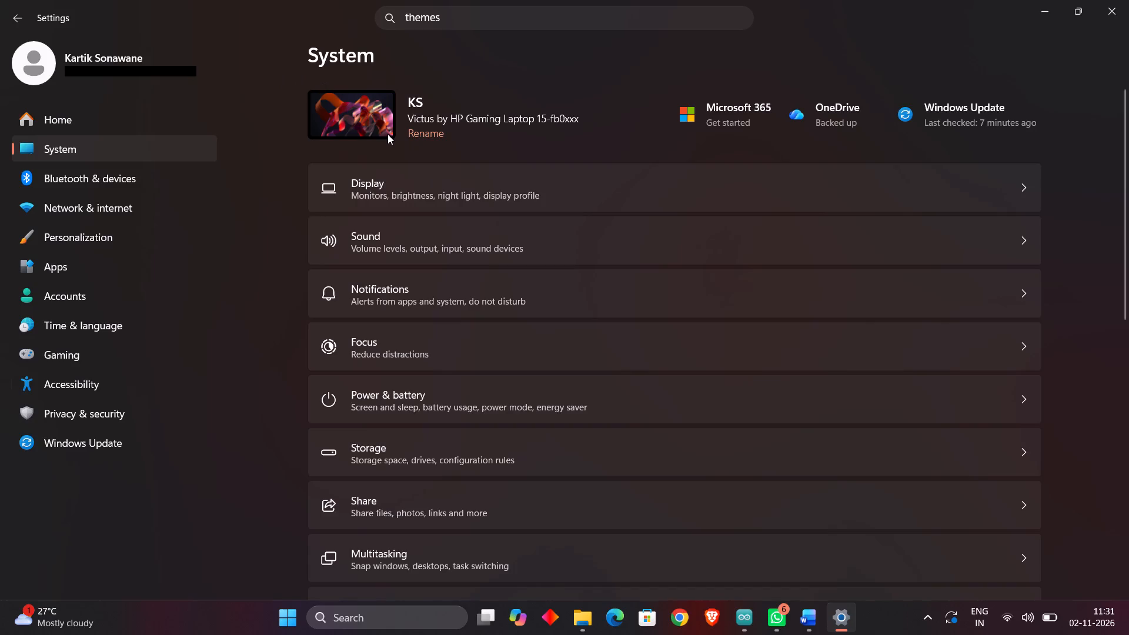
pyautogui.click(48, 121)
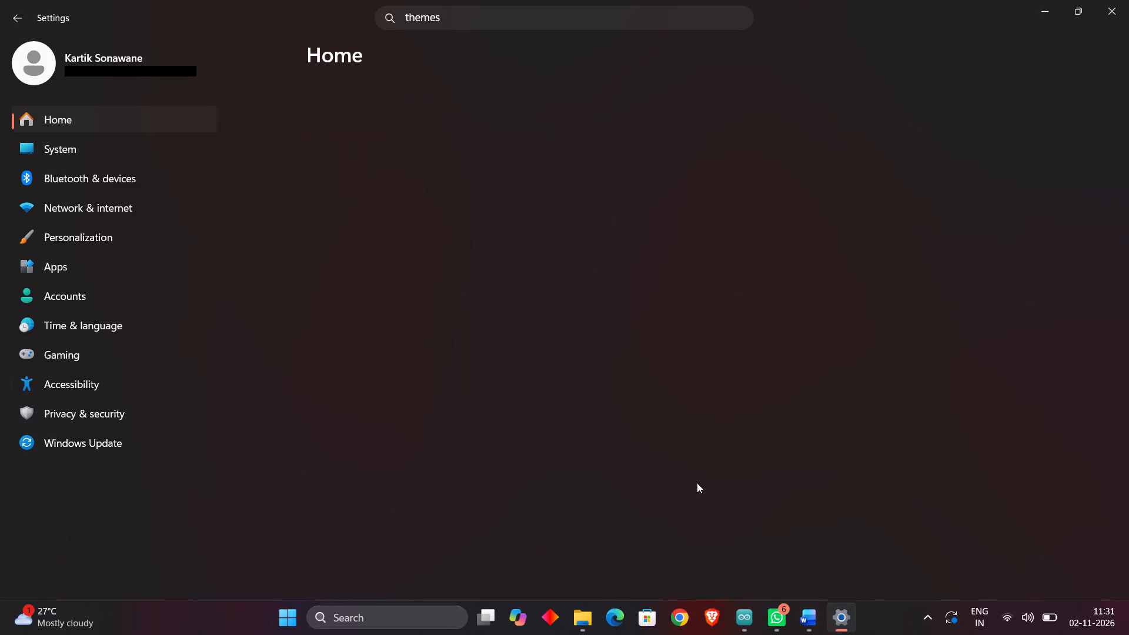
# Apply the light desktop theme with the blossom landscape preview from the Settings home page, and close Settings.
pyautogui.scroll(-4, 785, 464)
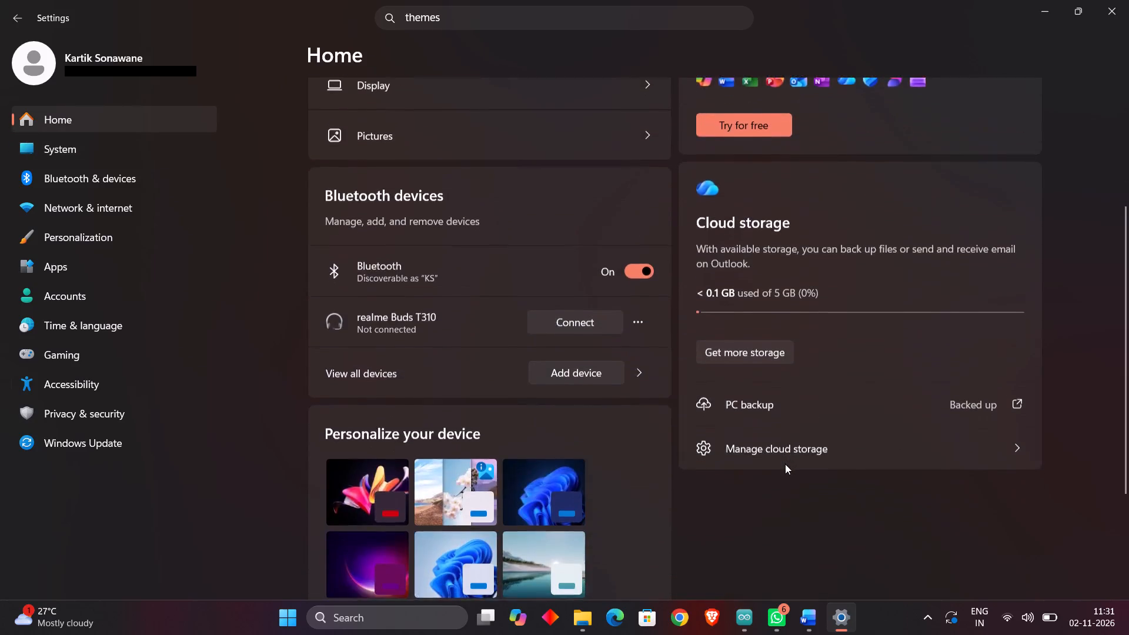
pyautogui.scroll(-1, 785, 464)
pyautogui.click(429, 297)
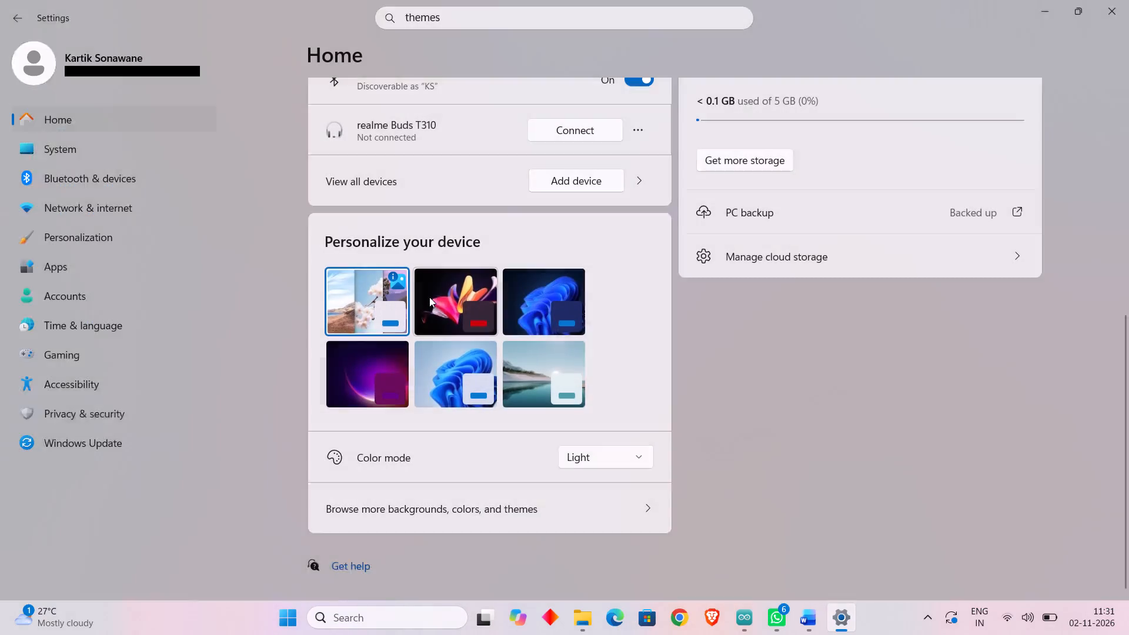
pyautogui.click(1124, 0)
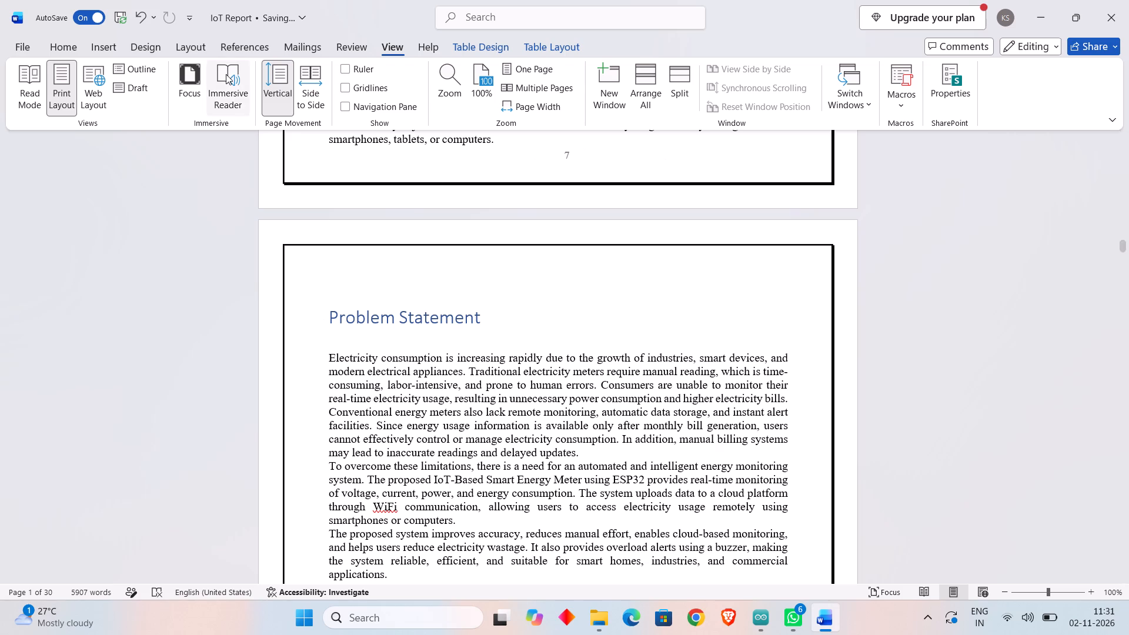
# Save the IoT Report document in Word.
pyautogui.hotkey('ctrl', 's')
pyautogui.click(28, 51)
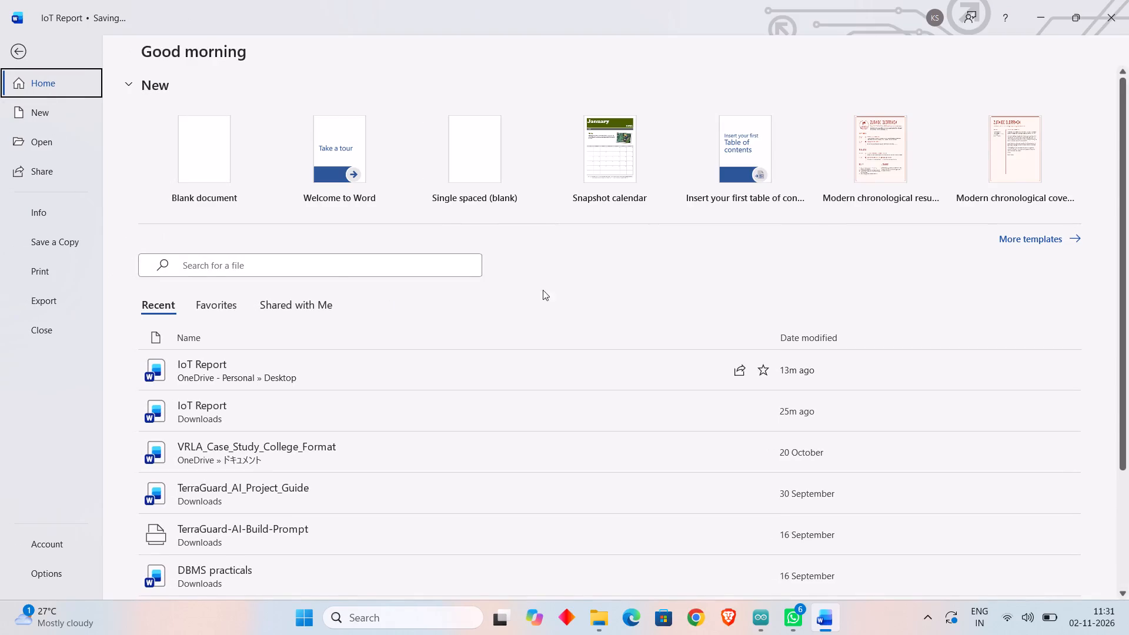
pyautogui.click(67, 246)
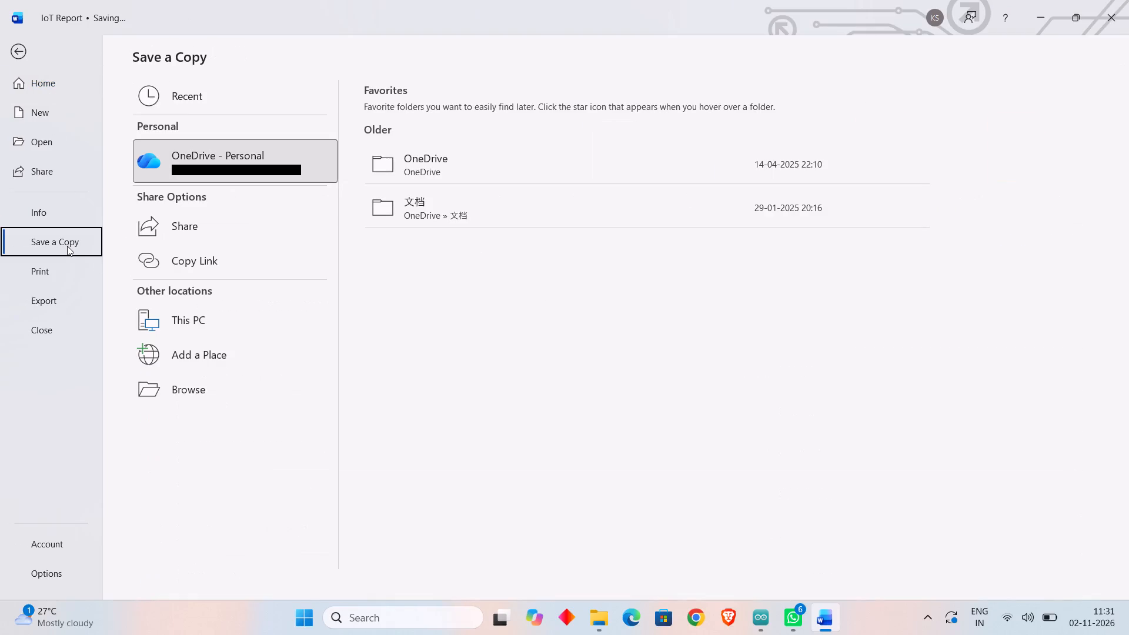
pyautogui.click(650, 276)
# Close the report, reopen IoT Report from the desktop, and dismiss the Office support notice.
pyautogui.click(1113, 20)
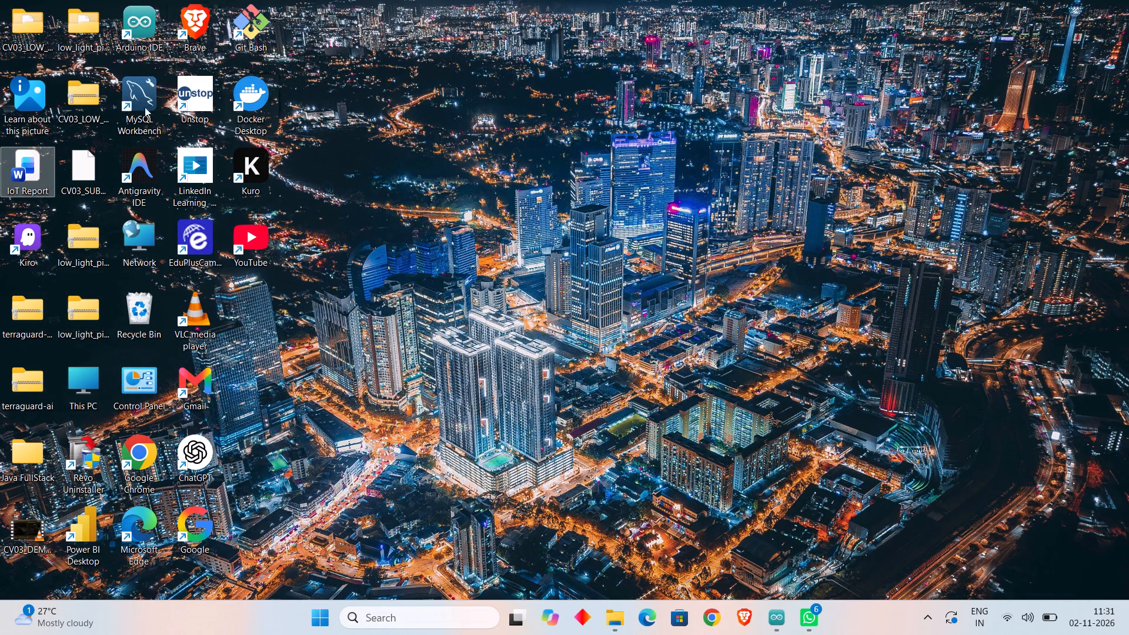
pyautogui.doubleClick(16, 174)
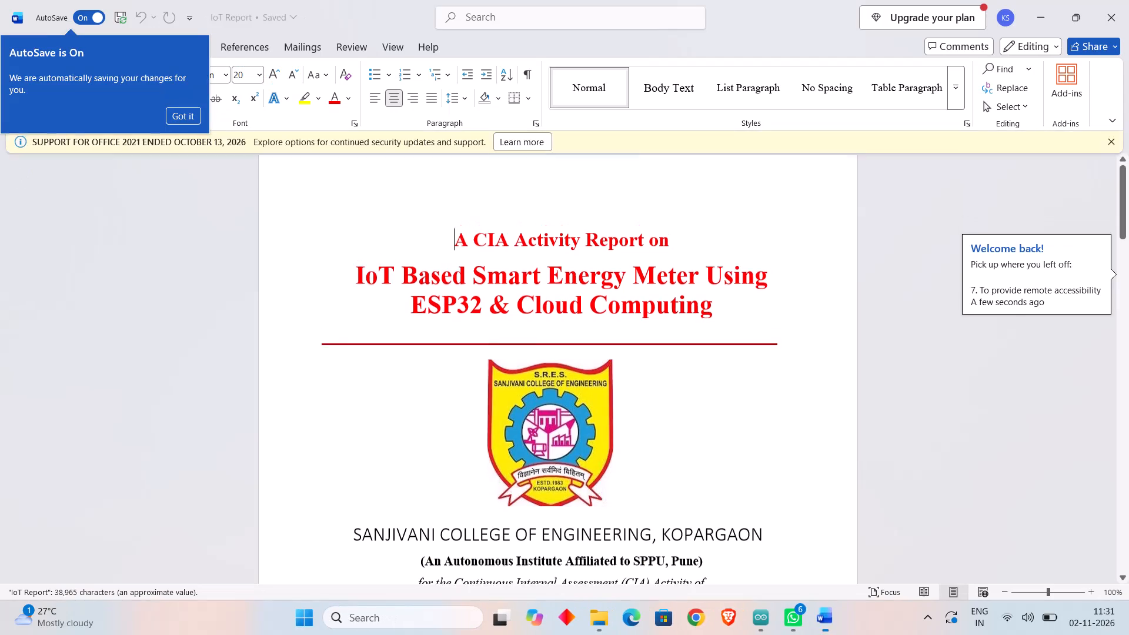
pyautogui.click(1108, 141)
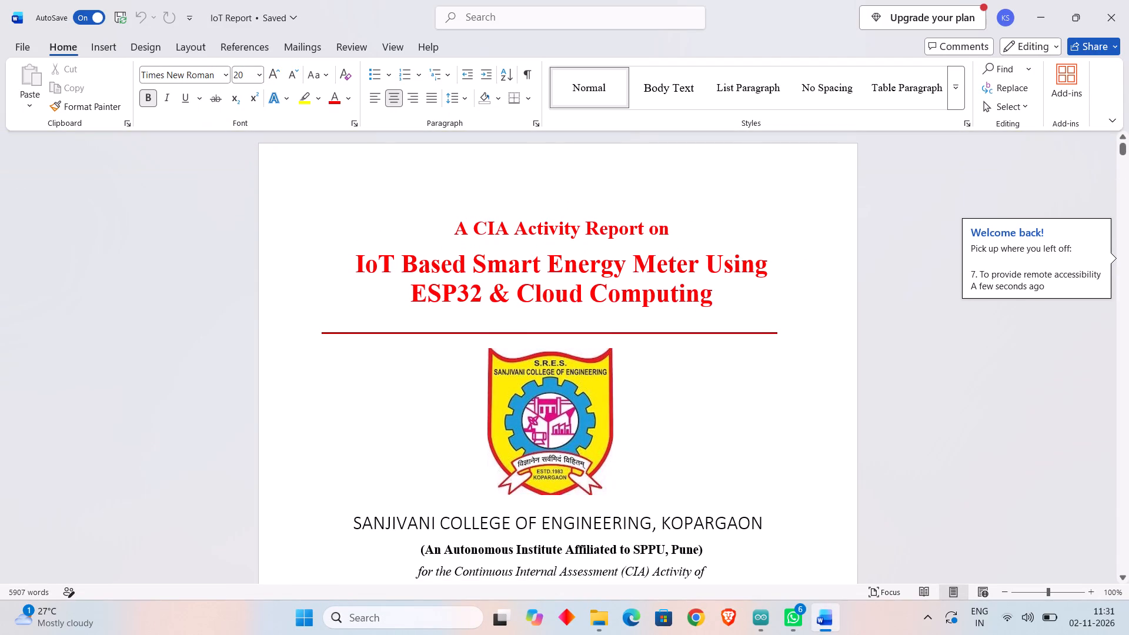
# Review the cover page and index table in the reopened report.
pyautogui.scroll(-3, 736, 274)
pyautogui.scroll(1, 736, 274)
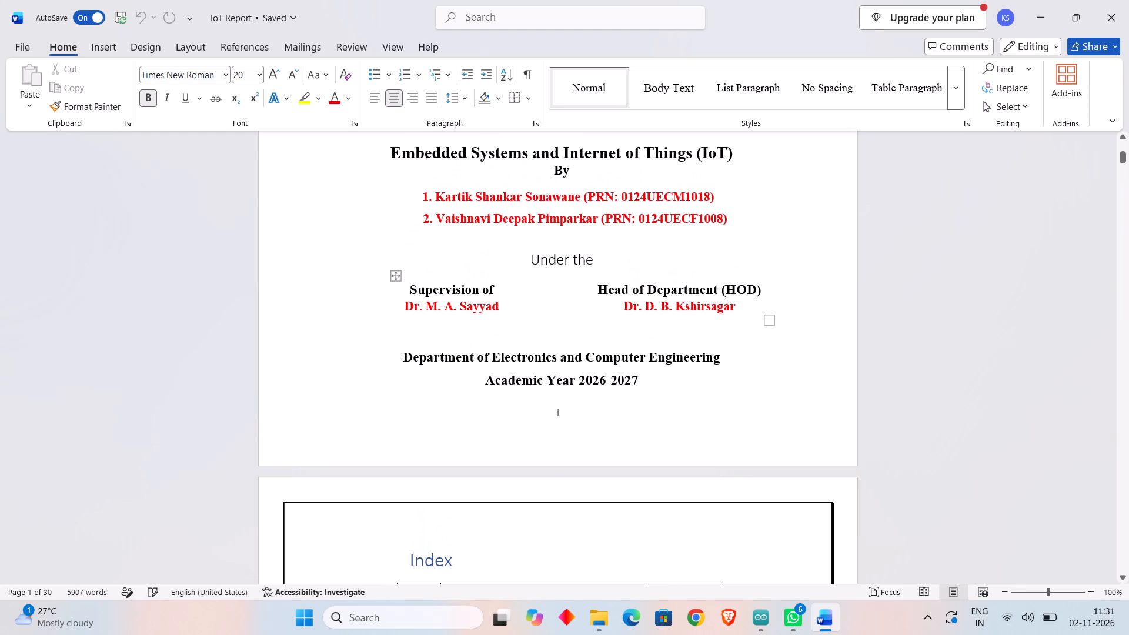
pyautogui.scroll(-3, 736, 274)
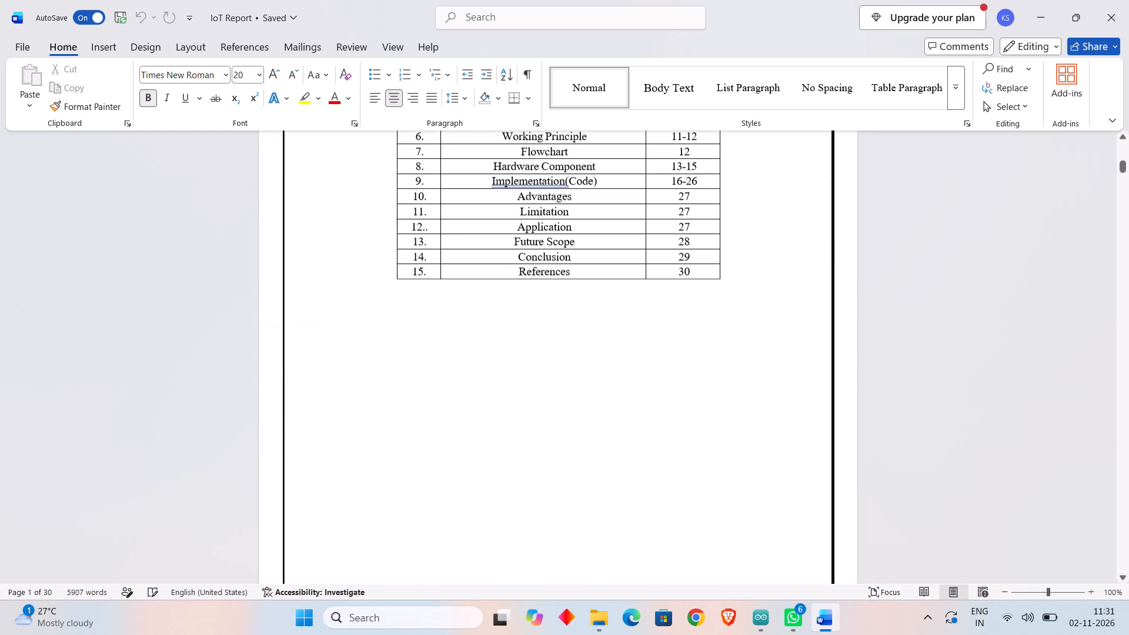
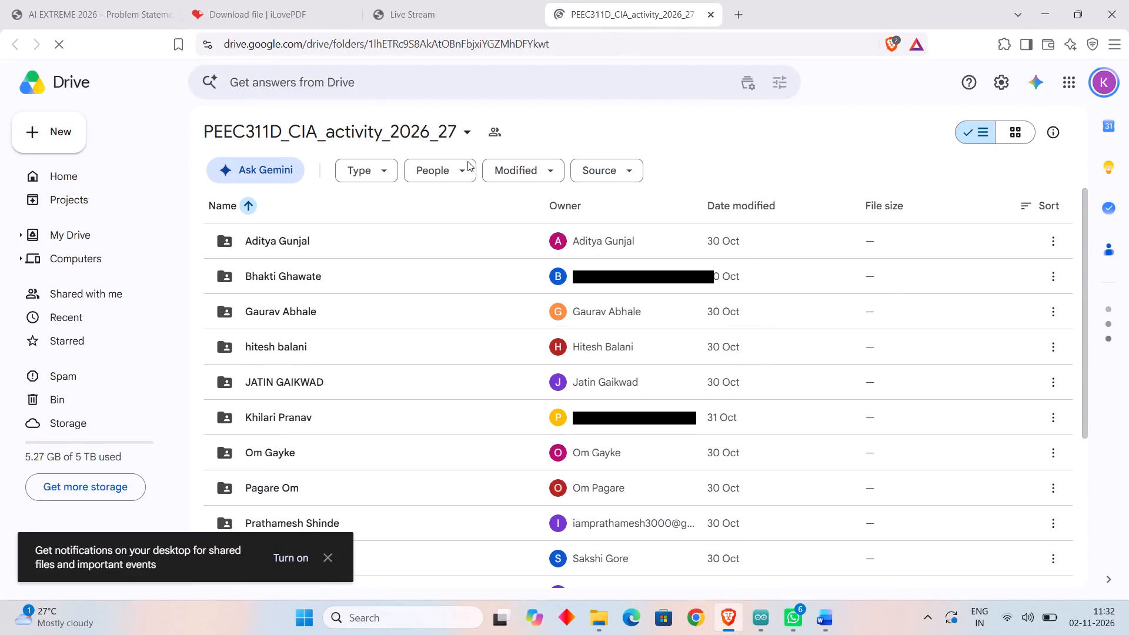
# Examine the files submitted in the first three student folders of the shared PEEC311D_CIA_activity_2026_27 Drive folder, returning to the folder list each time.
pyautogui.doubleClick(293, 242)
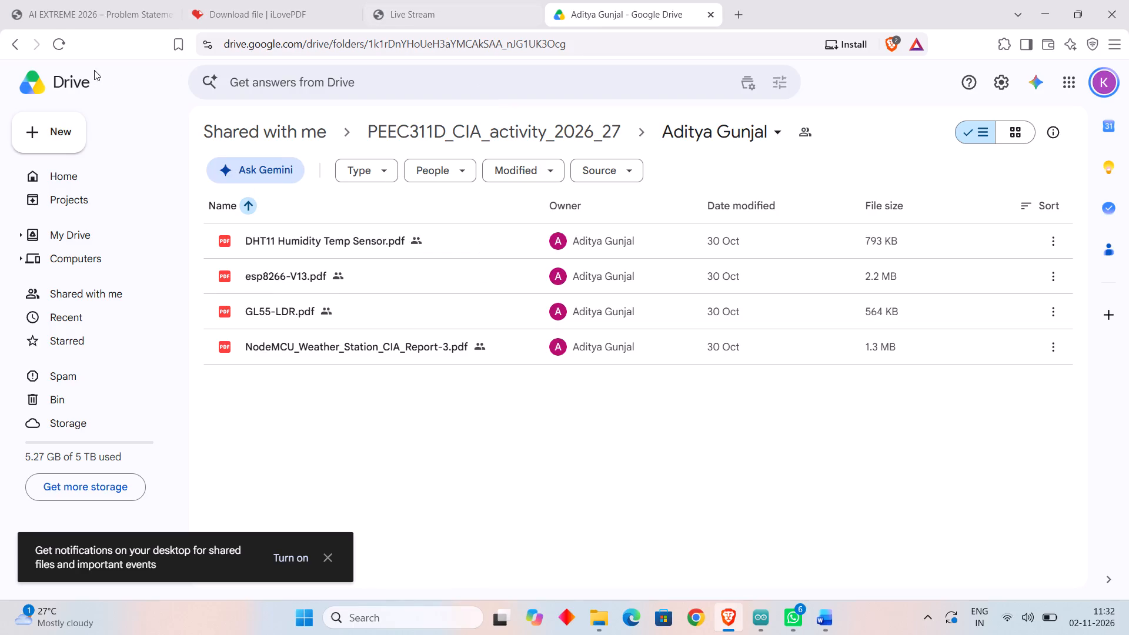
pyautogui.click(14, 48)
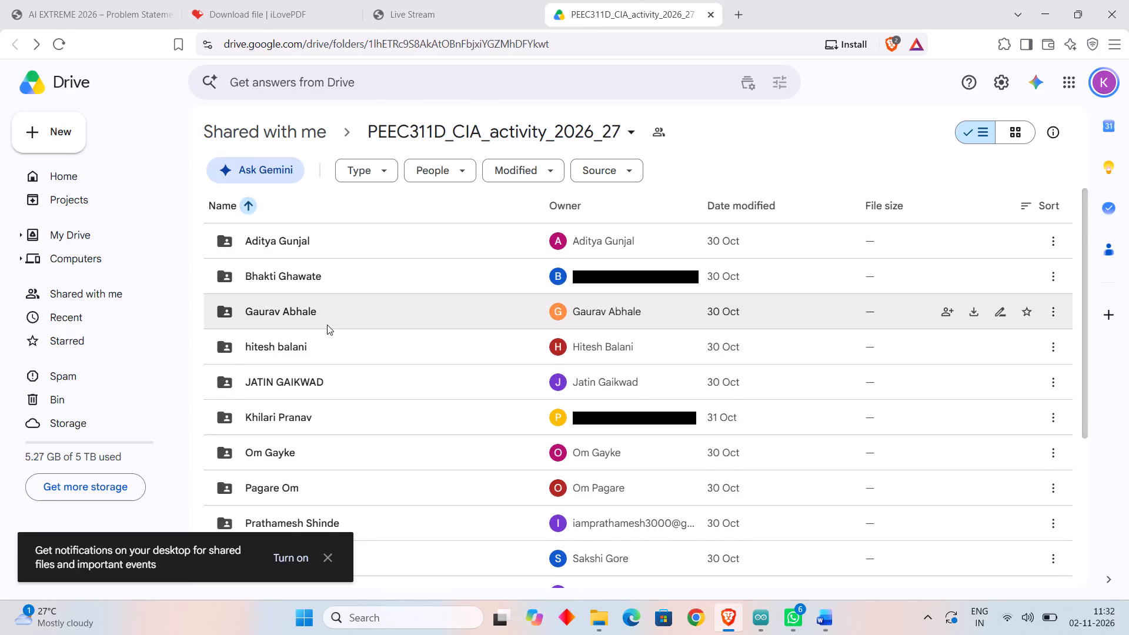
pyautogui.scroll(-1, 327, 325)
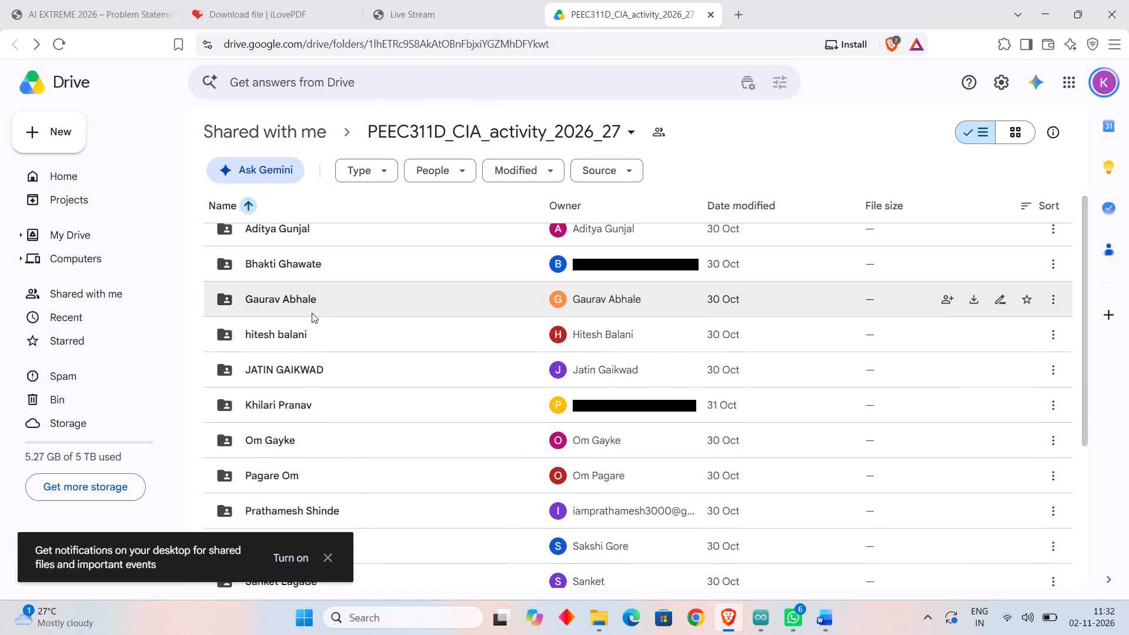
pyautogui.doubleClick(298, 272)
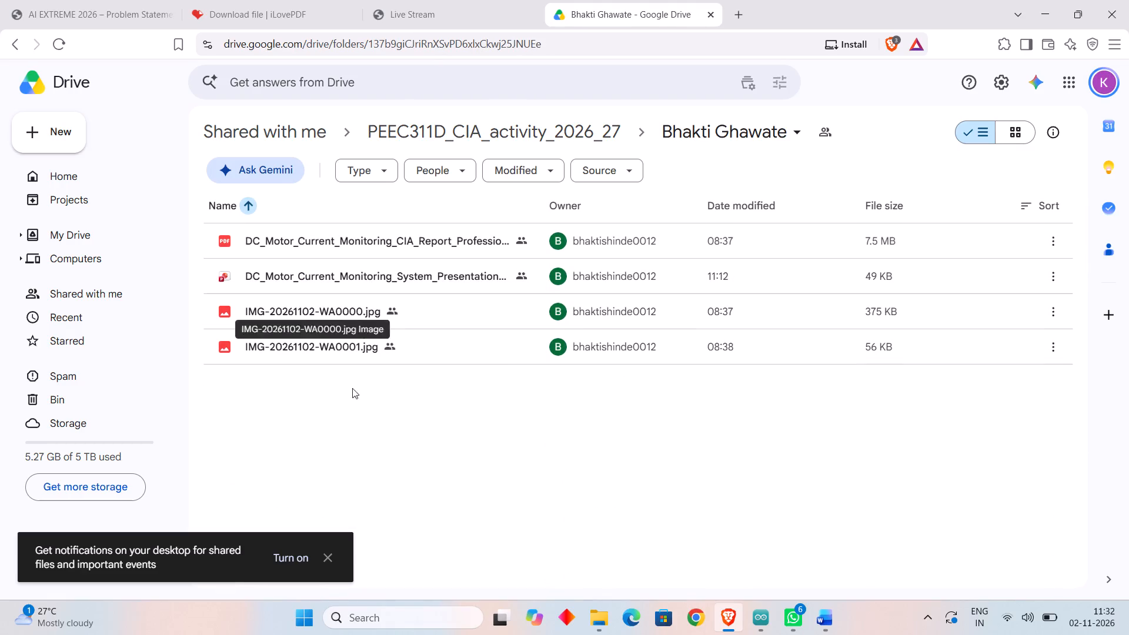
pyautogui.click(13, 49)
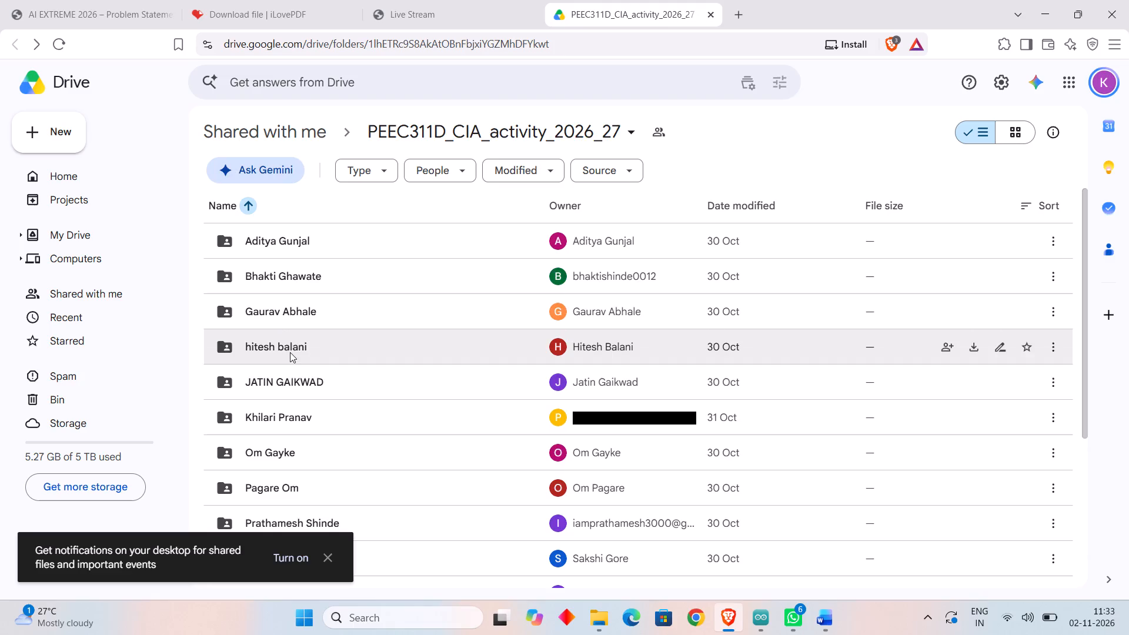
pyautogui.doubleClick(290, 316)
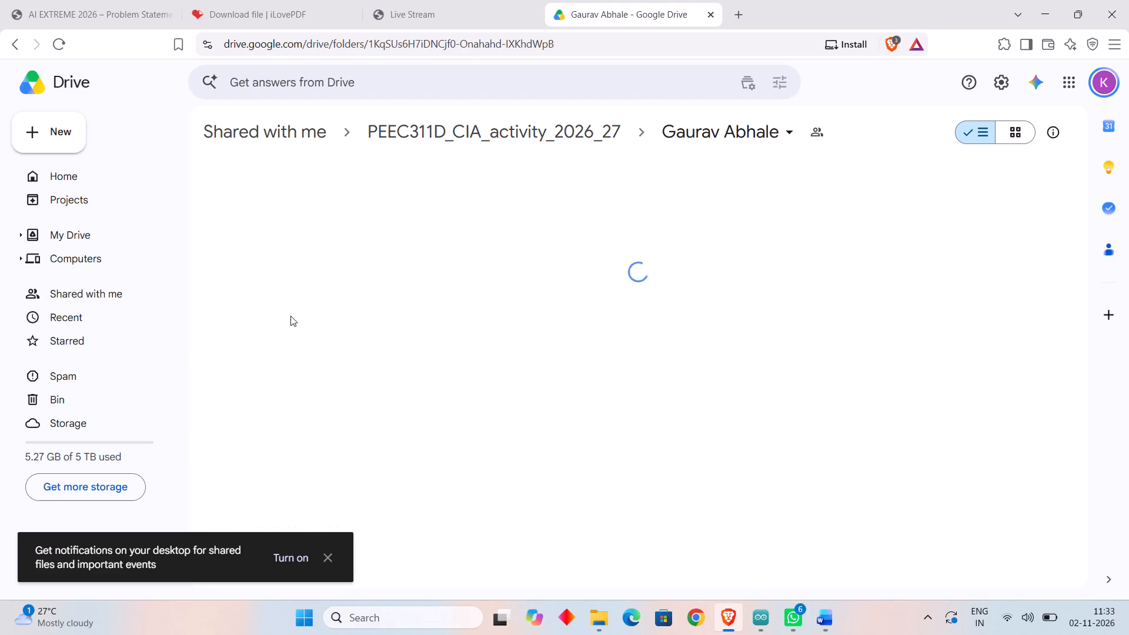
pyautogui.click(15, 40)
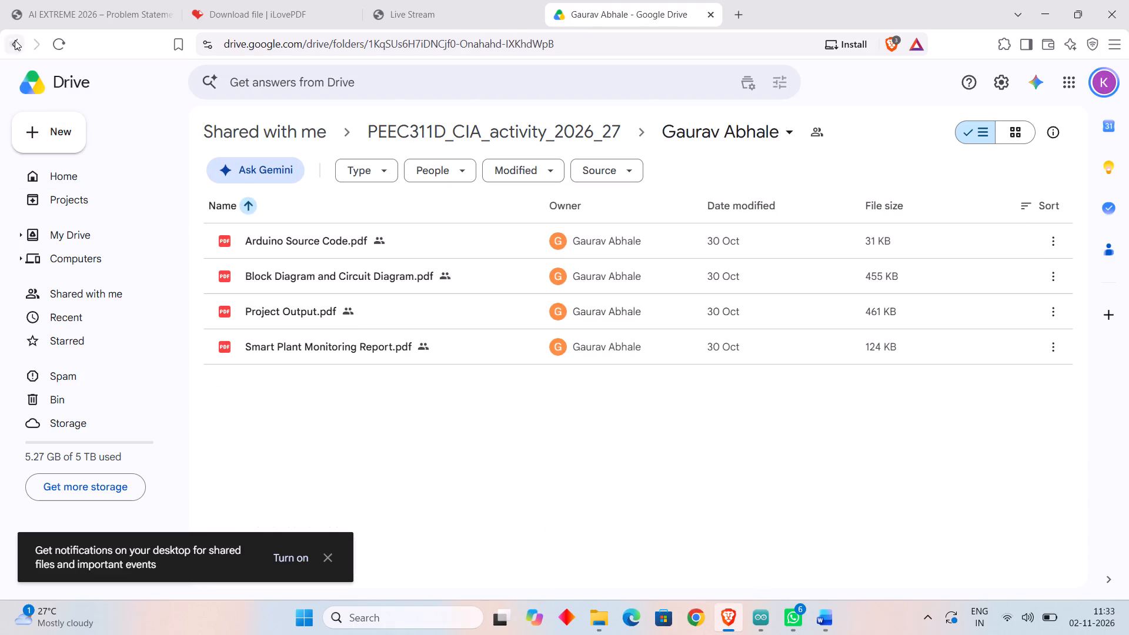
# Examine the files in the last two student folders of PEEC311D_CIA_activity_2026_27, starting from the final one, and return to the folder list.
pyautogui.scroll(-8, 341, 375)
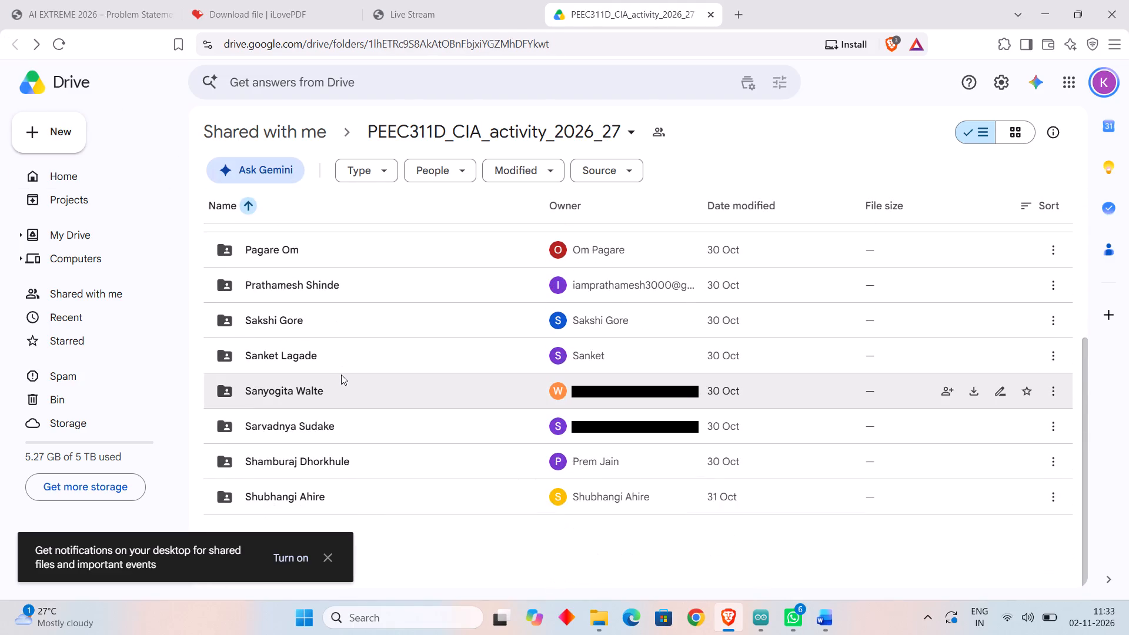
pyautogui.doubleClick(320, 500)
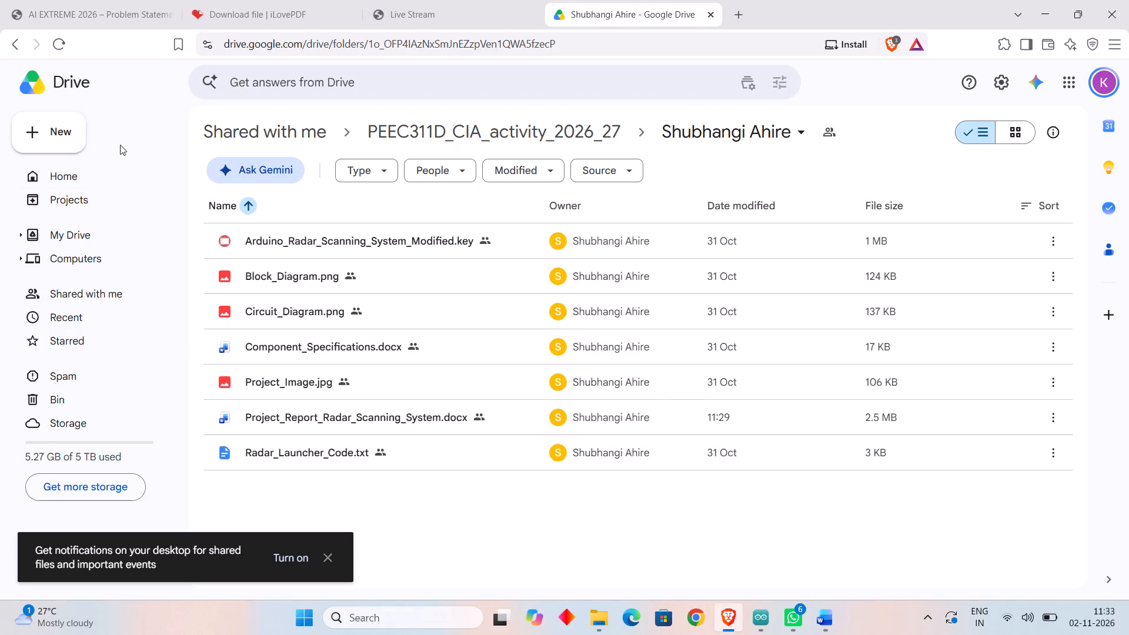
pyautogui.click(9, 36)
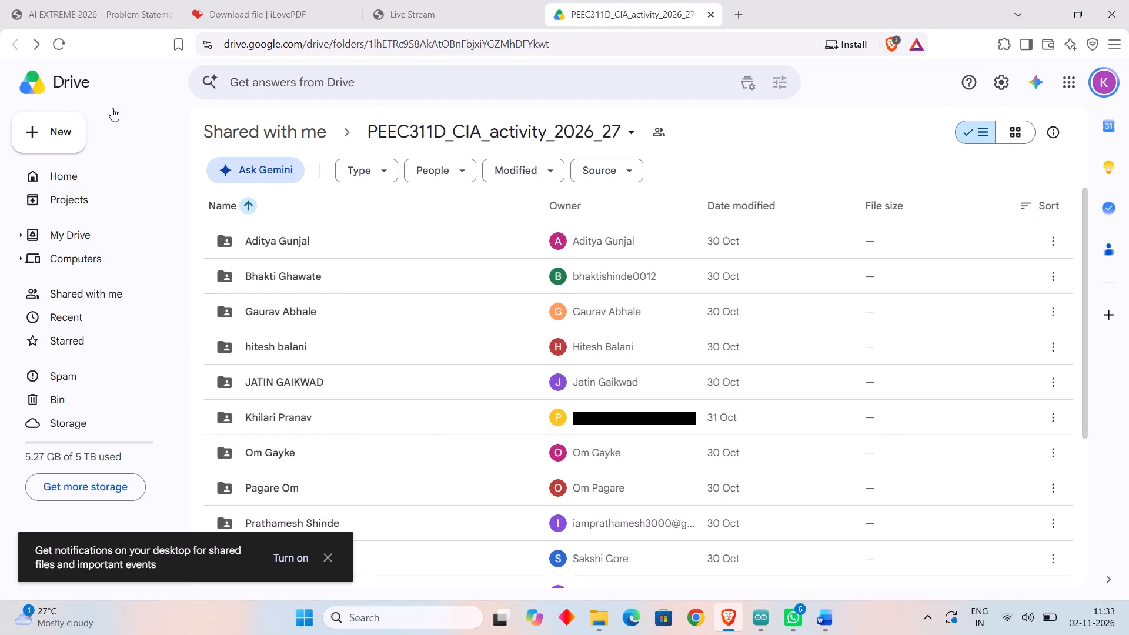
pyautogui.scroll(-6, 329, 445)
pyautogui.doubleClick(312, 457)
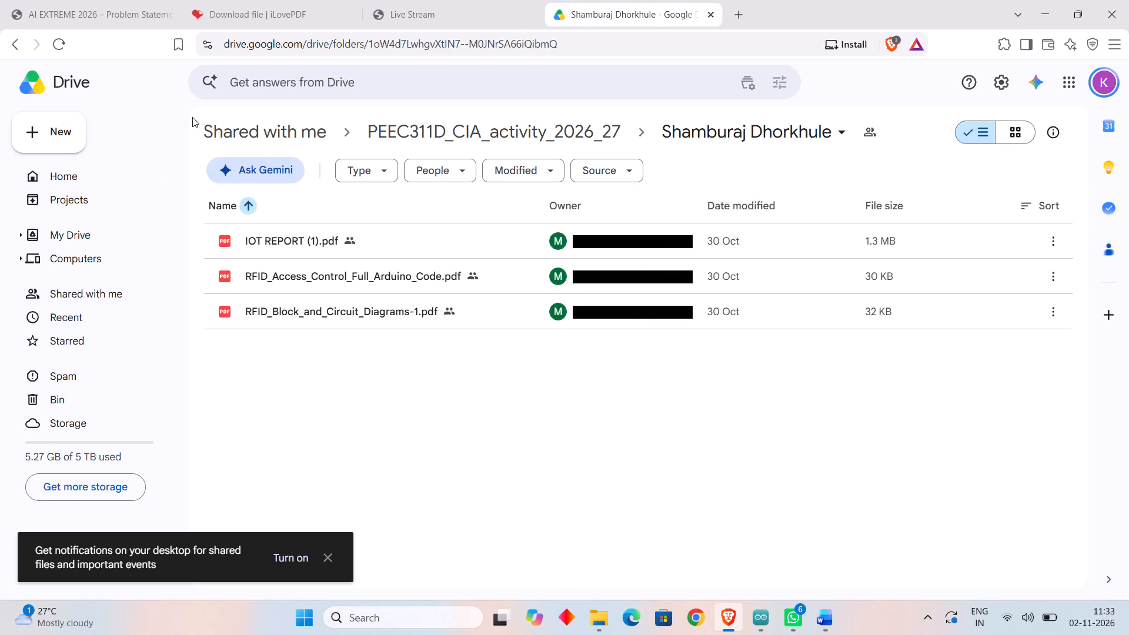
pyautogui.click(16, 41)
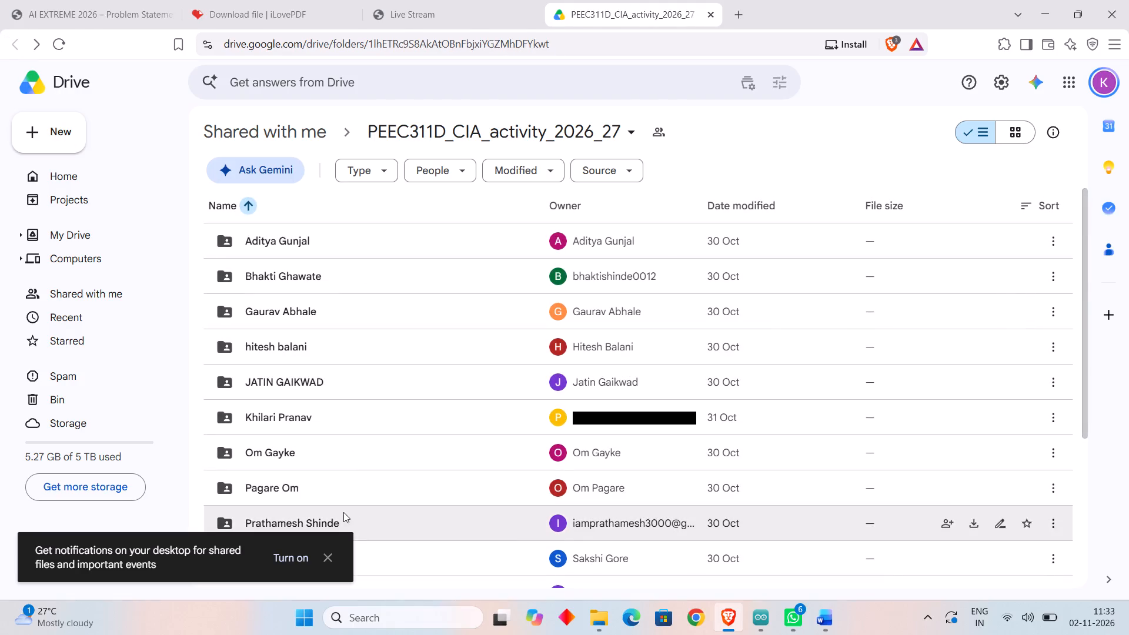
# Examine the files in the ninth, eighth and seventh student folders, in that order, and return to the folder list.
pyautogui.doubleClick(346, 510)
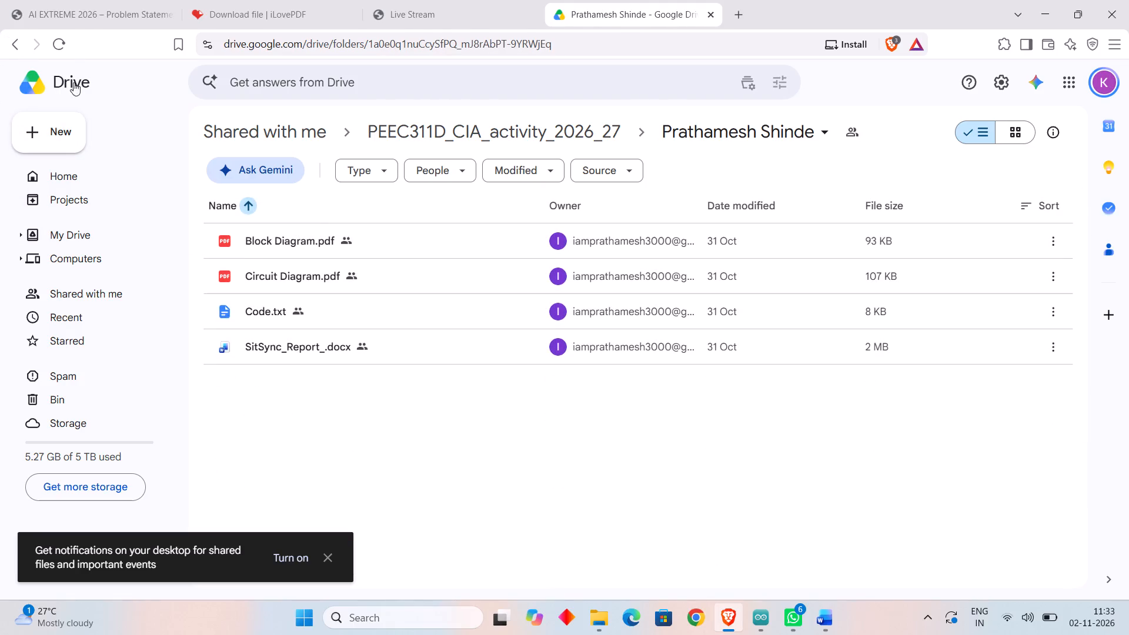
pyautogui.click(16, 51)
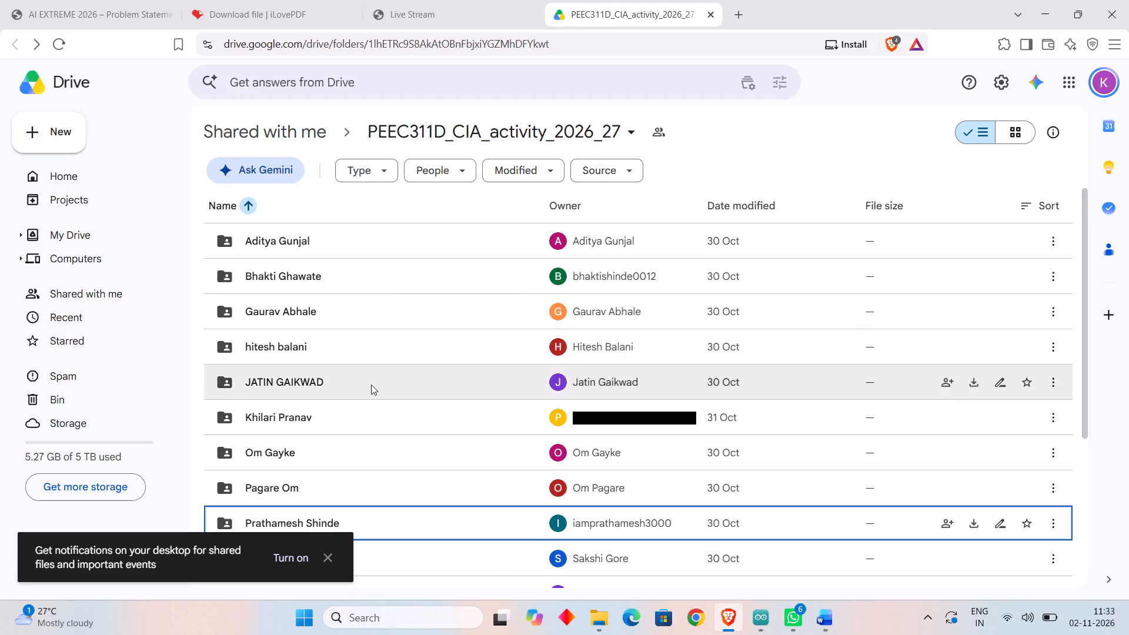
pyautogui.doubleClick(293, 488)
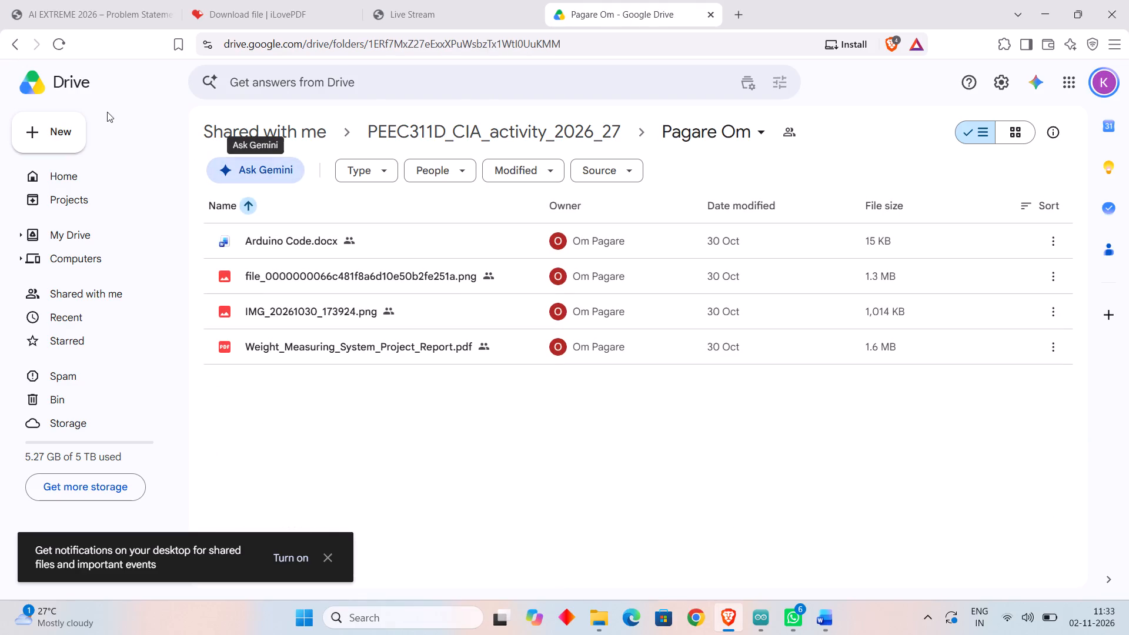
pyautogui.click(26, 49)
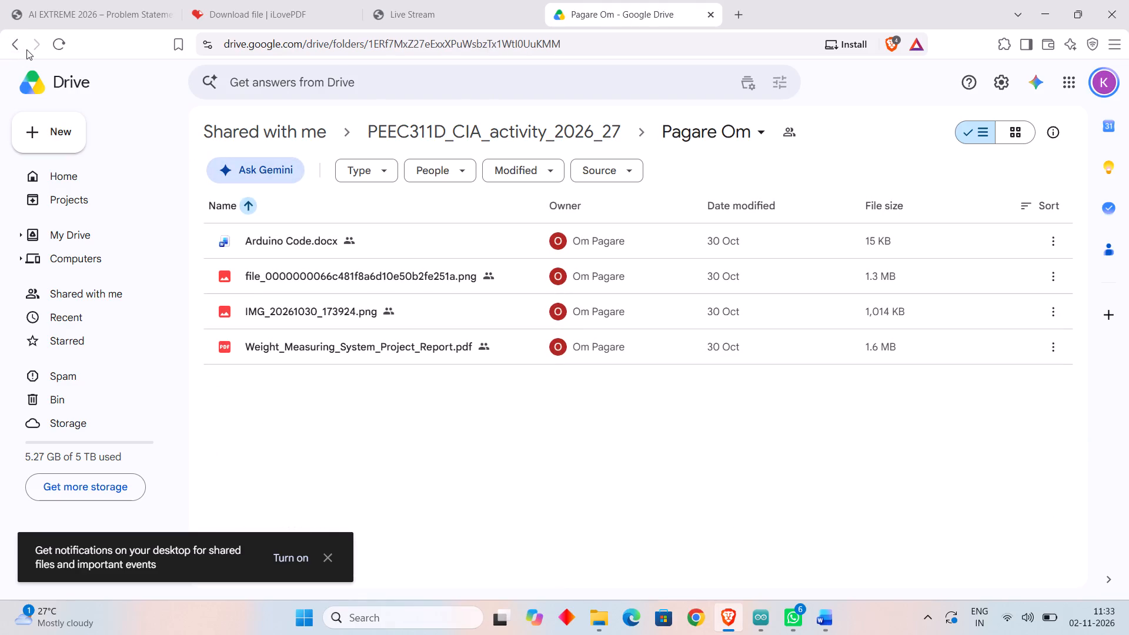
pyautogui.click(11, 47)
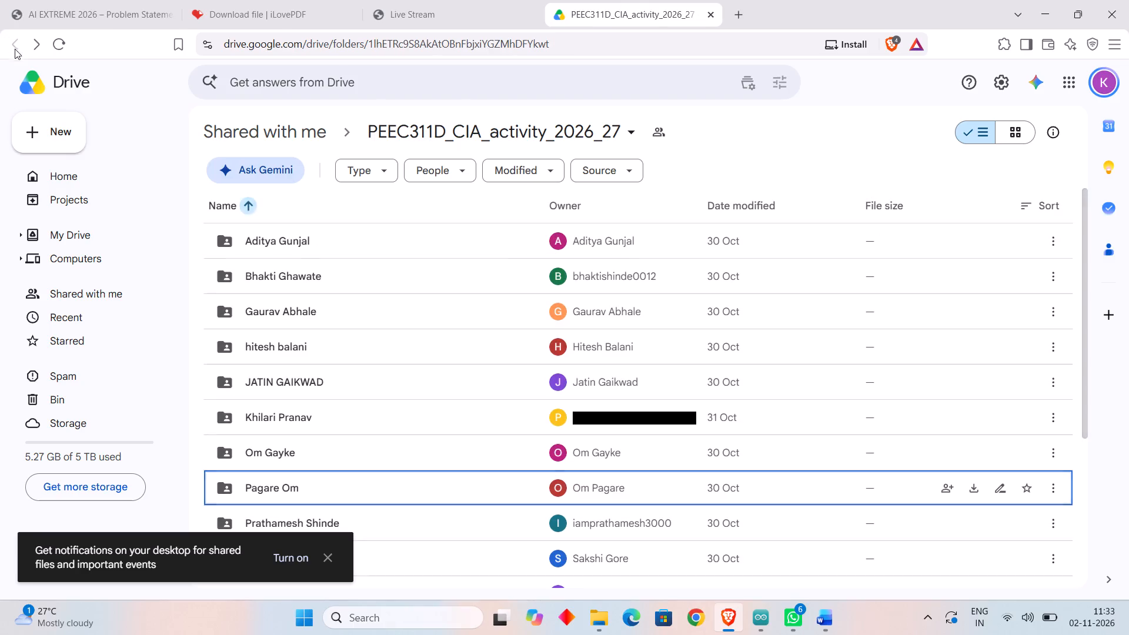
pyautogui.doubleClick(333, 440)
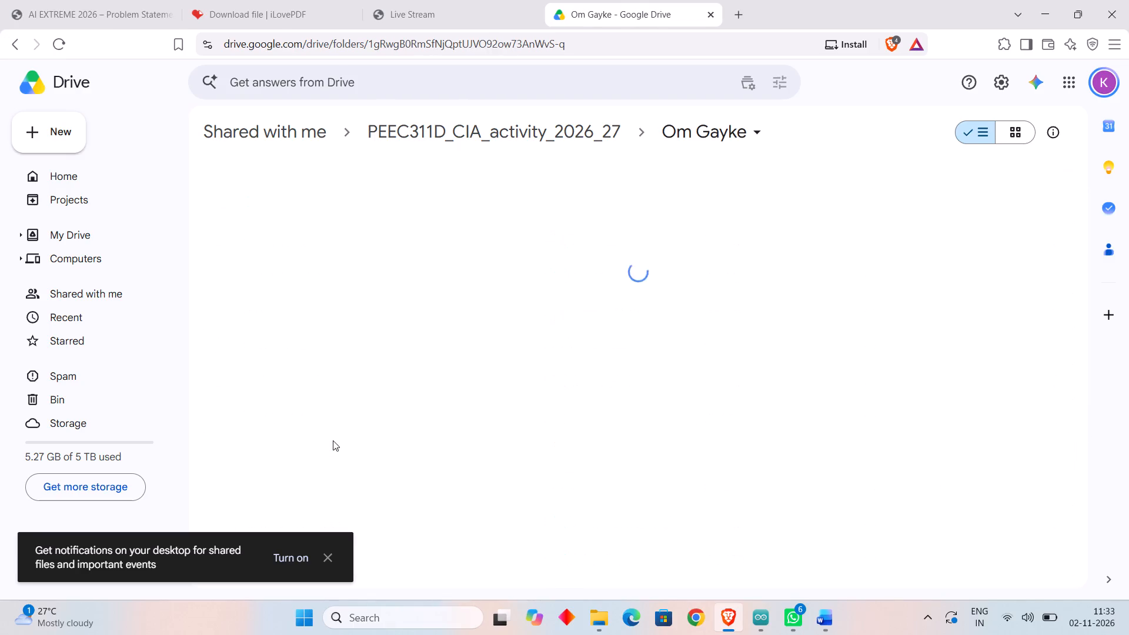
pyautogui.click(15, 43)
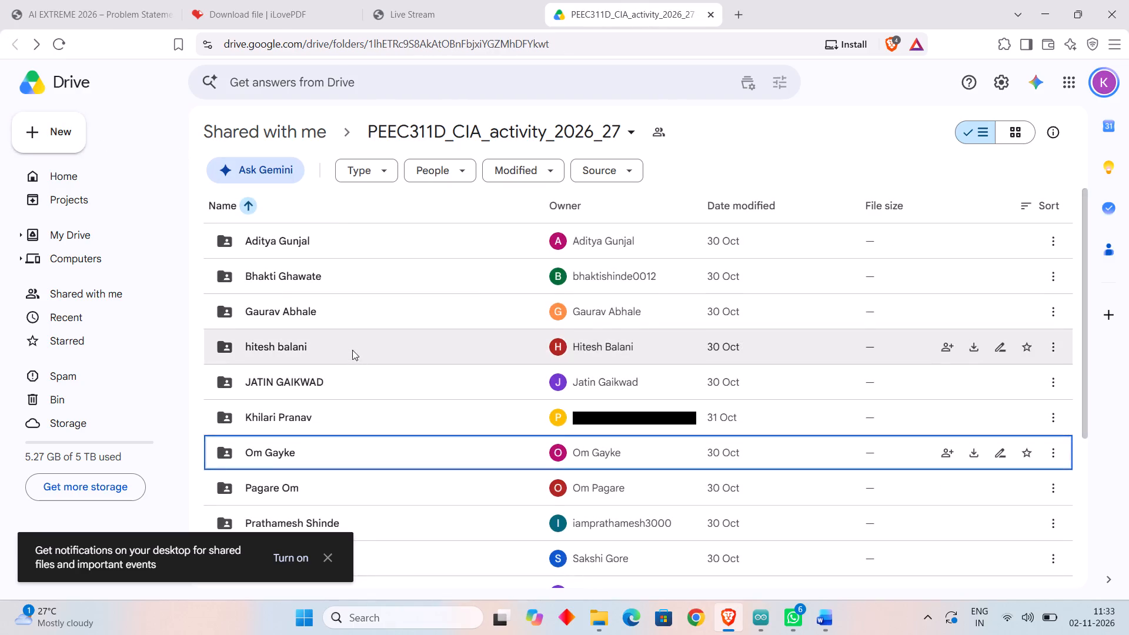
# Select the first student folder in the PEEC311D_CIA_activity_2026_27 folder list.
pyautogui.scroll(2, 314, 280)
pyautogui.click(310, 233)
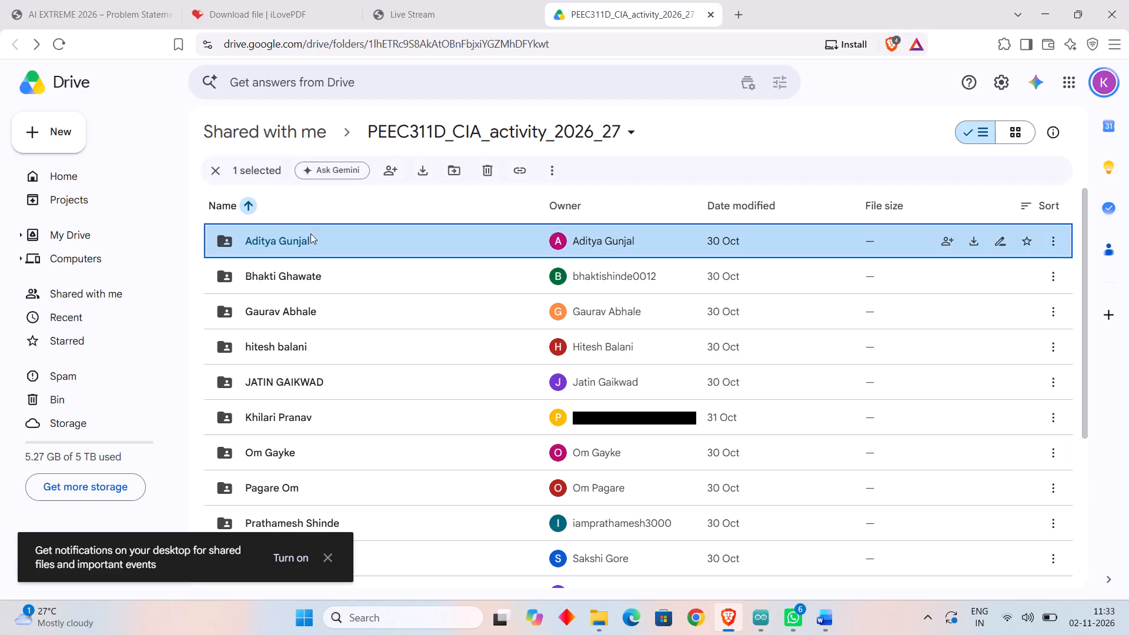
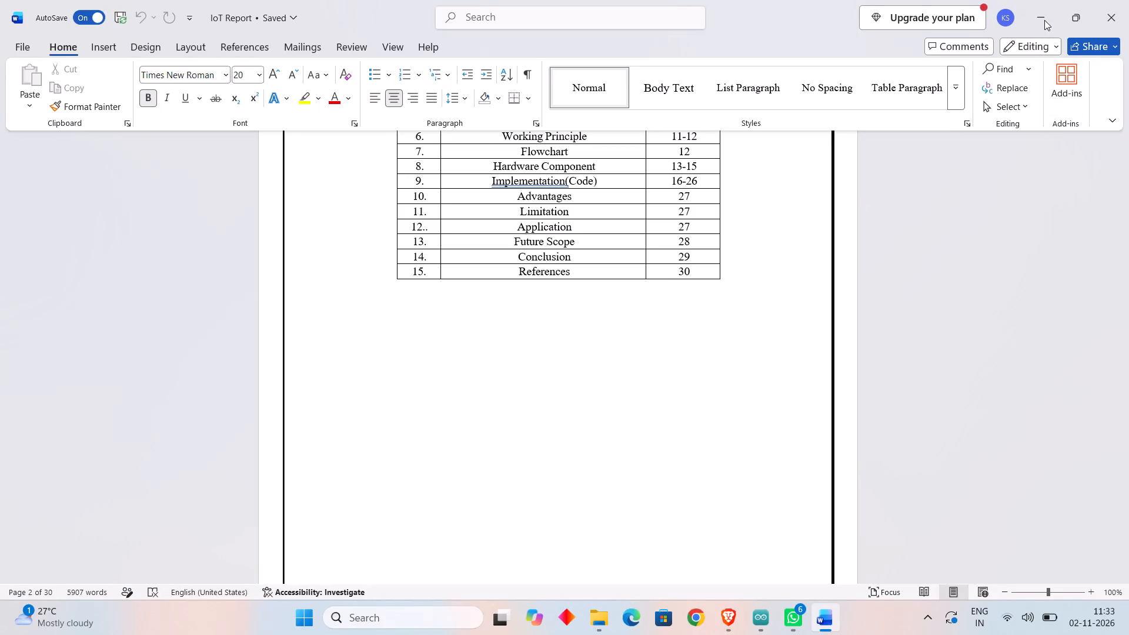
# Minimize the report document and create a new folder named Iot on the desktop.
pyautogui.click(1044, 19)
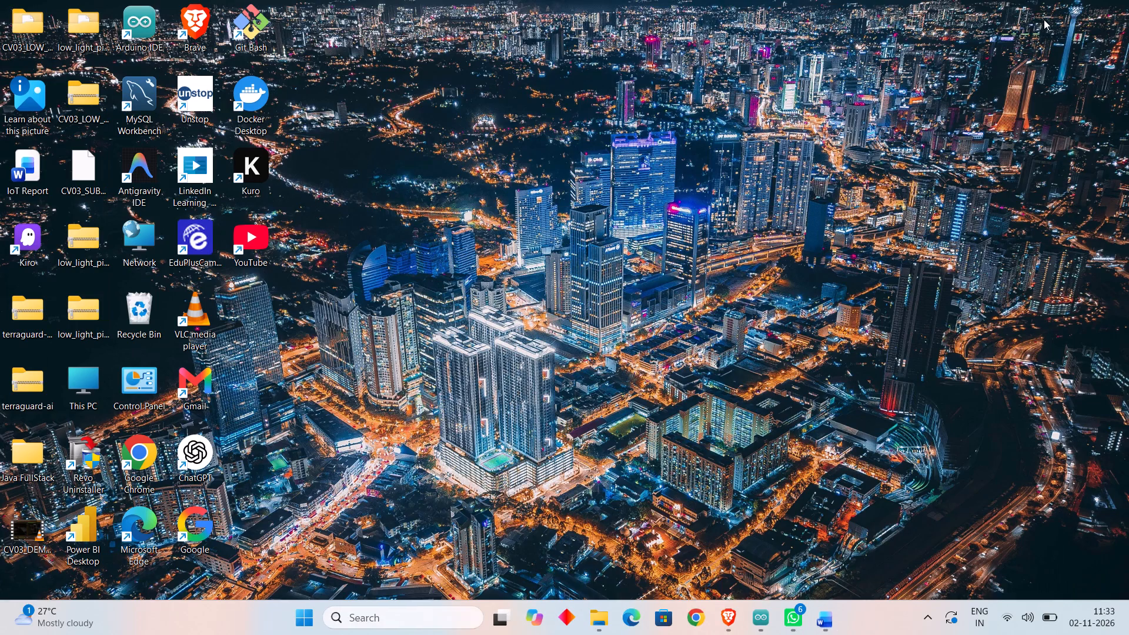
pyautogui.rightClick(477, 230)
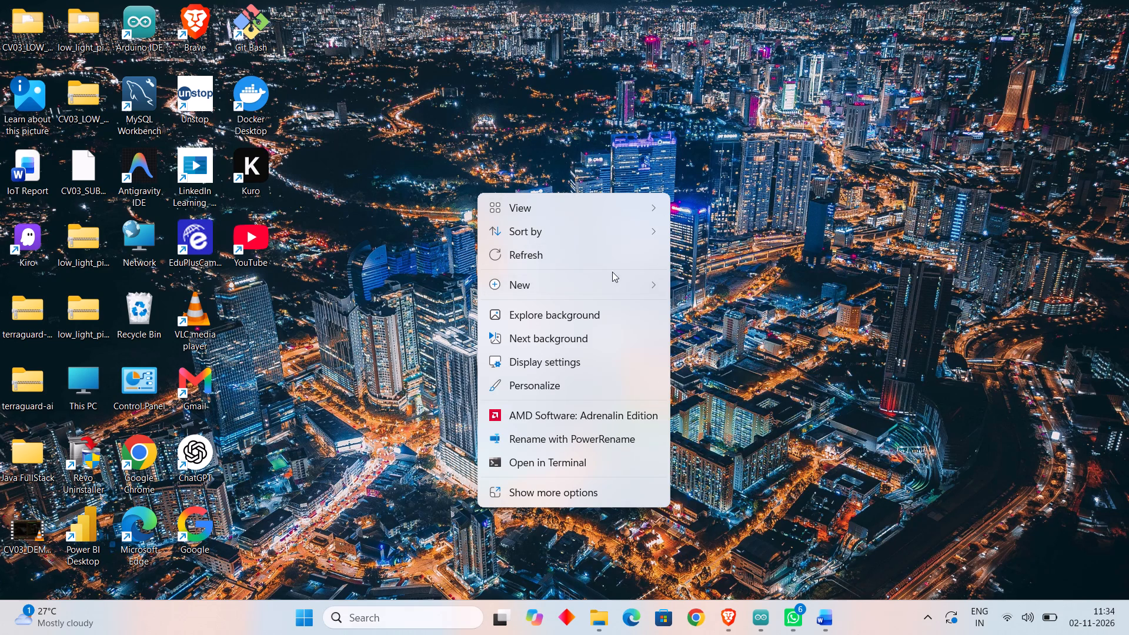
pyautogui.click(695, 285)
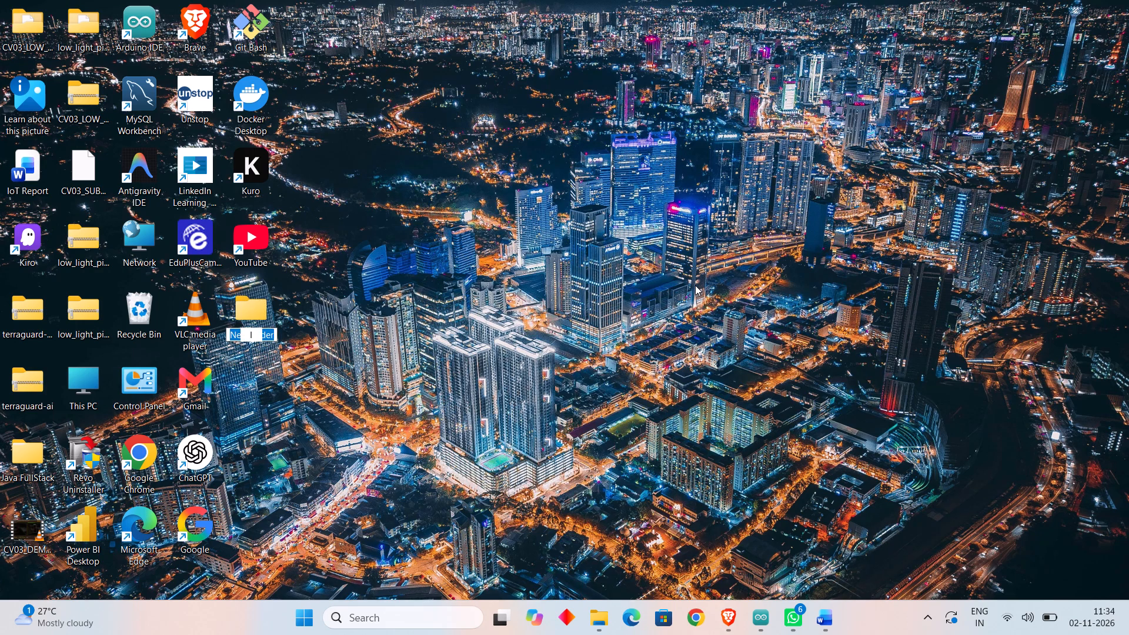
pyautogui.press('o')
pyautogui.press('t')
pyautogui.press('BackSpace')
pyautogui.press('BackSpace')
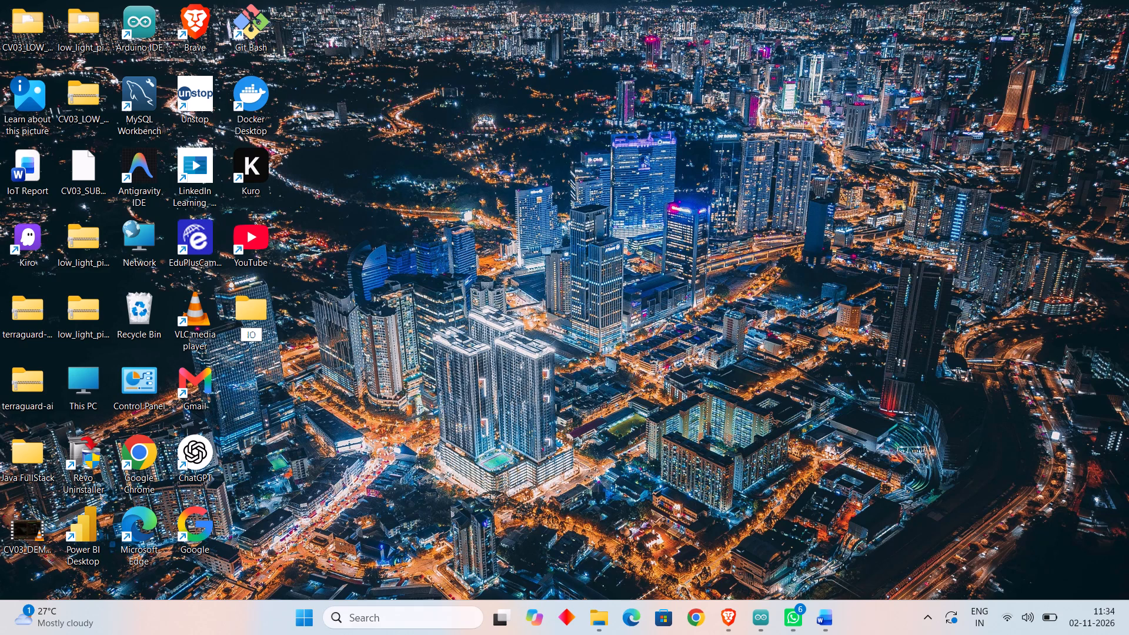
pyautogui.write('ot')
pyautogui.press('Return')
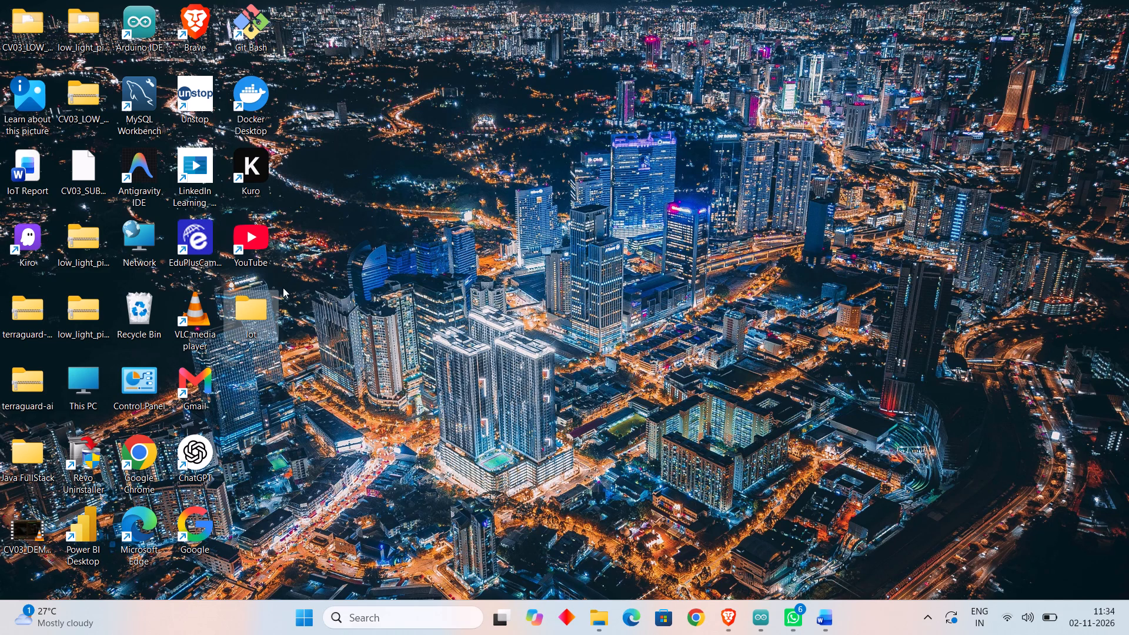
# Copy the IoT Report document from the desktop into the Iot folder, with the folder window maximized.
pyautogui.rightClick(34, 182)
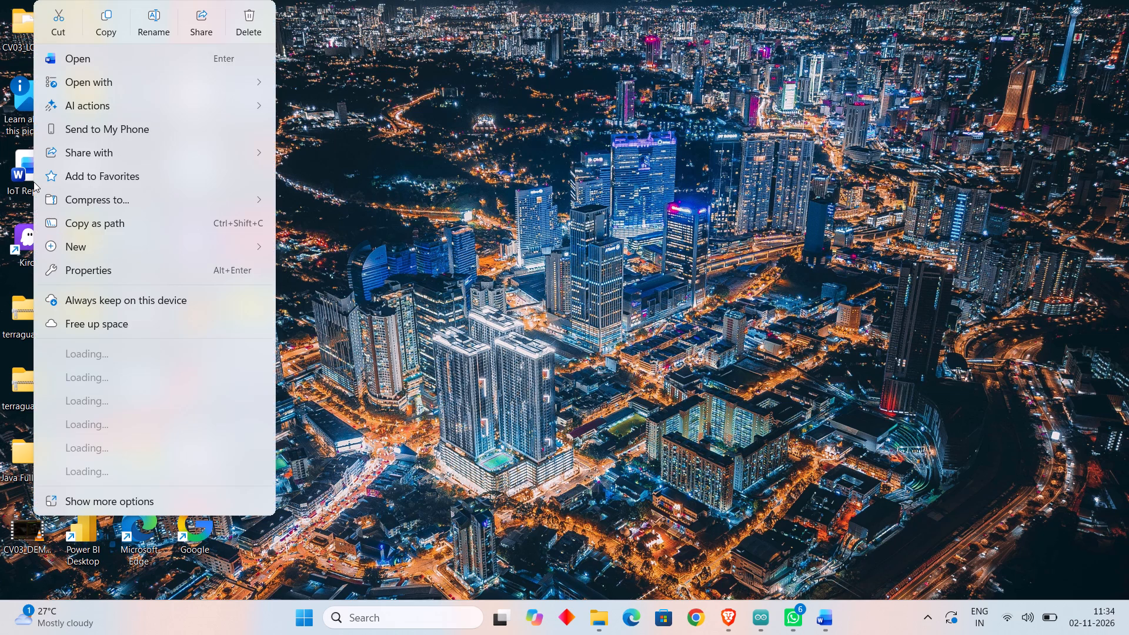
pyautogui.click(110, 16)
pyautogui.doubleClick(257, 326)
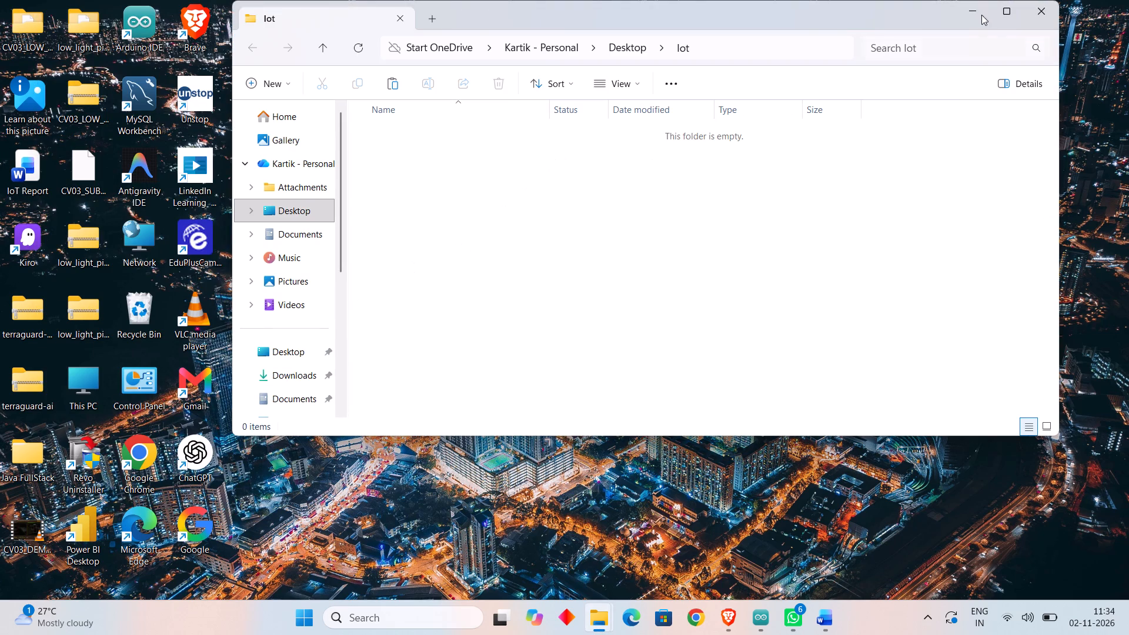
pyautogui.click(1003, 7)
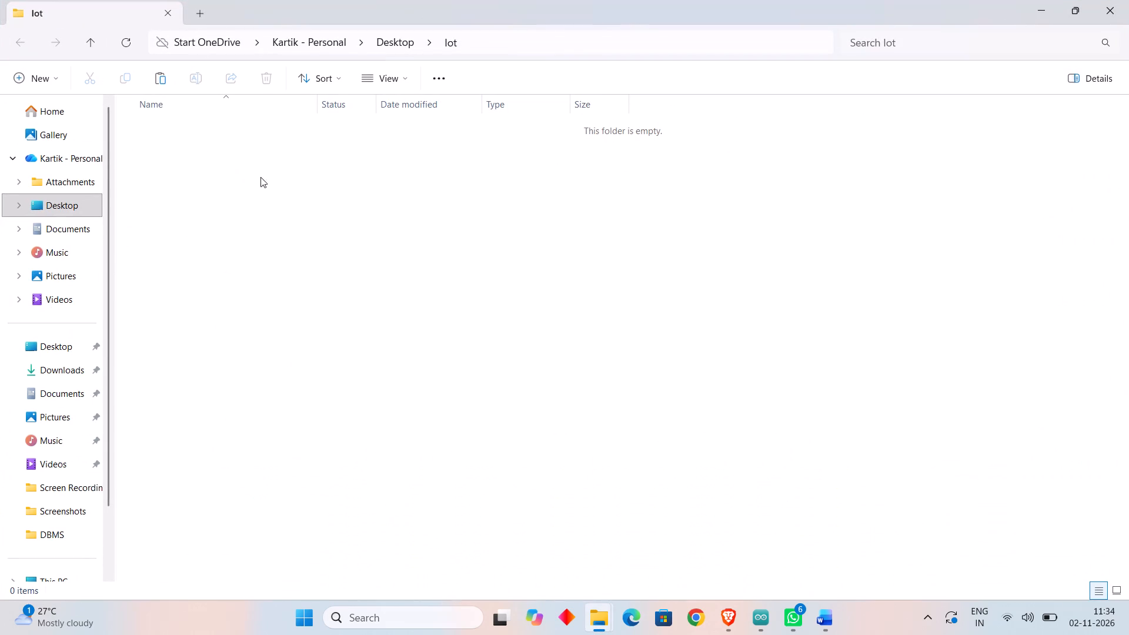
# Paste the copied IoT Report document into the empty Iot folder.
pyautogui.hotkey('ctrl', 'v')
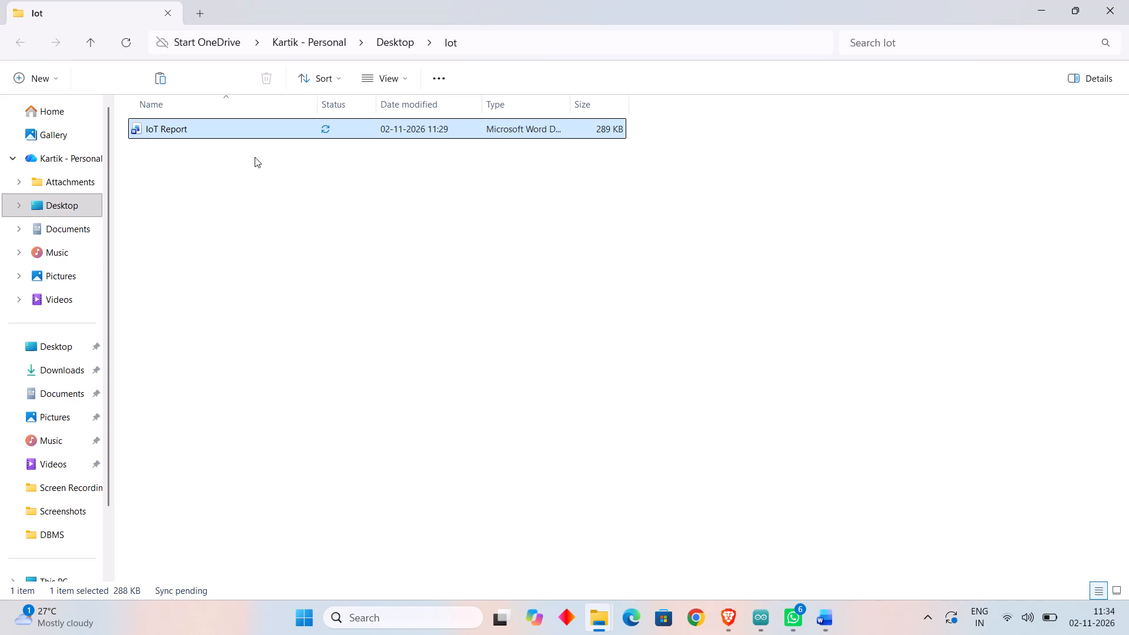
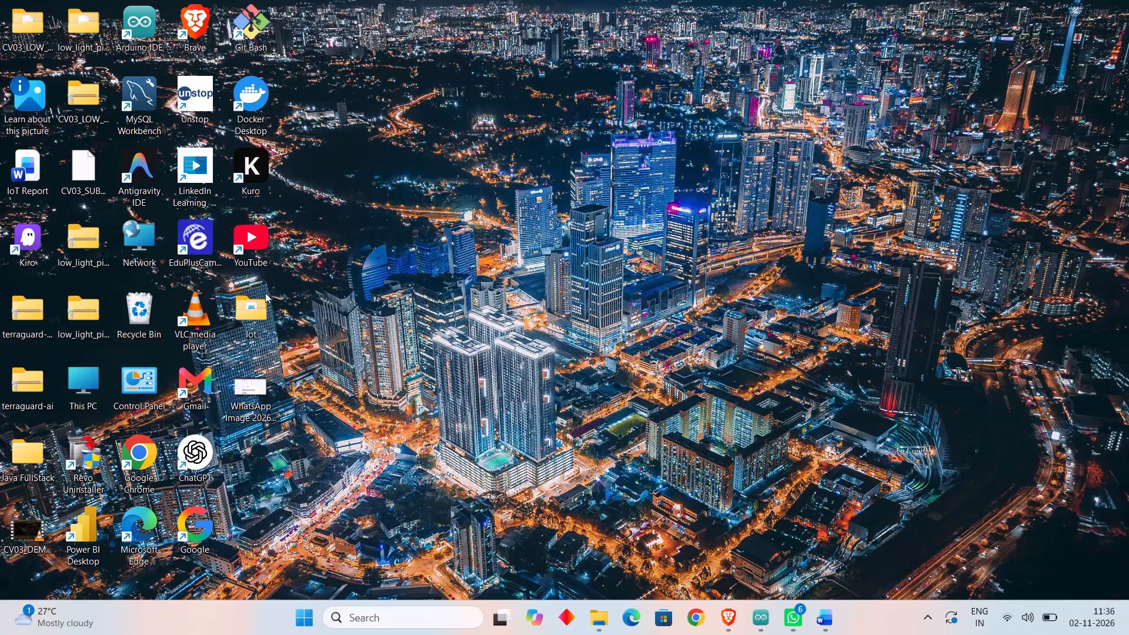
# Copy the WhatsApp image from the desktop into the Iot folder, with the folder window maximized.
pyautogui.rightClick(263, 394)
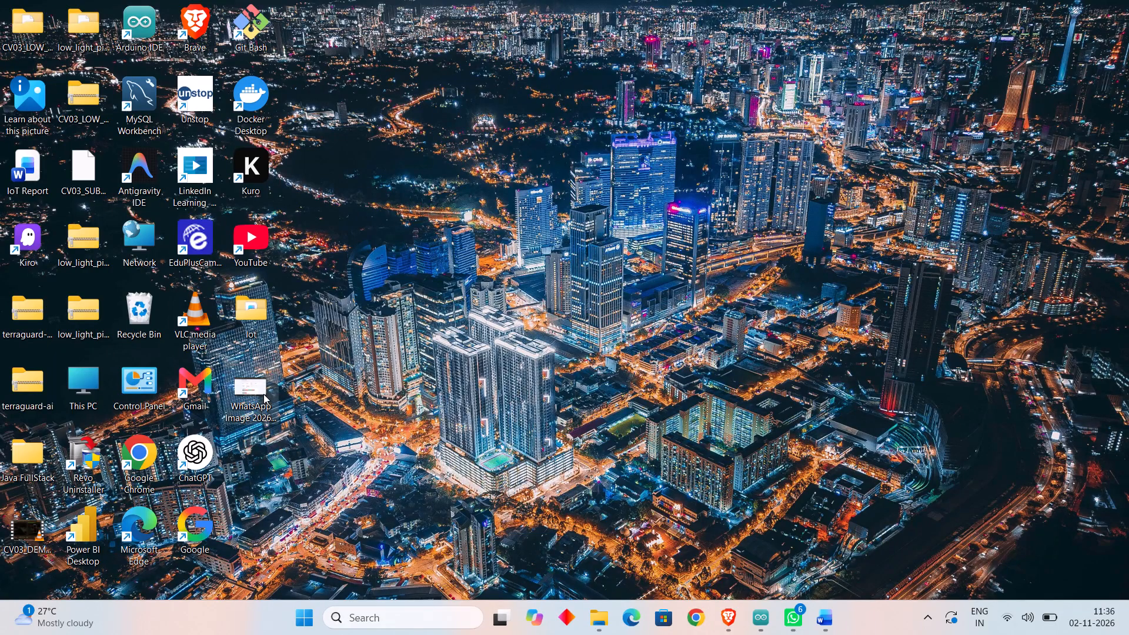
pyautogui.click(327, 21)
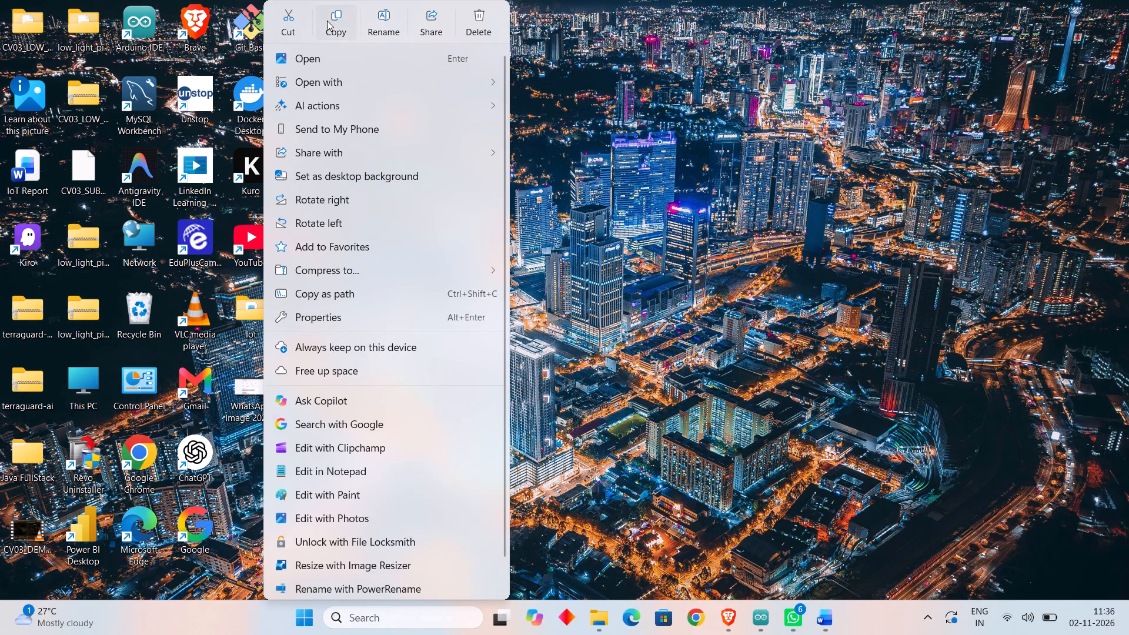
pyautogui.doubleClick(248, 315)
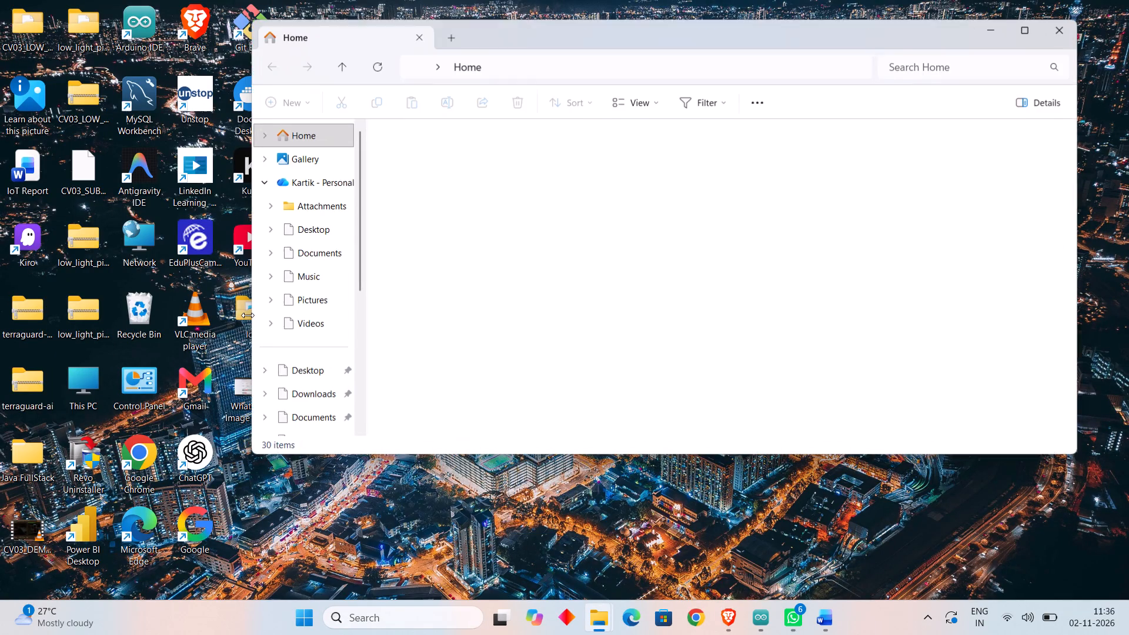
pyautogui.click(582, 236)
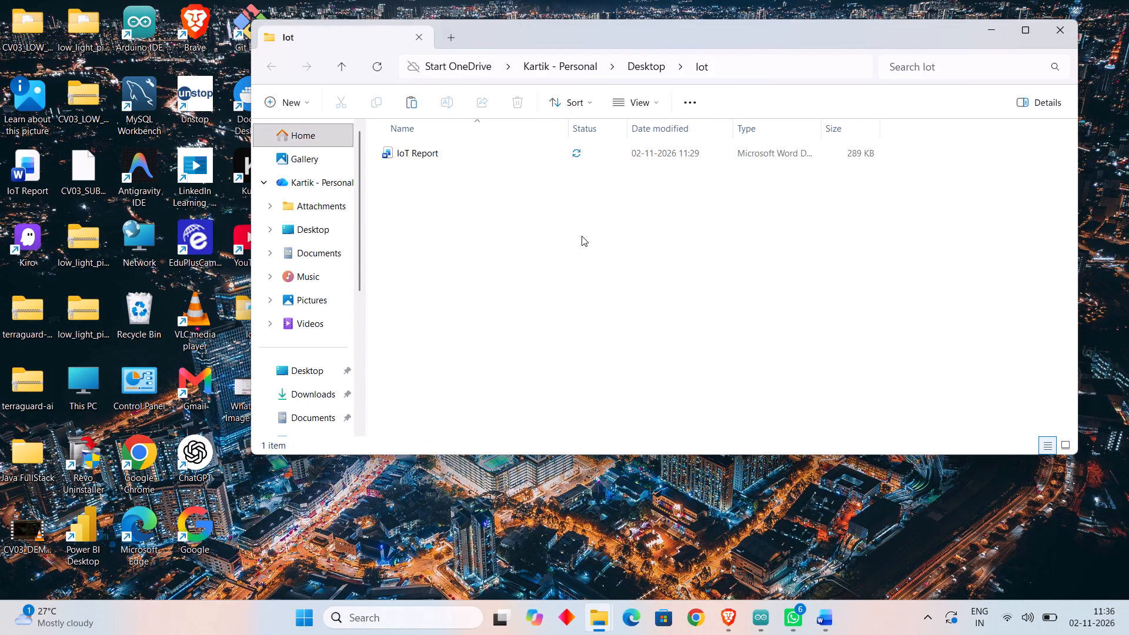
pyautogui.hotkey('ctrl', 'v')
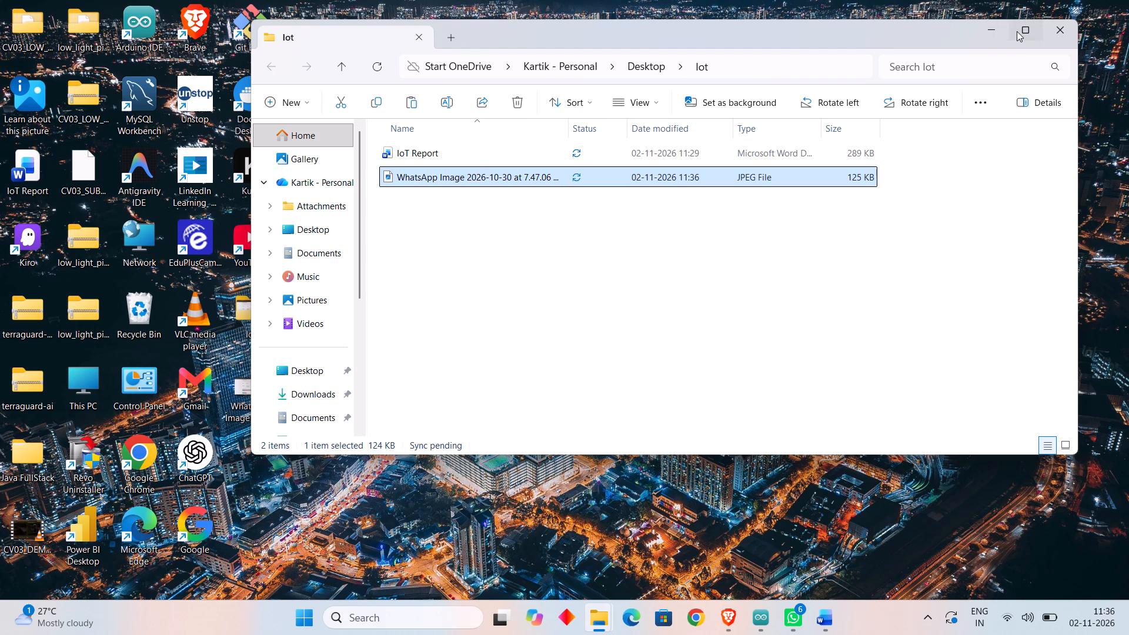
pyautogui.click(1017, 31)
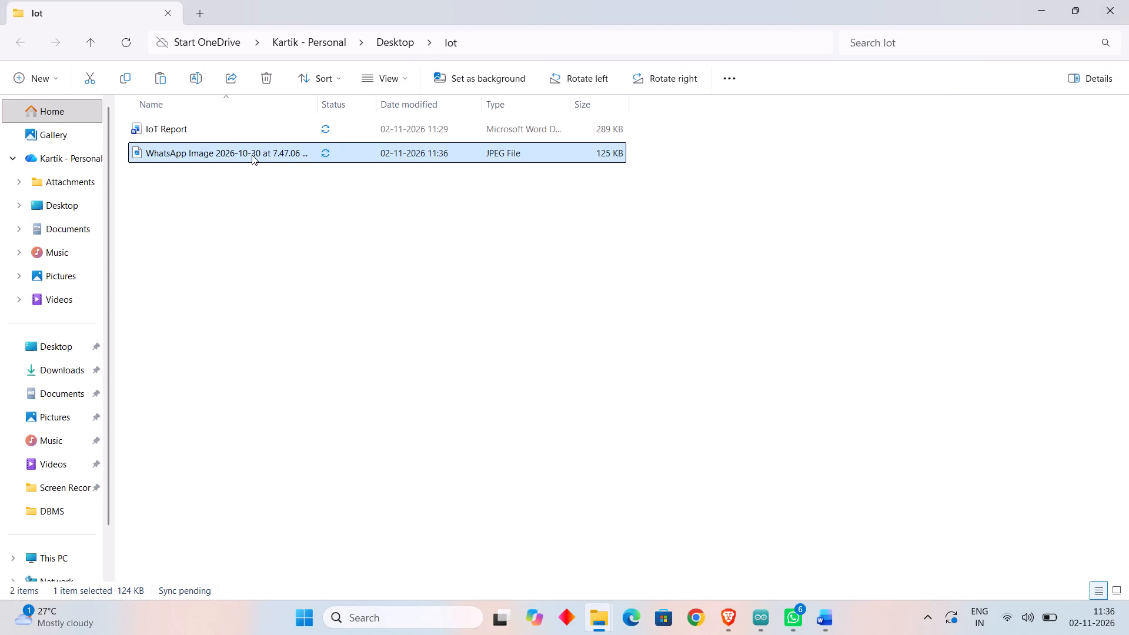
# Rename the copied WhatsApp image in the Iot folder, replacing its whole name with one starting with "das".
pyautogui.rightClick(252, 155)
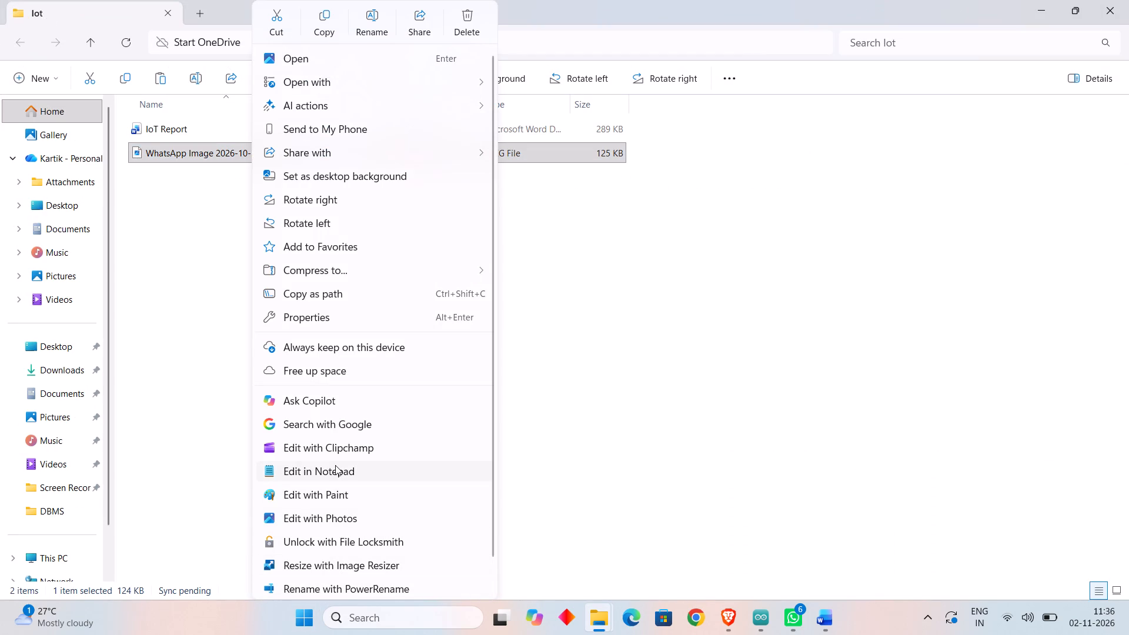
pyautogui.scroll(-4, 335, 465)
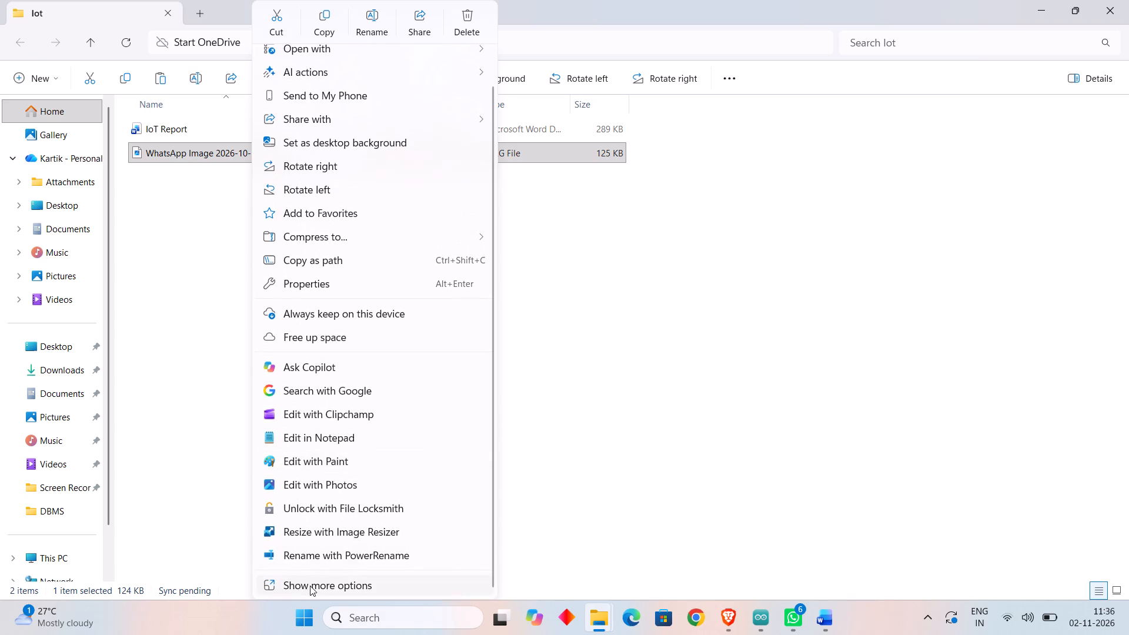
pyautogui.click(309, 586)
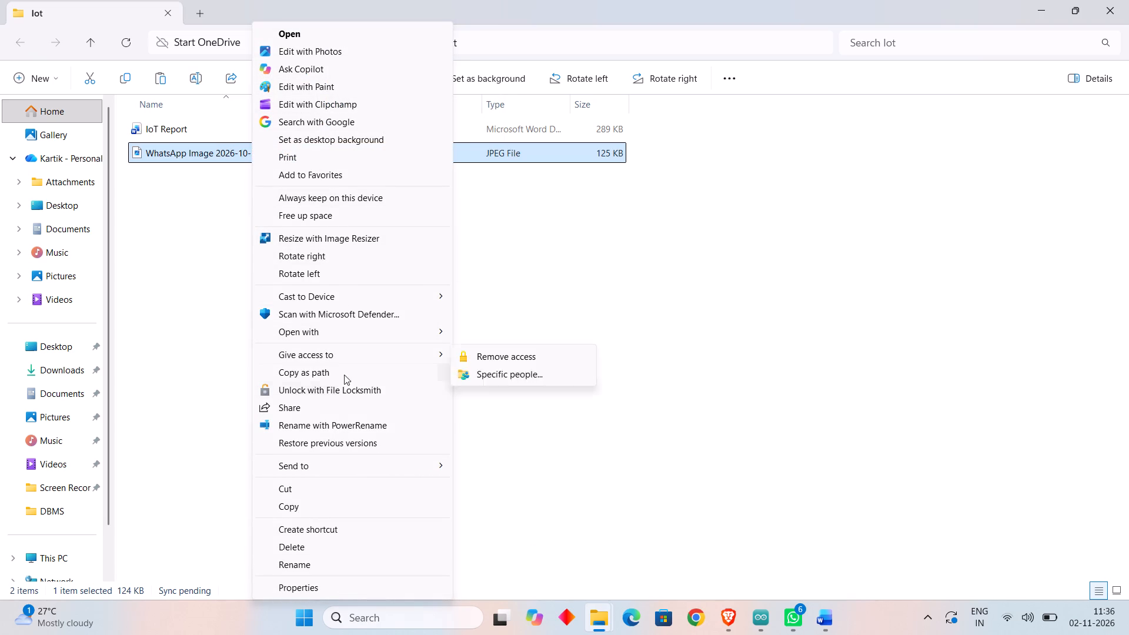
pyautogui.click(315, 565)
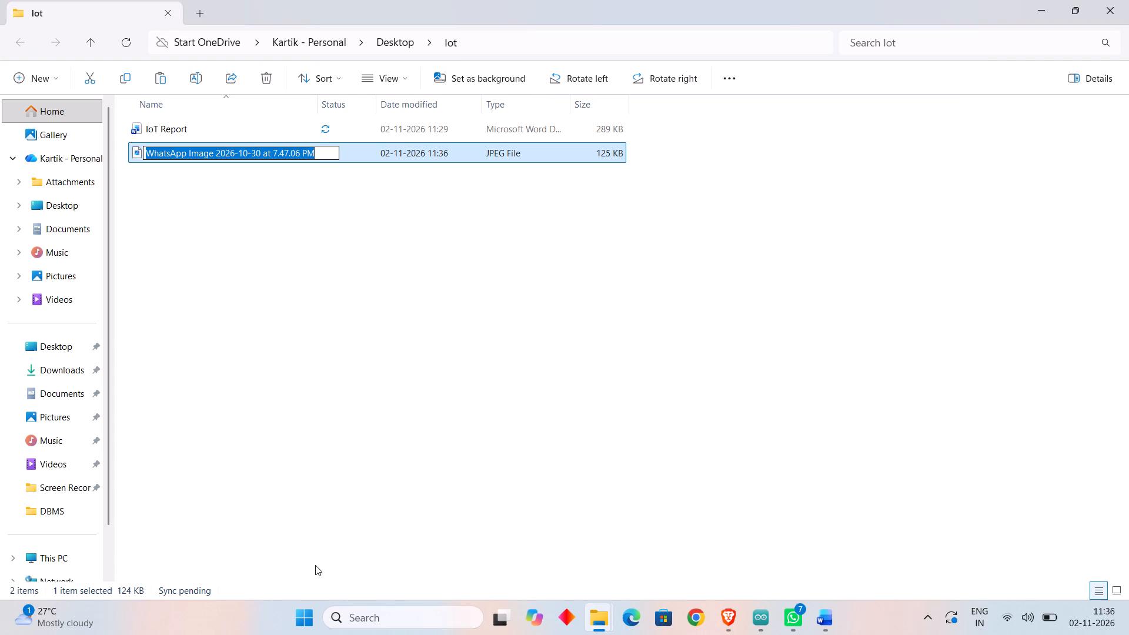
pyautogui.press('BackSpace')
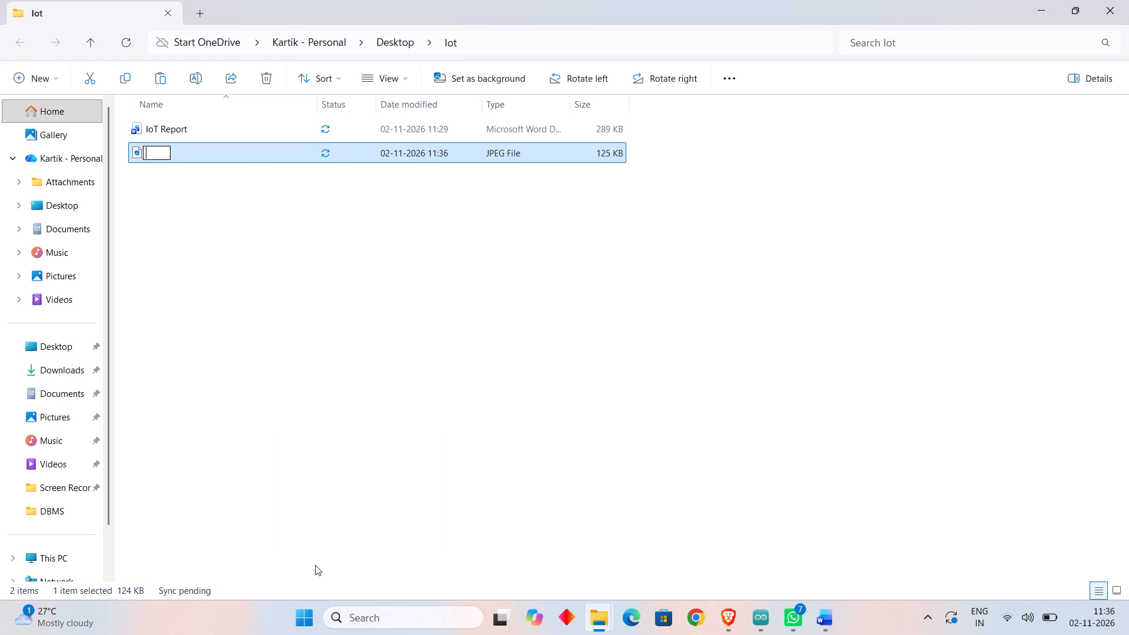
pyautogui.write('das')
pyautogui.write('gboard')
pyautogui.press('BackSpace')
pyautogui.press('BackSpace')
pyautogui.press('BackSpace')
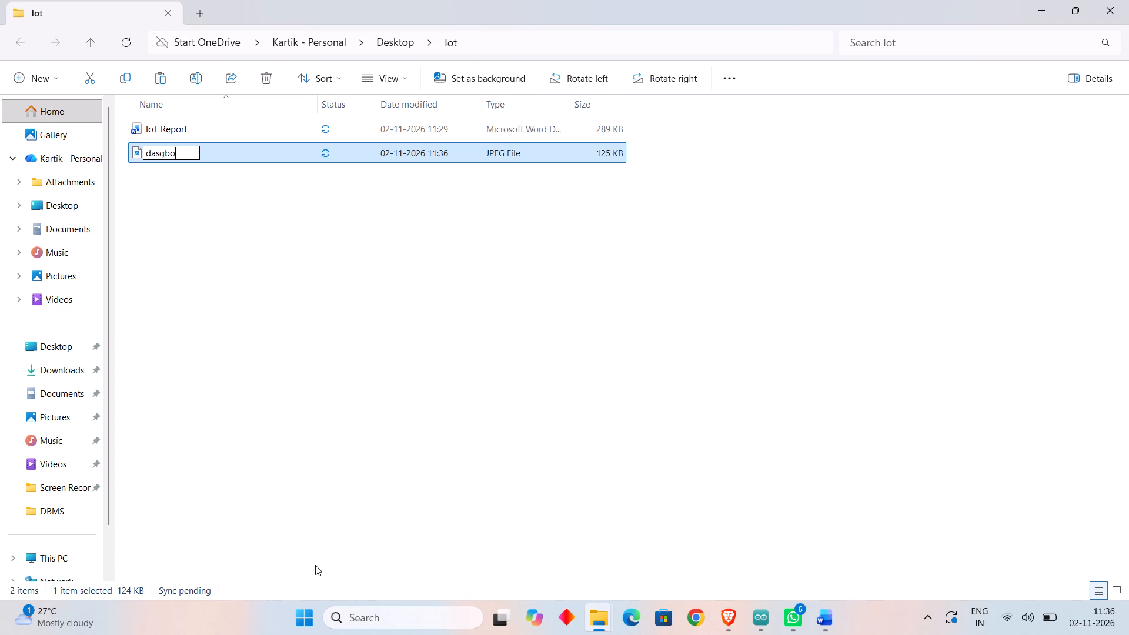
# Rename the JPEG image in the Iot folder as dashboard.jpeg.
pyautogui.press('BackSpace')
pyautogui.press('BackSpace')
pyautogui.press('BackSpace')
pyautogui.write('hboard')
pyautogui.write('.jpeg')
pyautogui.press('Return')
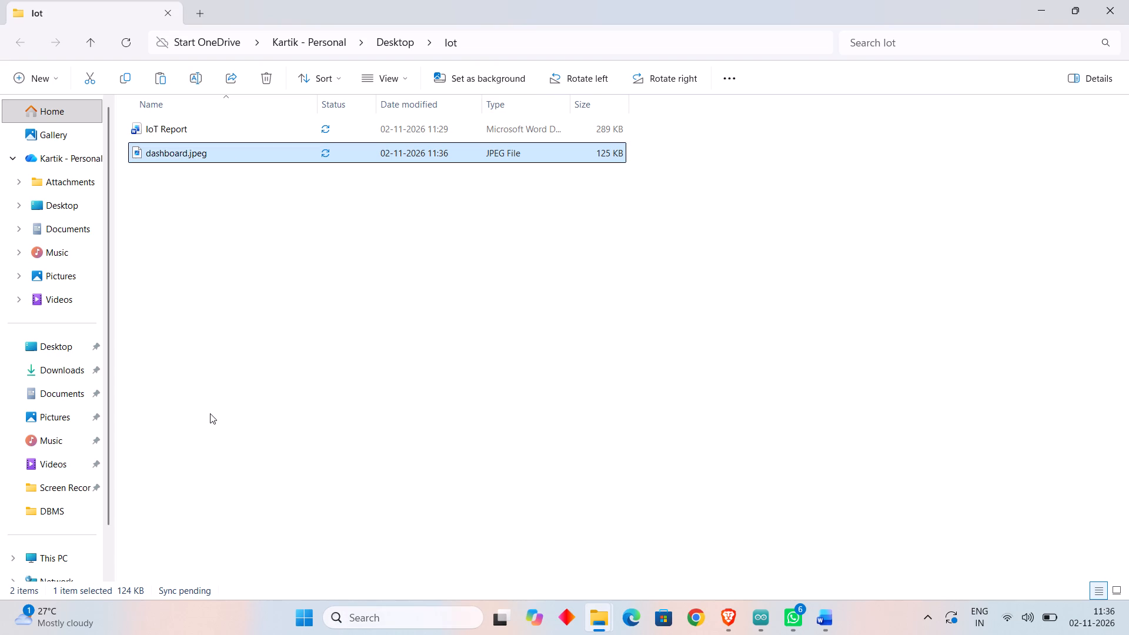
pyautogui.click(210, 413)
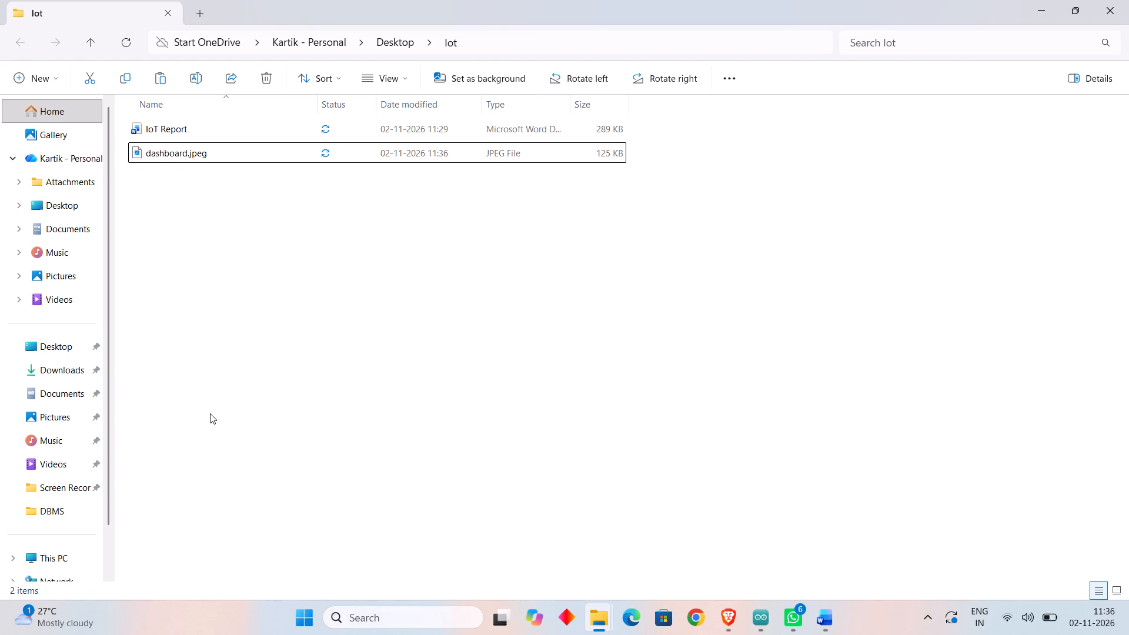
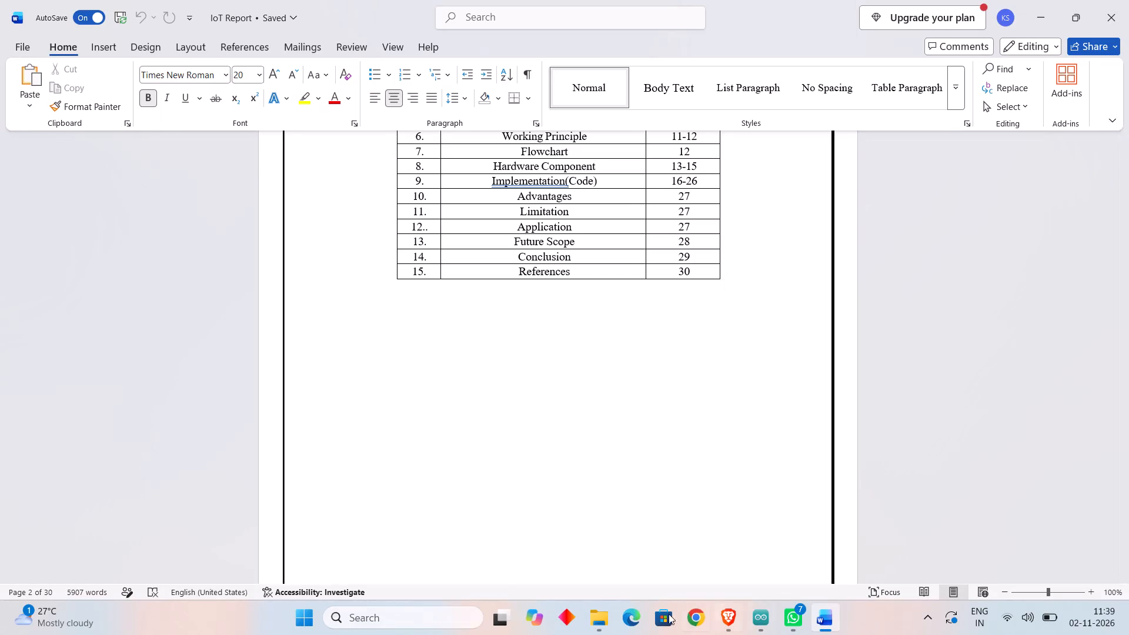
# Create a blank Word document and paste the copied ESP32 program code into it.
pyautogui.click(413, 623)
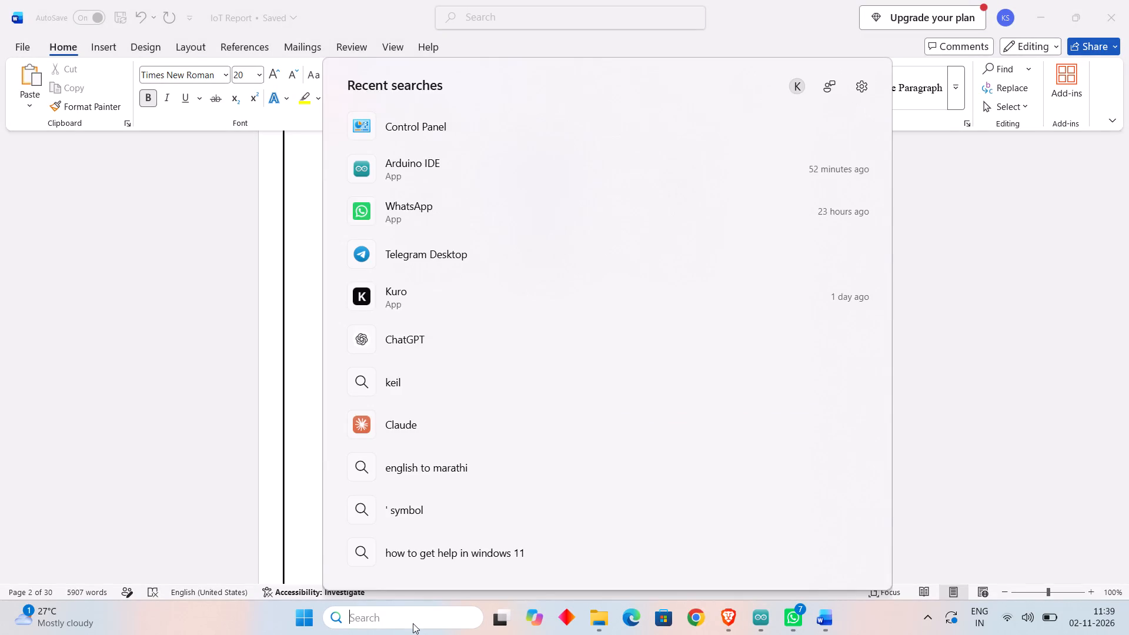
pyautogui.write('doc')
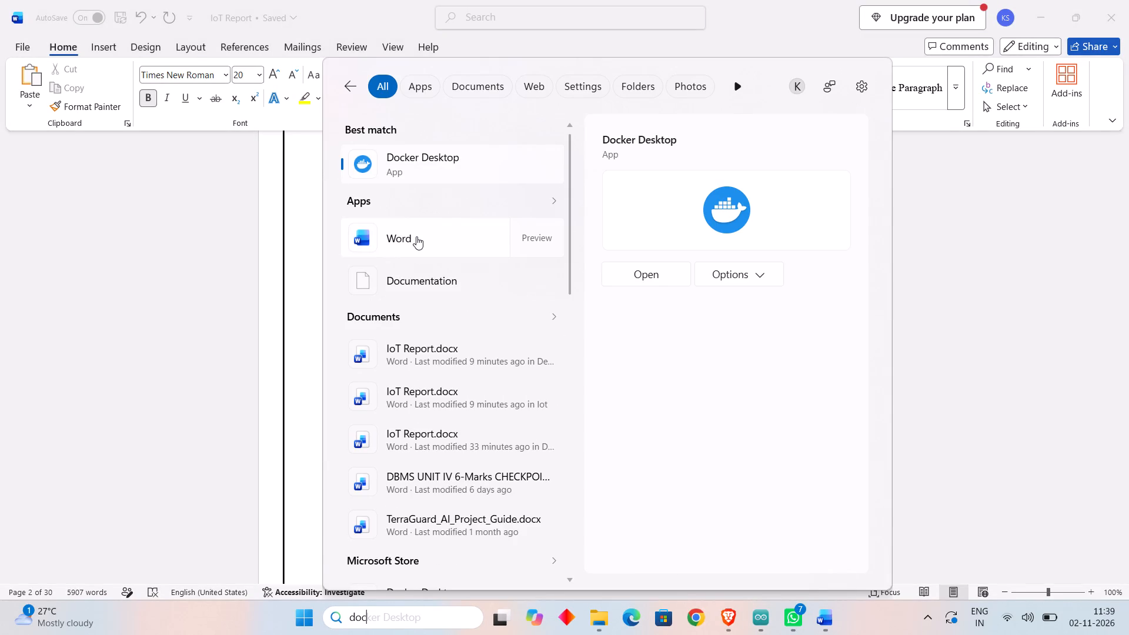
pyautogui.click(416, 236)
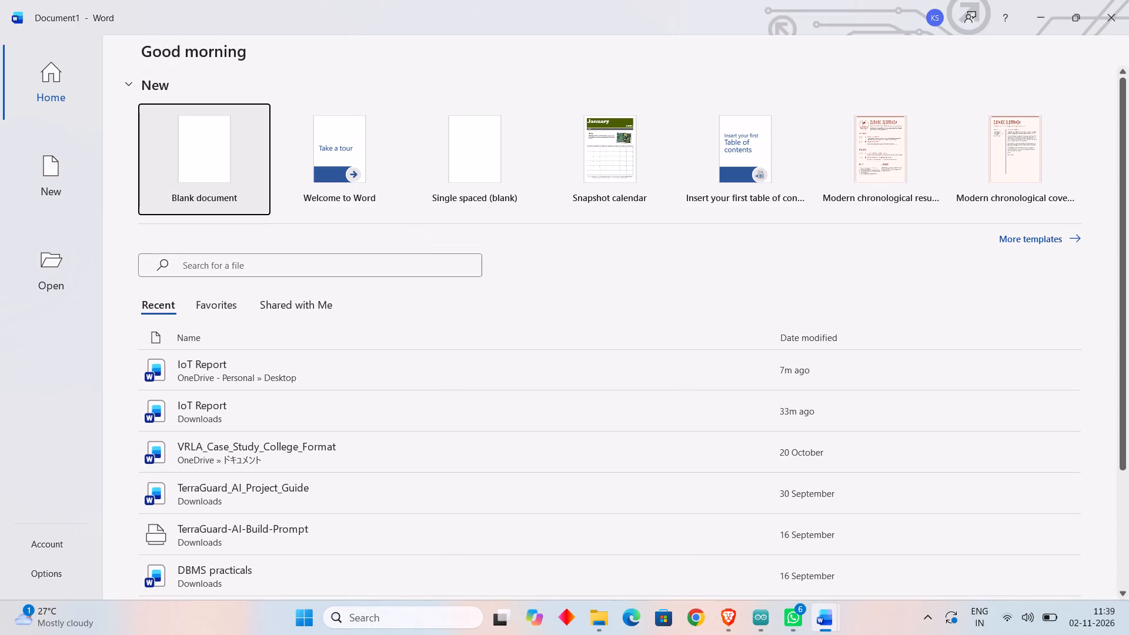
pyautogui.click(223, 159)
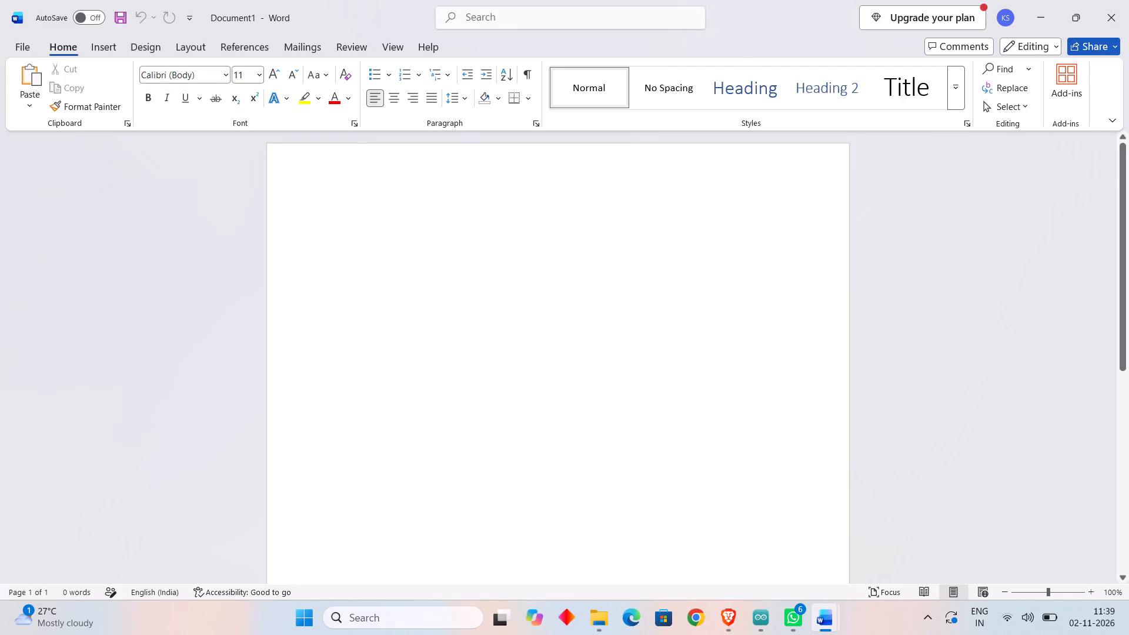
pyautogui.hotkey('ctrl', 'v')
pyautogui.scroll(11, 395, 313)
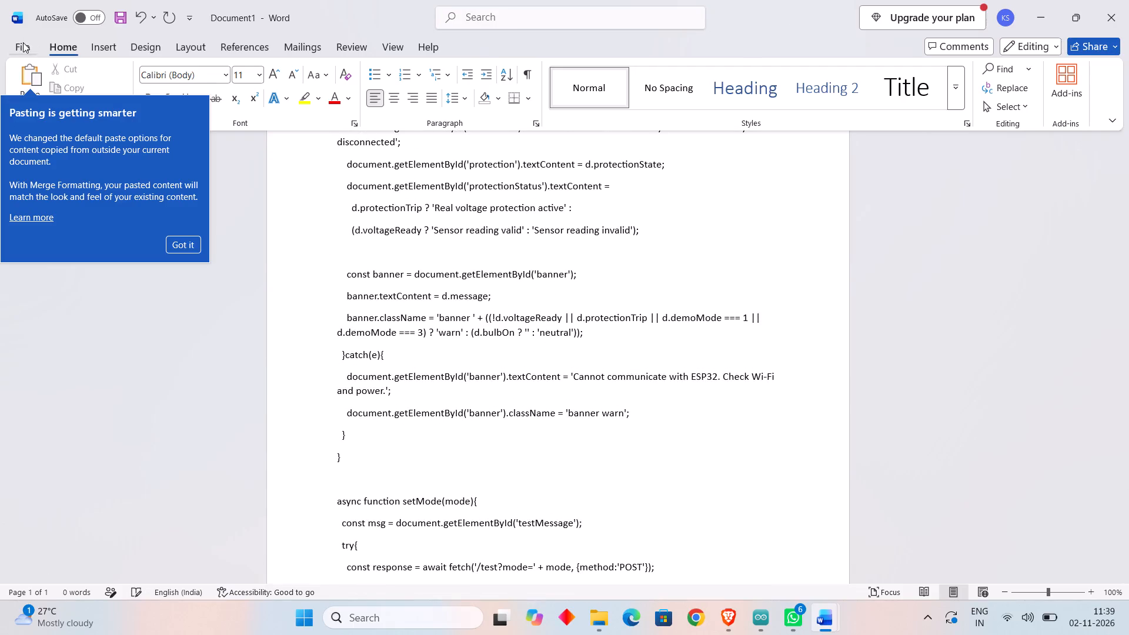
# Save the new document to the Desktop as a Word Document named code.
pyautogui.click(23, 42)
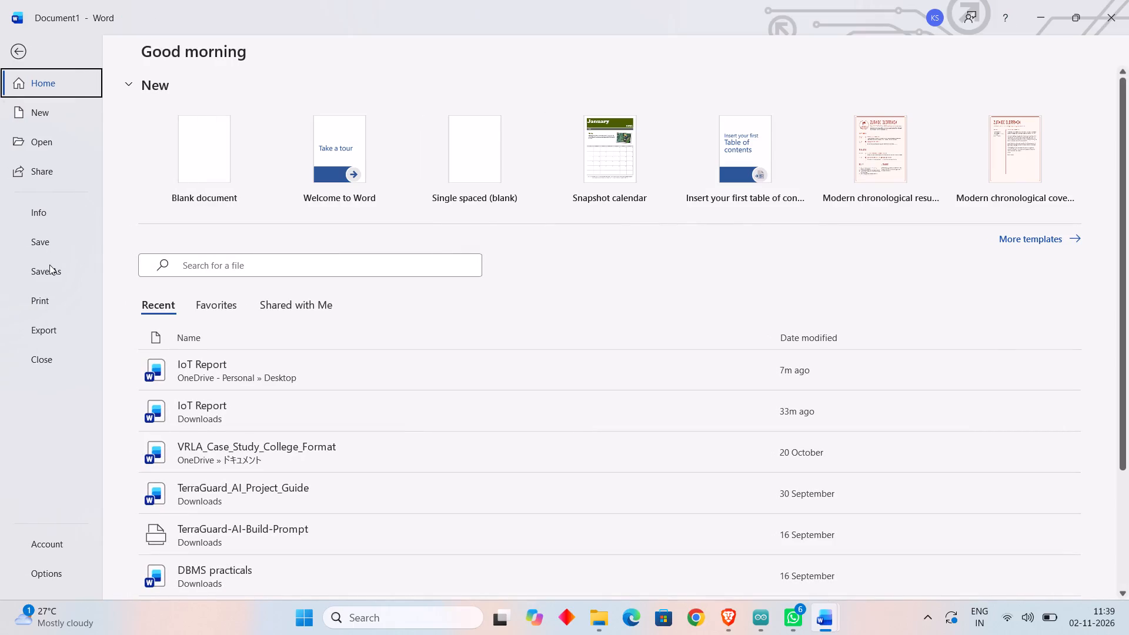
pyautogui.click(59, 269)
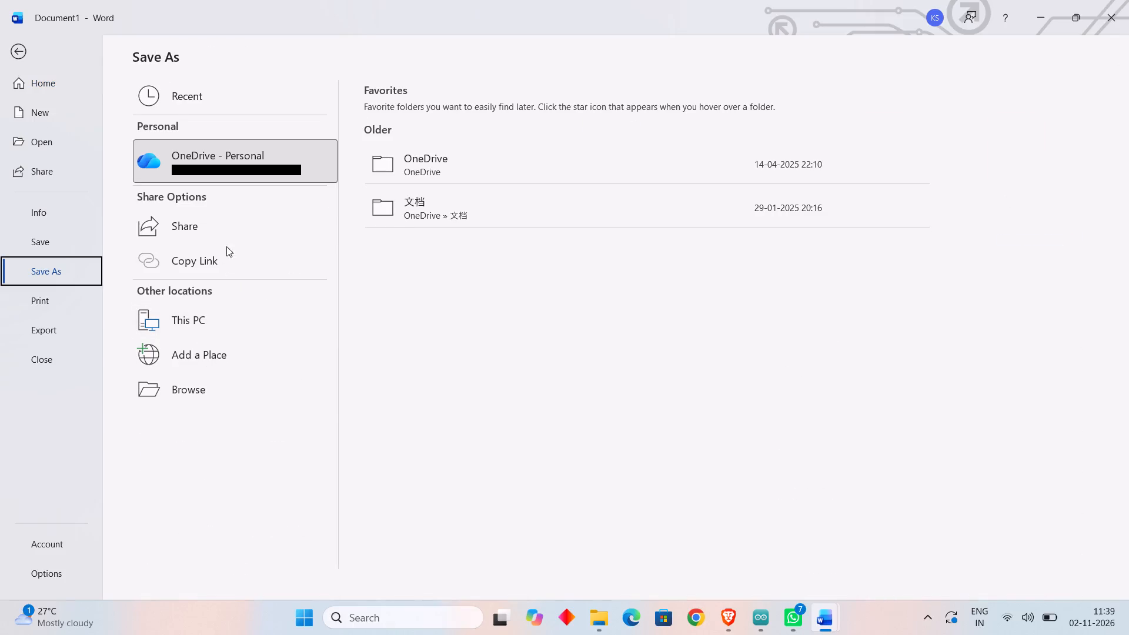
pyautogui.click(198, 319)
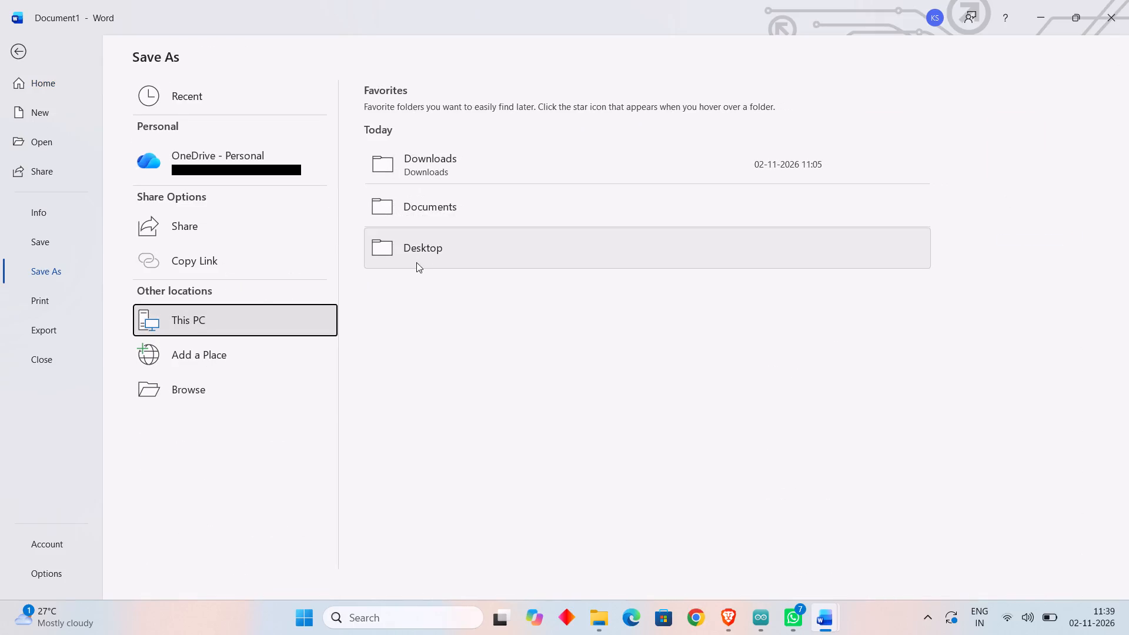
pyautogui.click(427, 252)
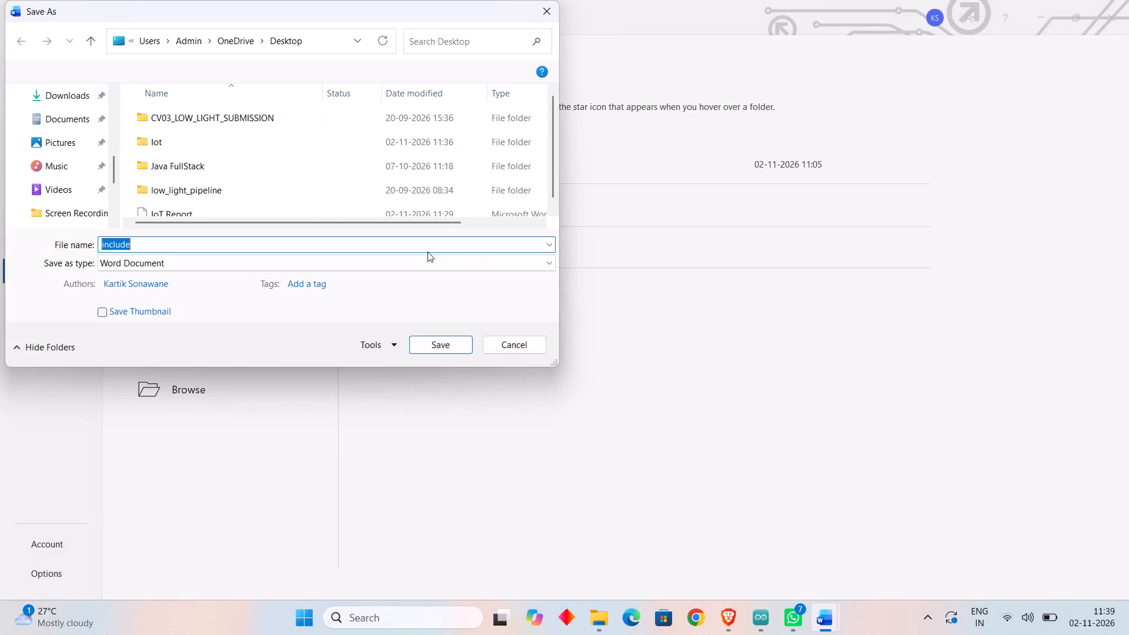
pyautogui.write('code')
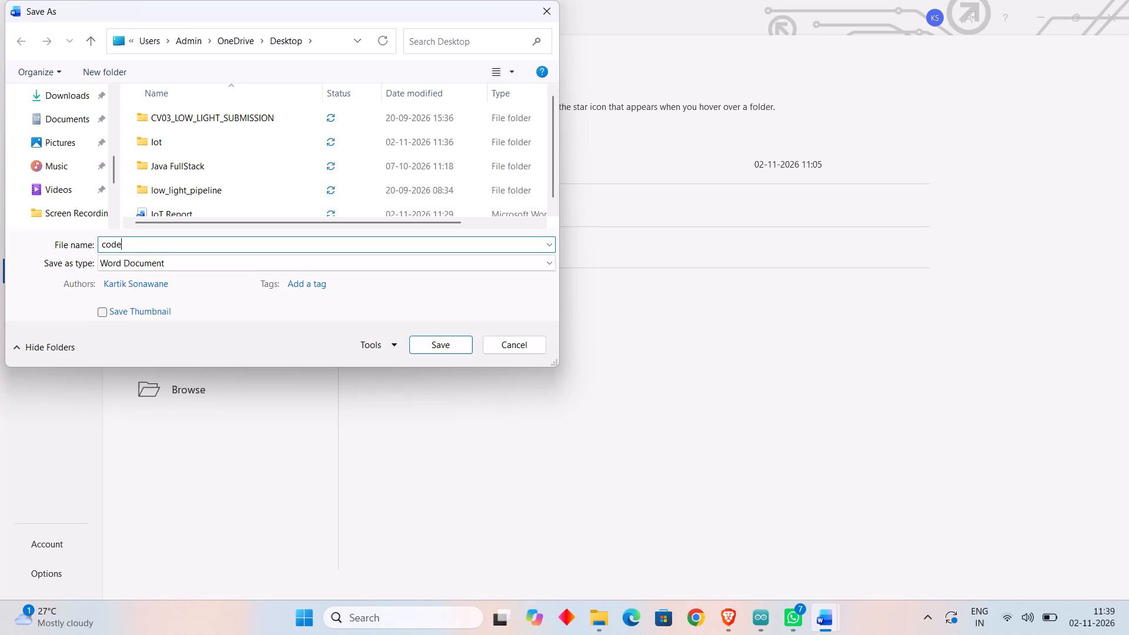
pyautogui.click(449, 340)
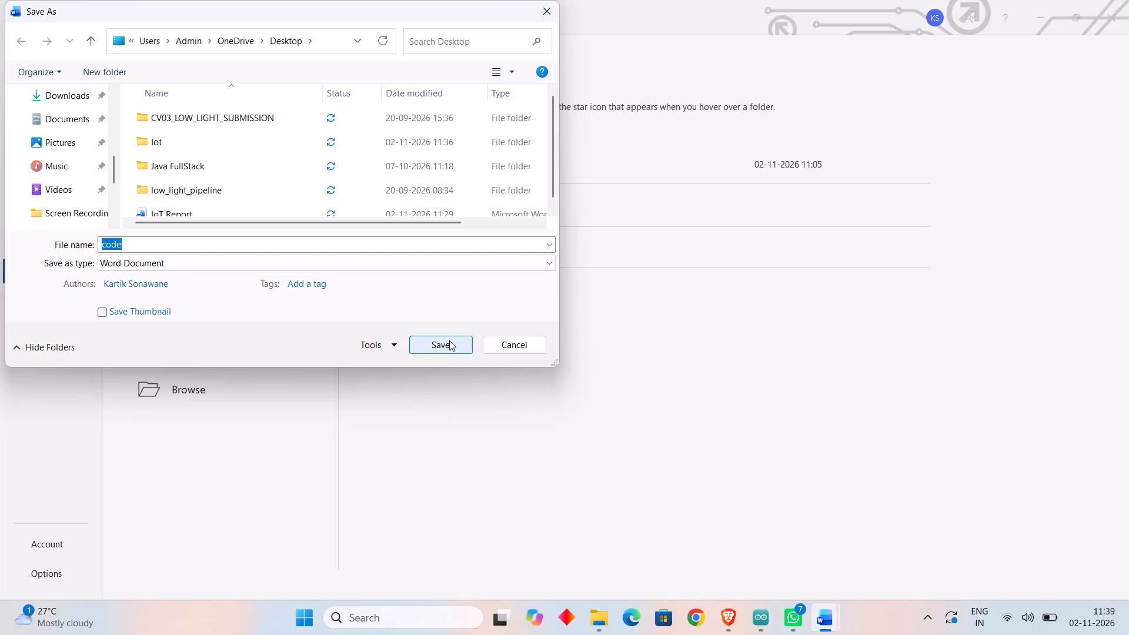
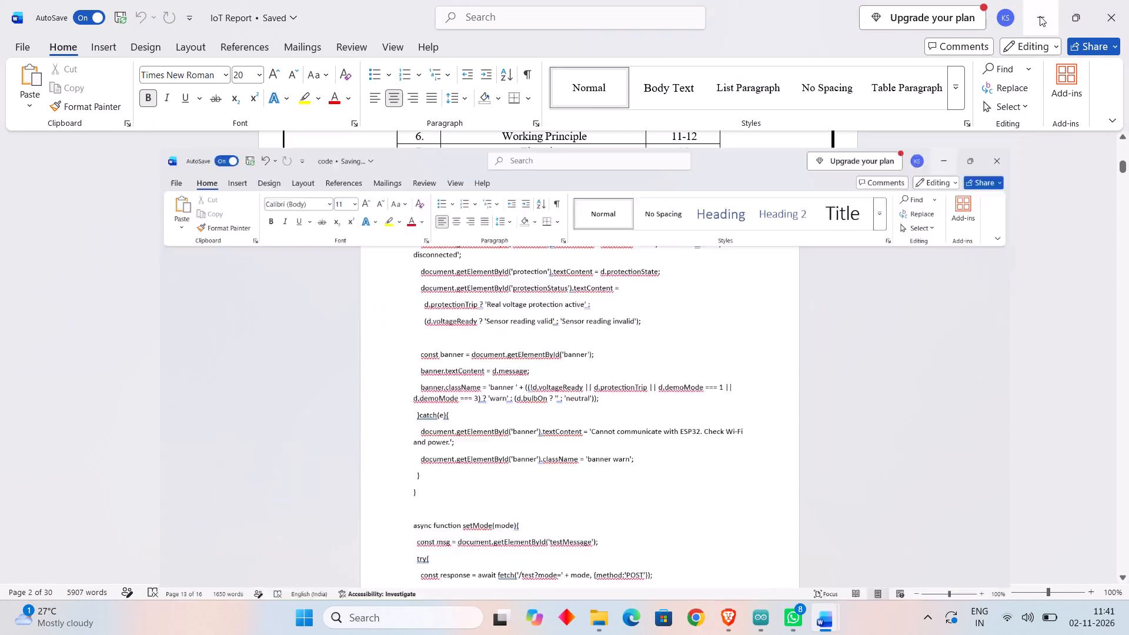
pyautogui.click(1040, 16)
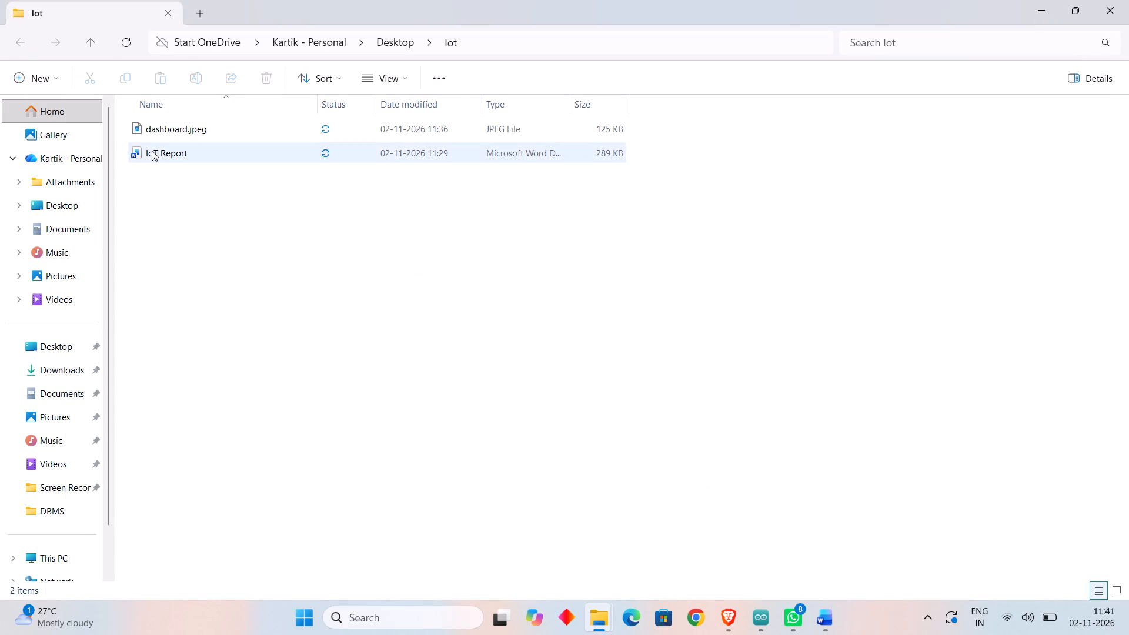
pyautogui.click(277, 299)
pyautogui.click(69, 373)
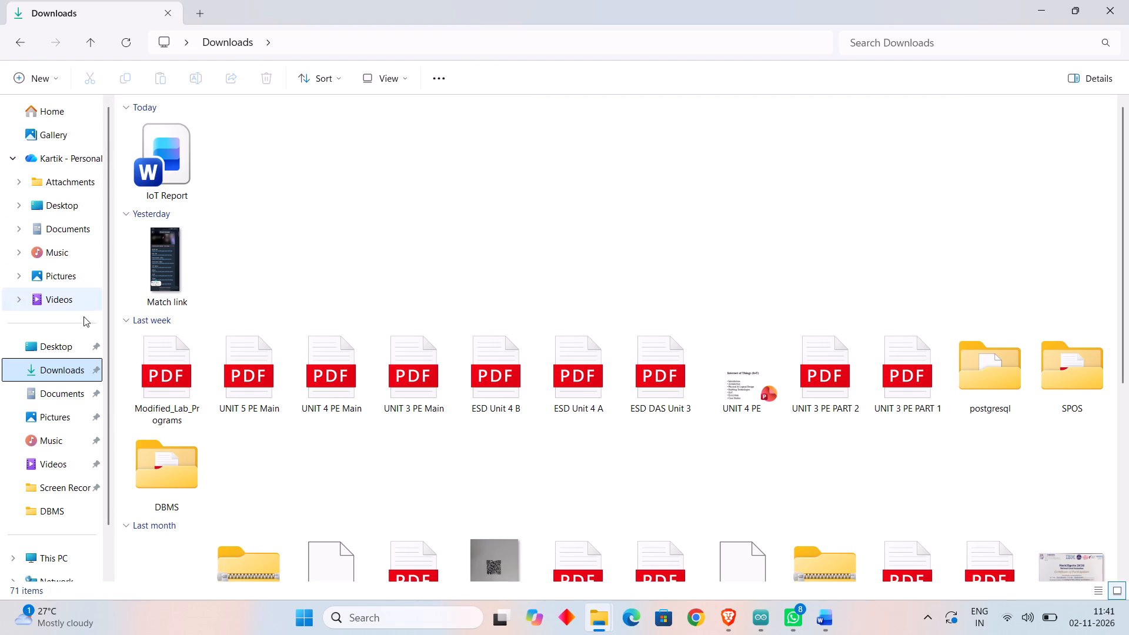
# Copy the esp32_datasheet_en PDF from the Desktop into the Iot folder.
pyautogui.click(59, 208)
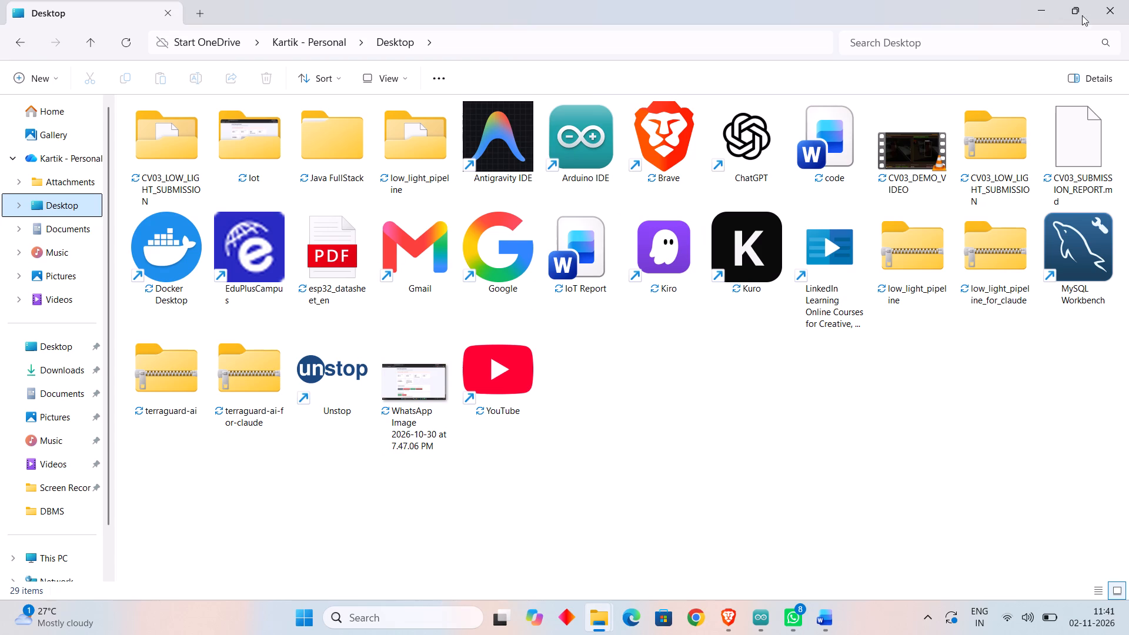
pyautogui.click(1037, 12)
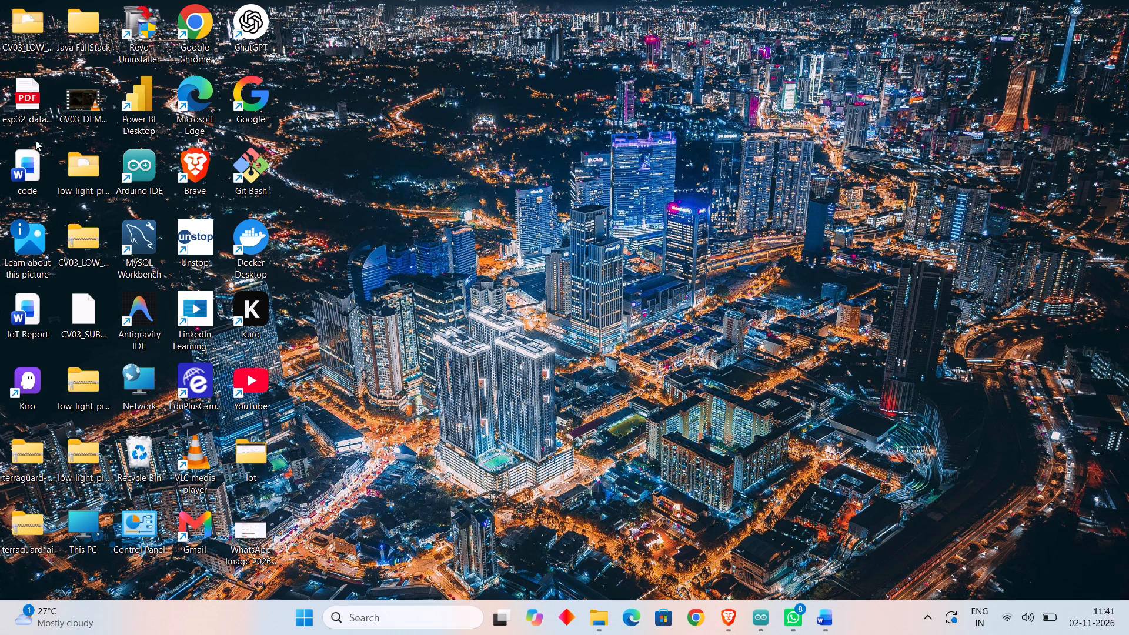
pyautogui.rightClick(31, 107)
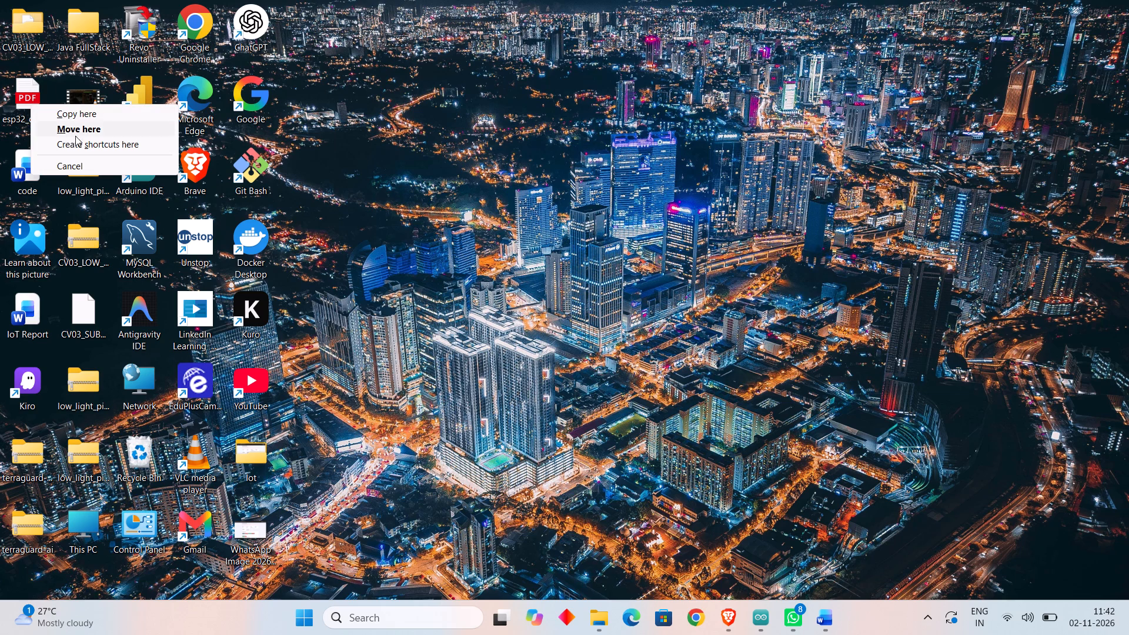
pyautogui.click(25, 92)
pyautogui.rightClick(25, 92)
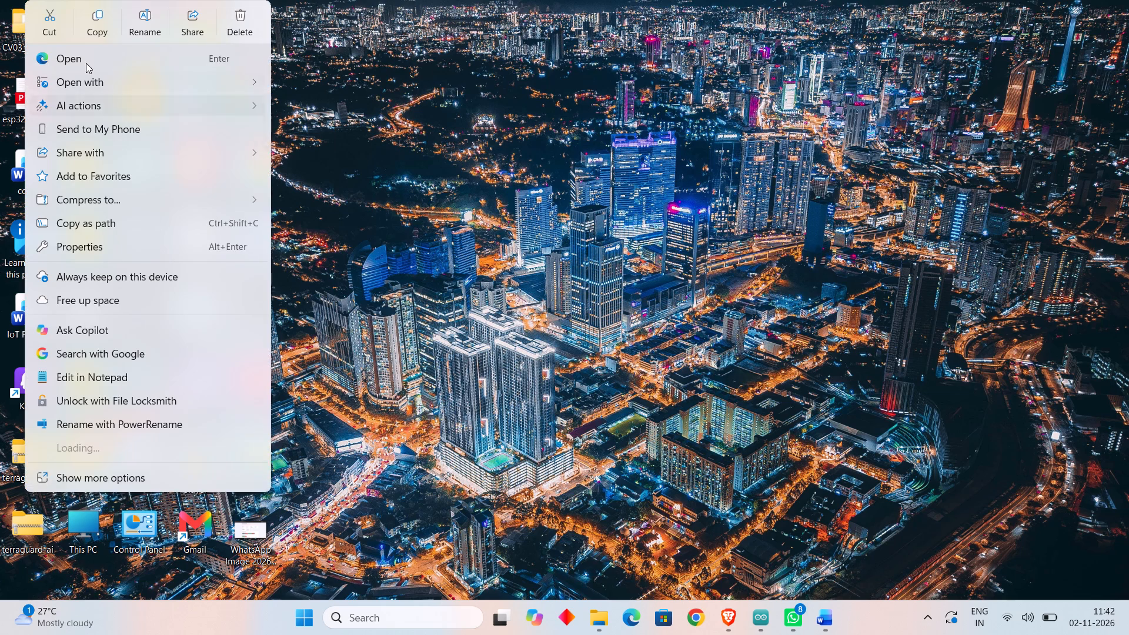
pyautogui.click(88, 29)
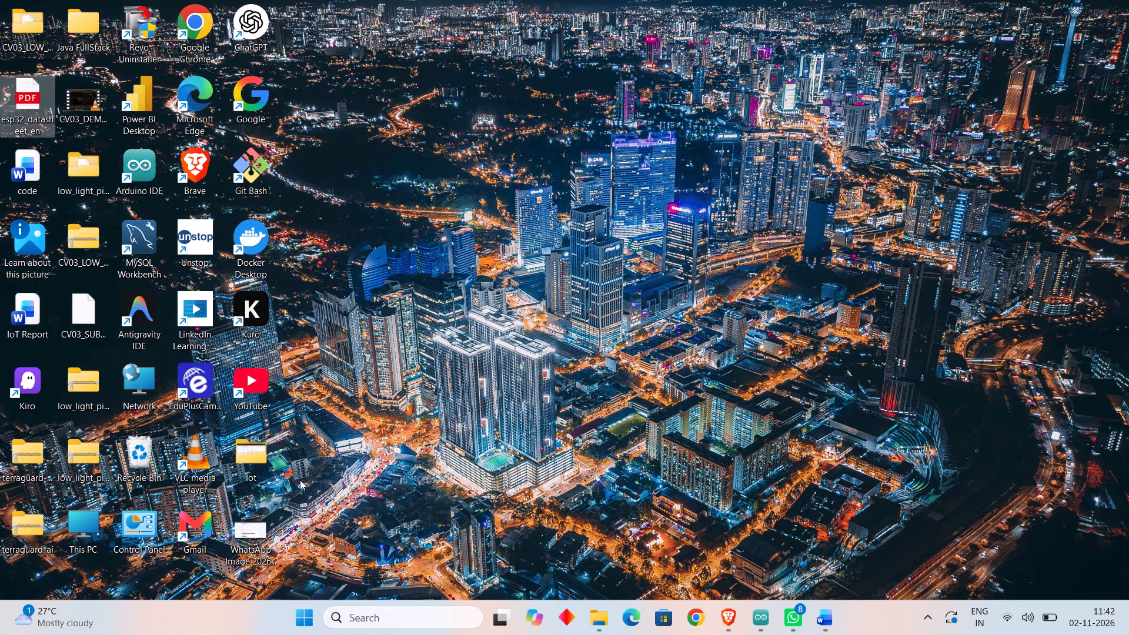
pyautogui.click(248, 466)
pyautogui.doubleClick(248, 466)
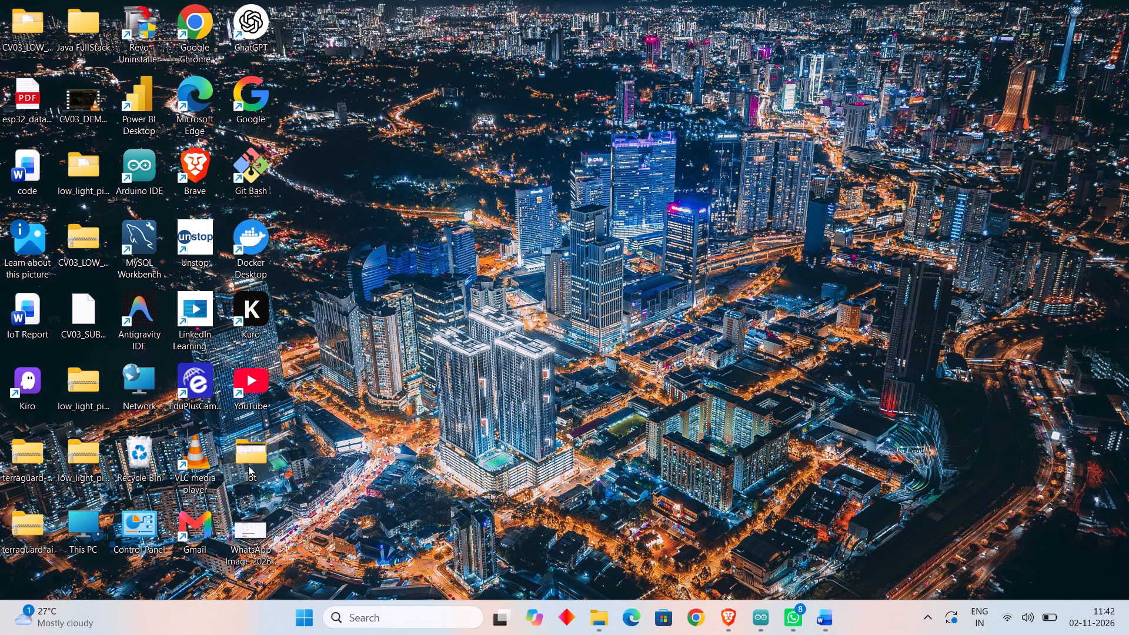
pyautogui.click(491, 267)
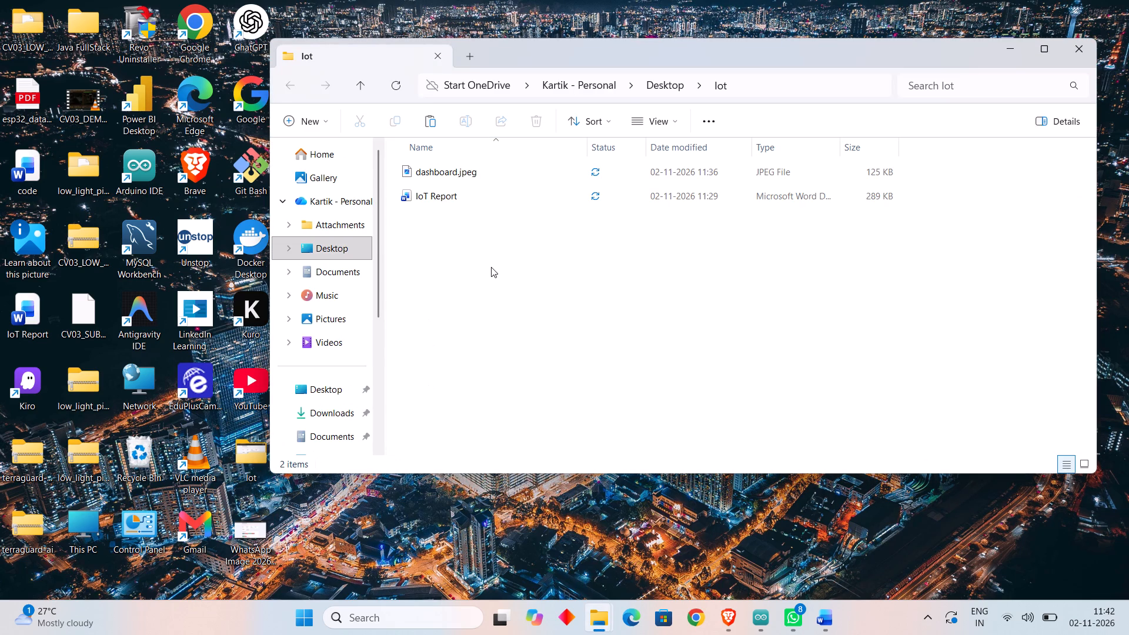
pyautogui.hotkey('ctrl', 'v')
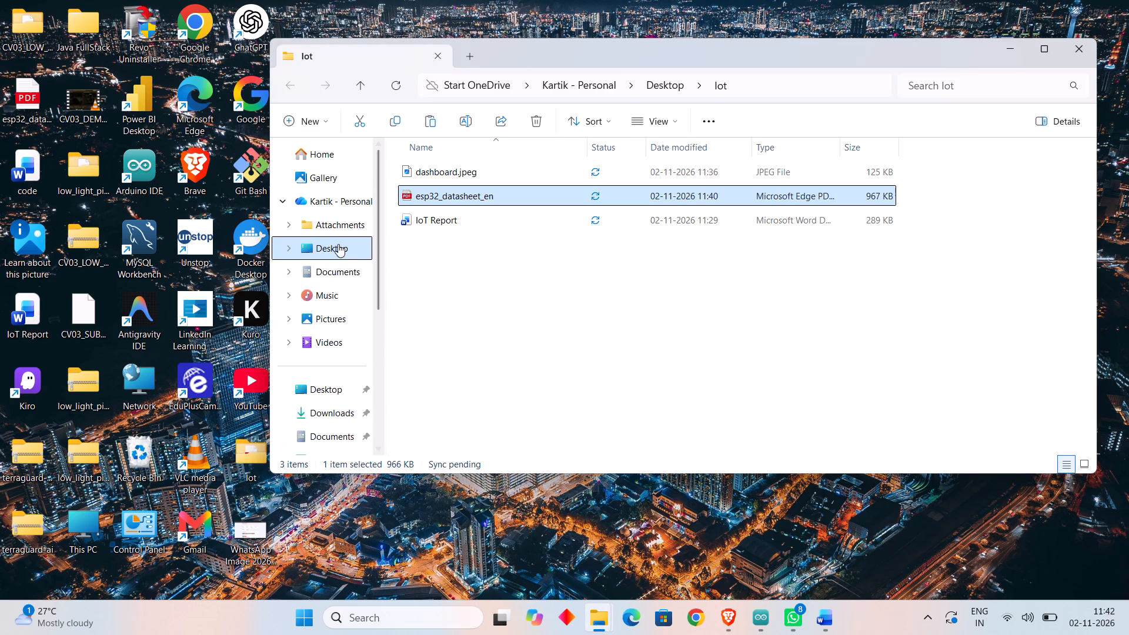
# Copy the code Word document from the Desktop into the Iot folder.
pyautogui.click(338, 244)
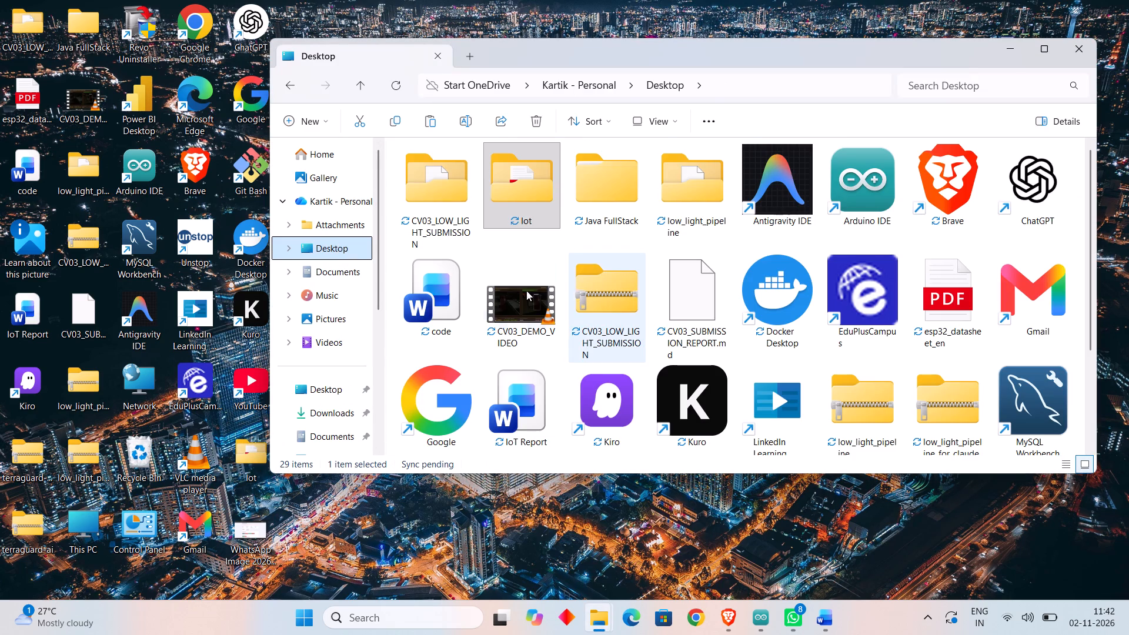
pyautogui.rightClick(435, 292)
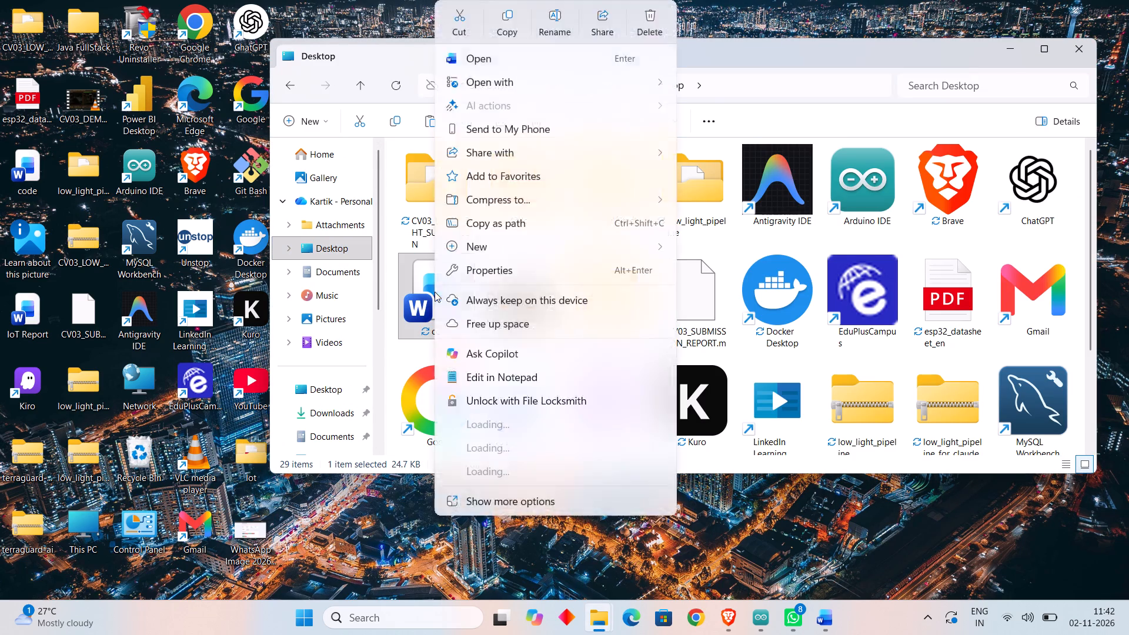
pyautogui.click(509, 21)
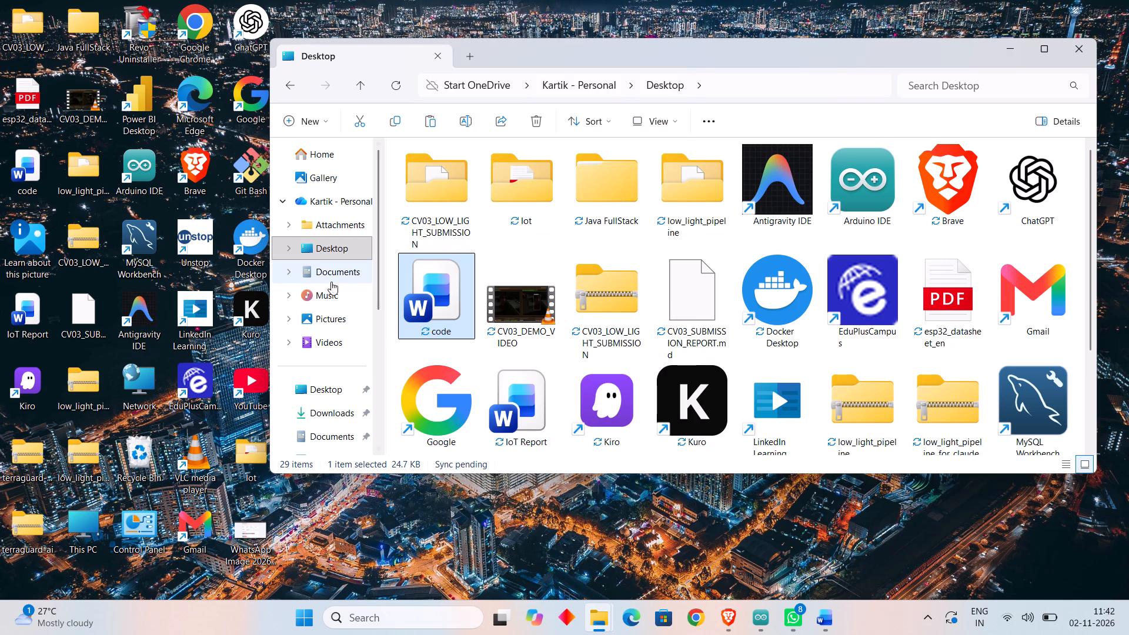
pyautogui.click(336, 250)
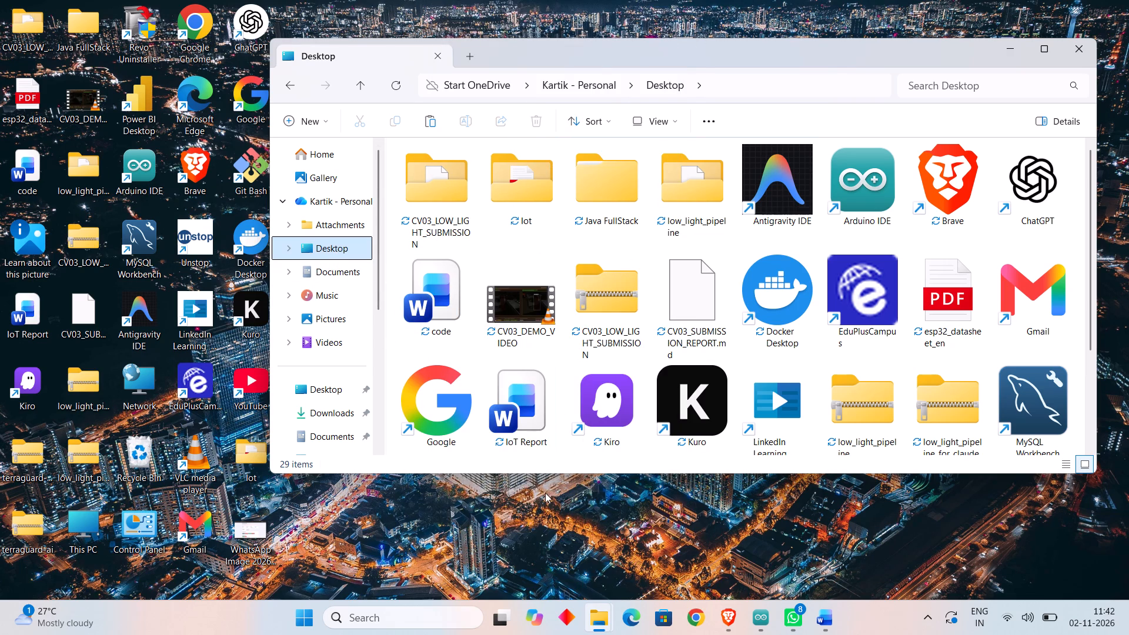
pyautogui.click(546, 517)
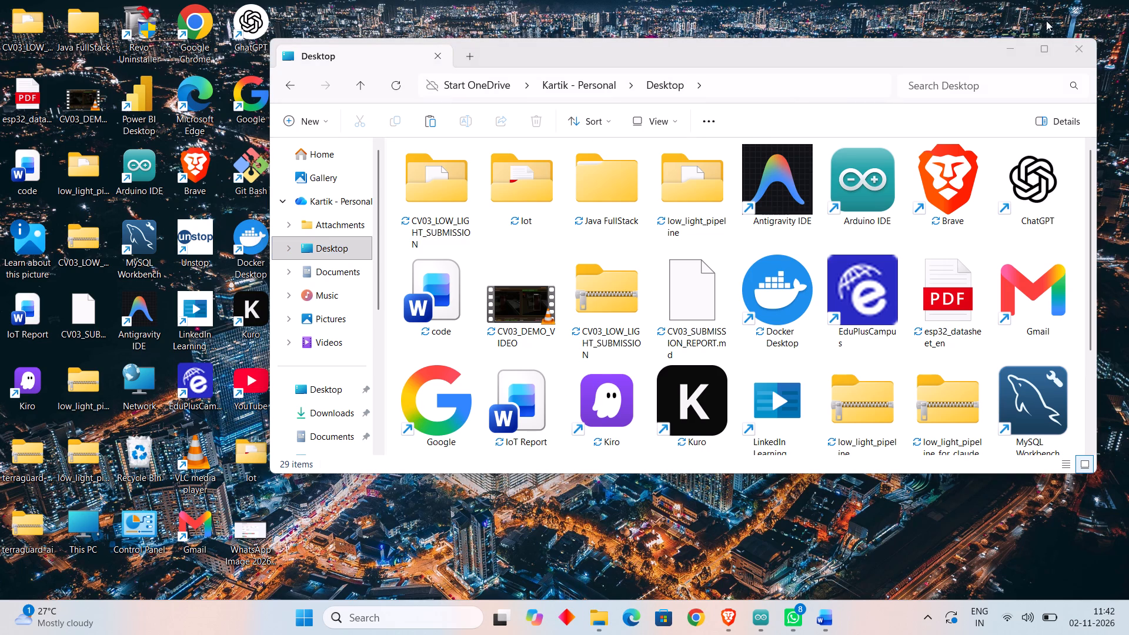
pyautogui.click(1013, 45)
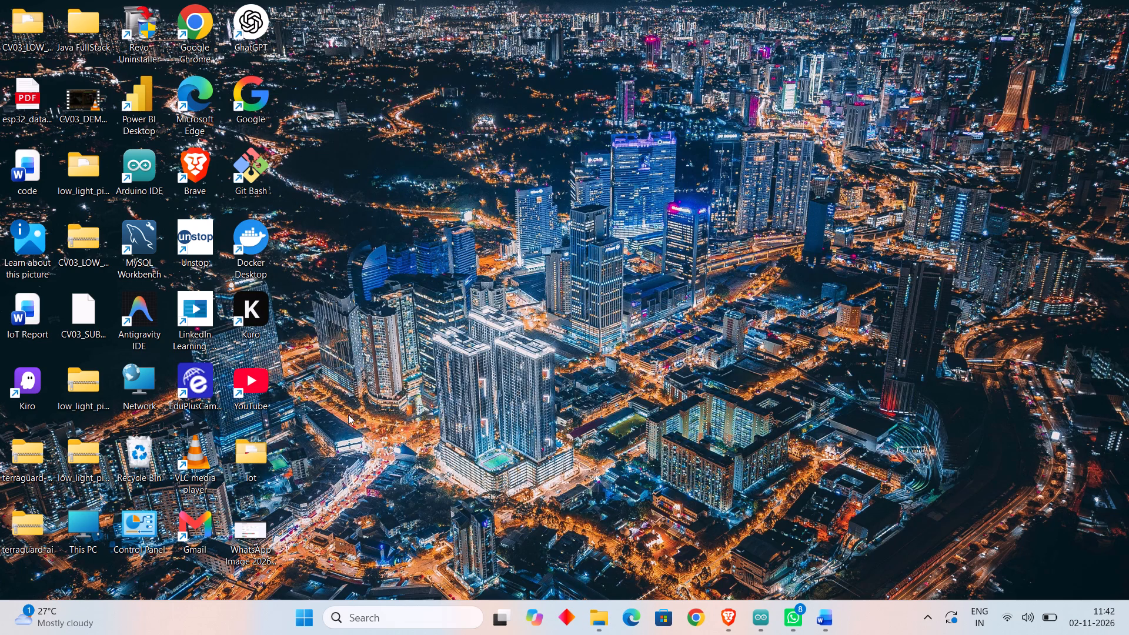
pyautogui.click(257, 450)
pyautogui.click(257, 450)
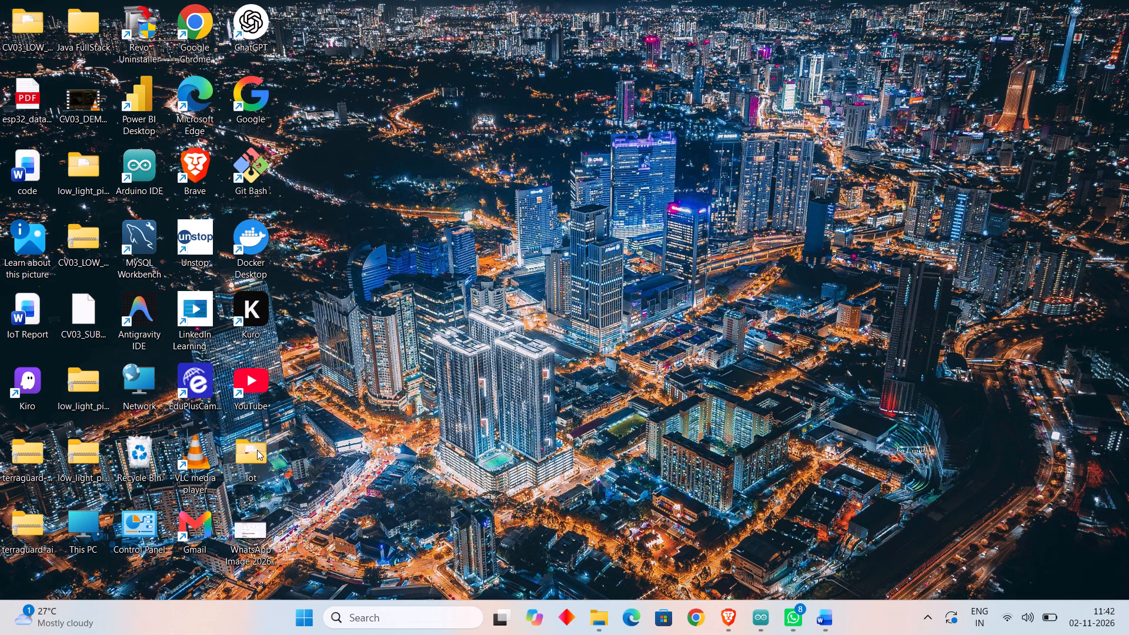
pyautogui.doubleClick(257, 450)
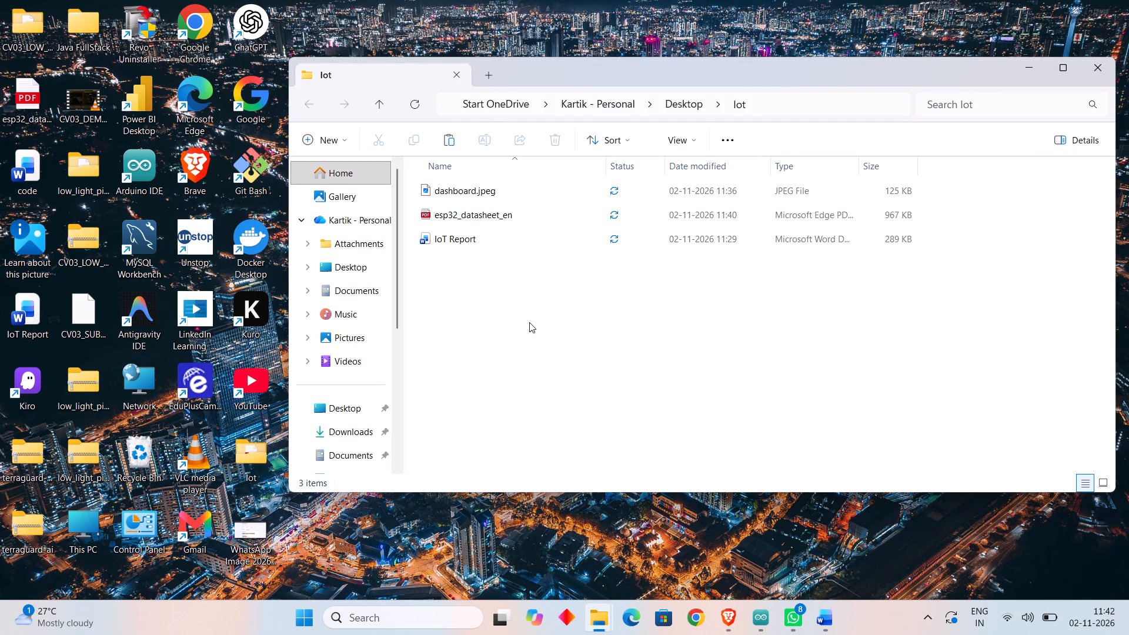
pyautogui.click(529, 322)
pyautogui.hotkey('ctrl', 'v')
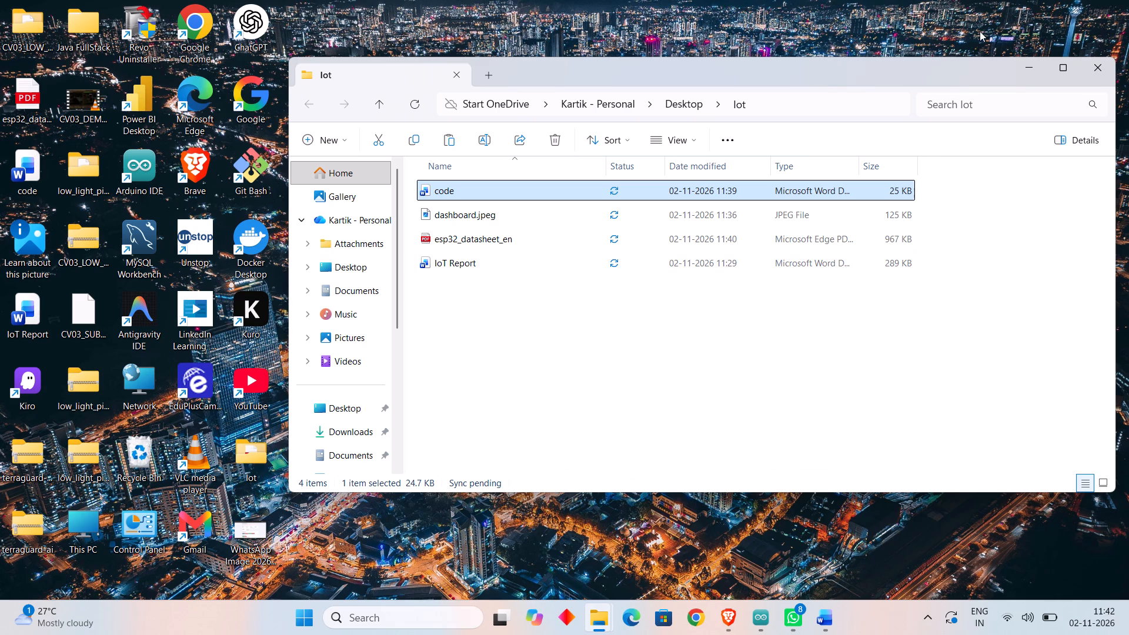
# Maximize the Iot folder window and close the open code and IoT Report Word documents.
pyautogui.click(1061, 66)
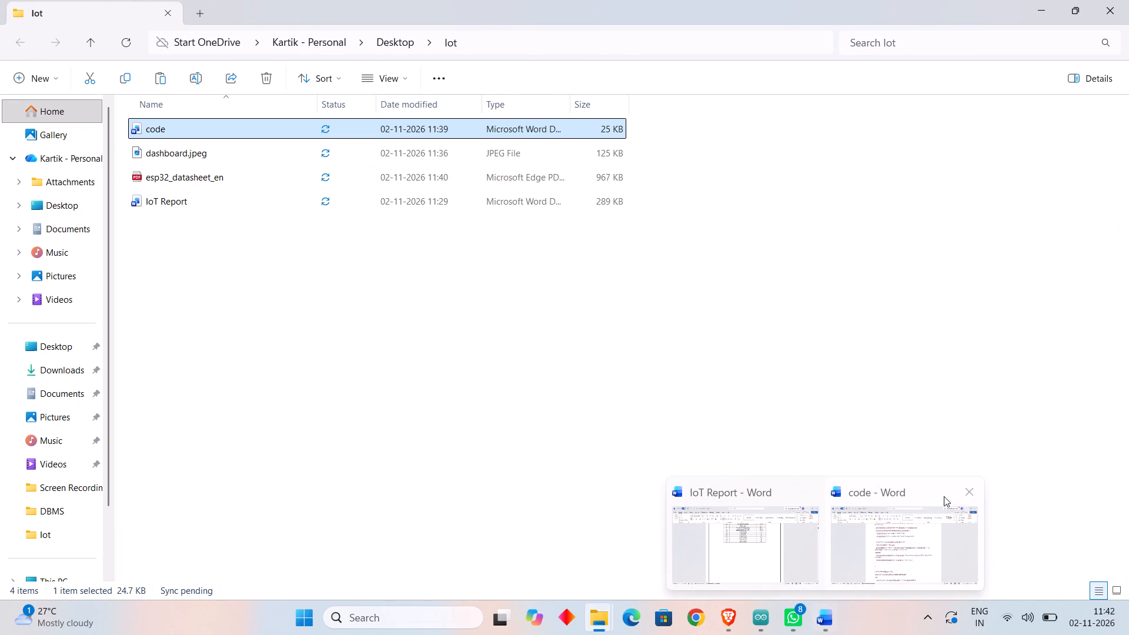
pyautogui.click(967, 492)
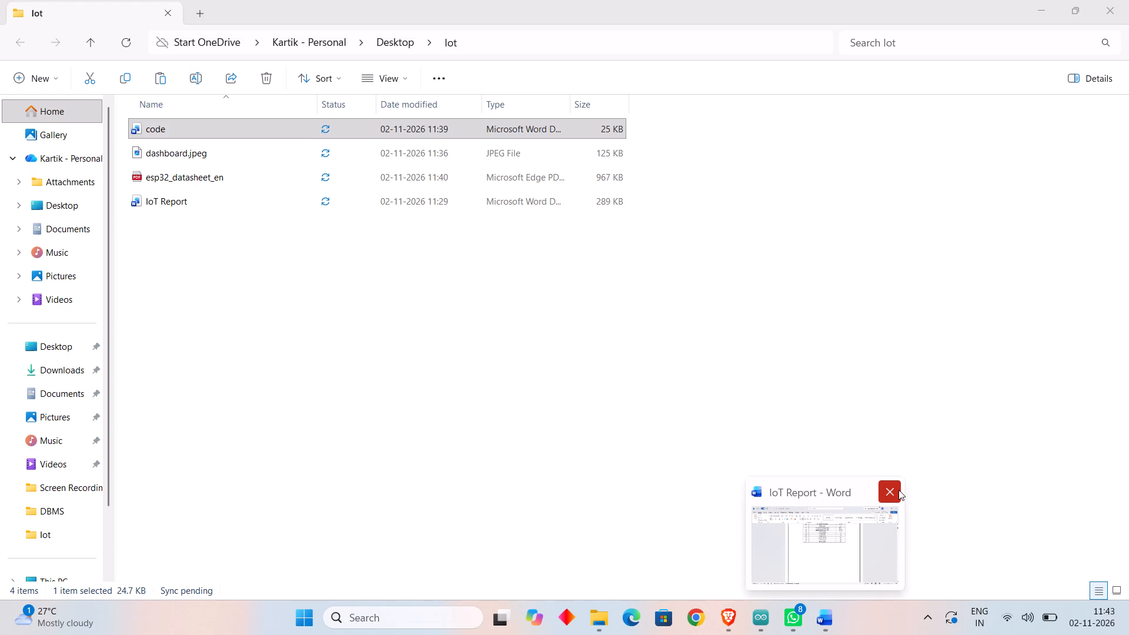
pyautogui.click(898, 490)
pyautogui.click(771, 407)
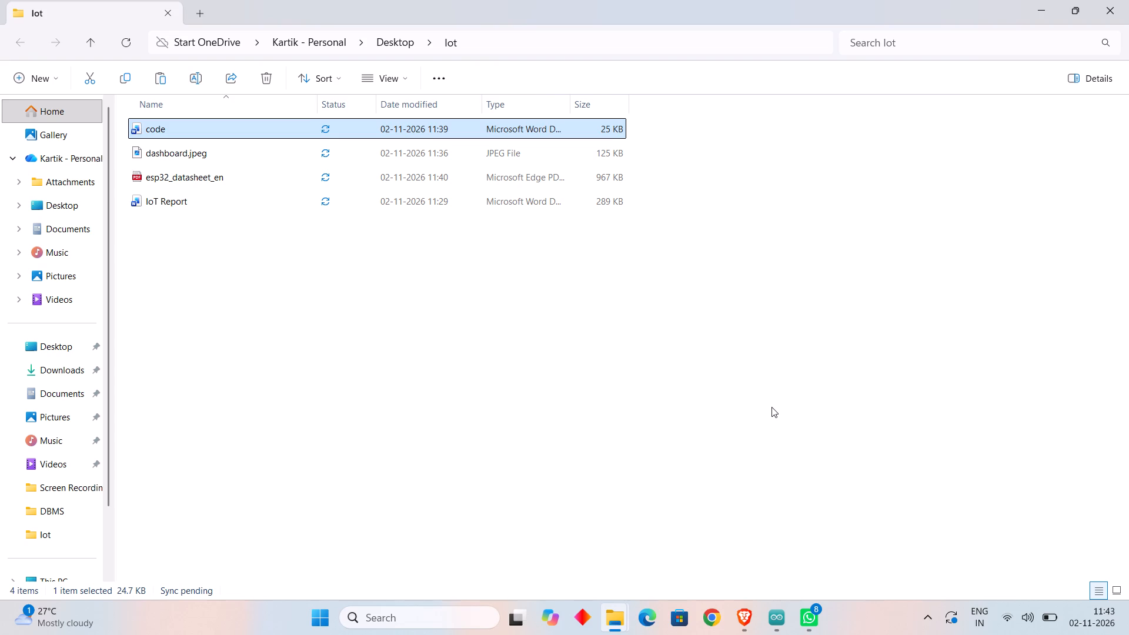
pyautogui.click(643, 393)
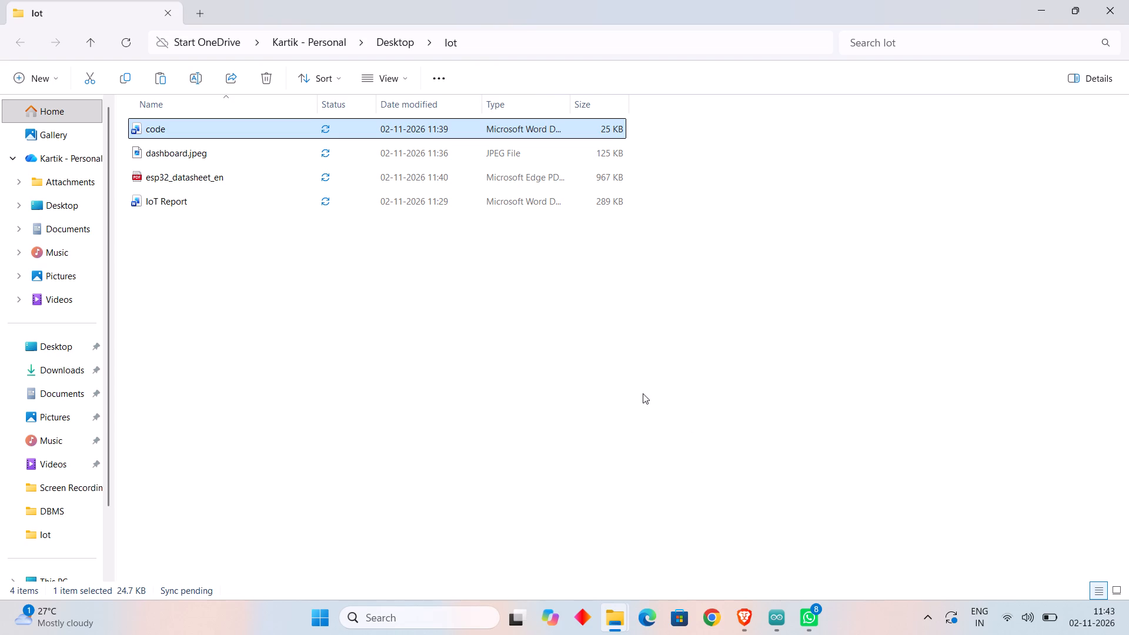
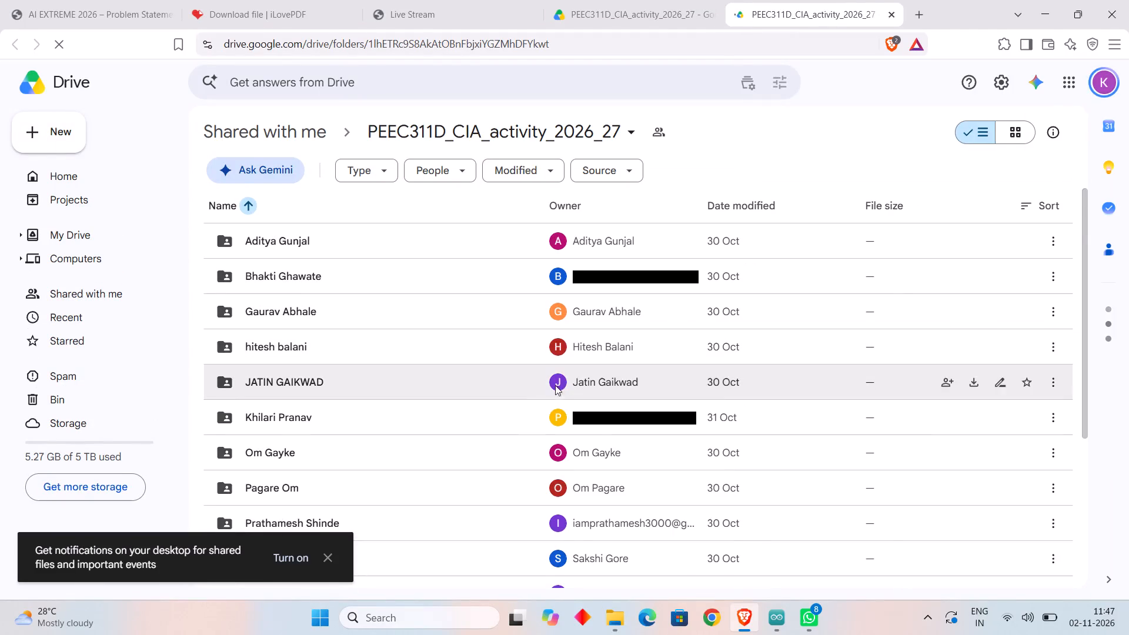
# Look through the list of student folders in the shared PEEC311D_CIA_activity_2026_27 folder on Google Drive.
pyautogui.scroll(-7, 419, 360)
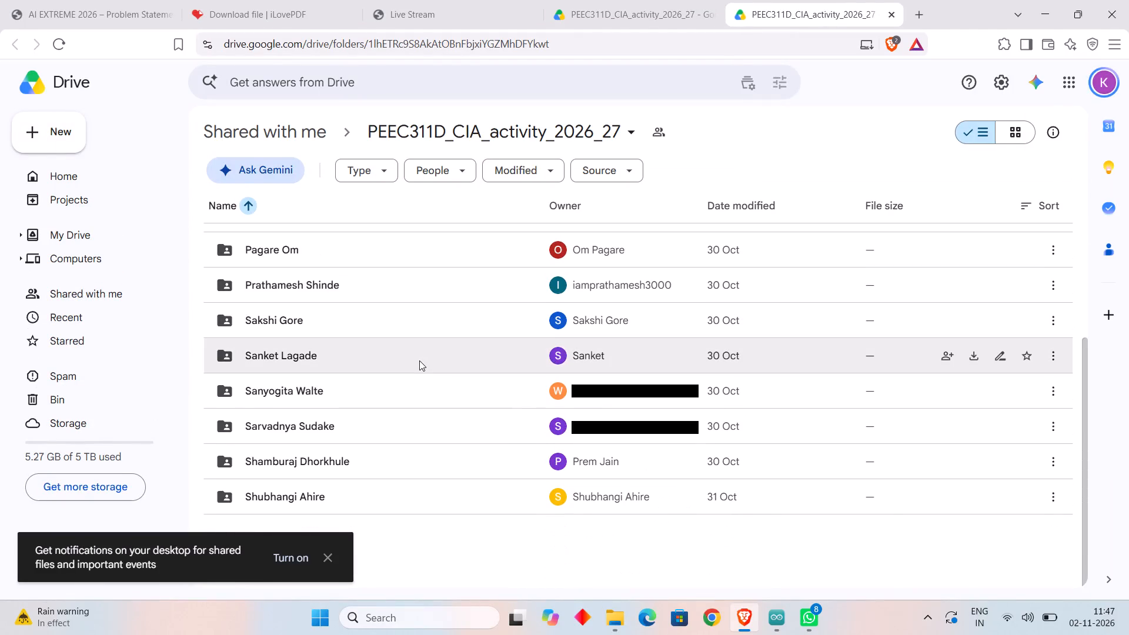
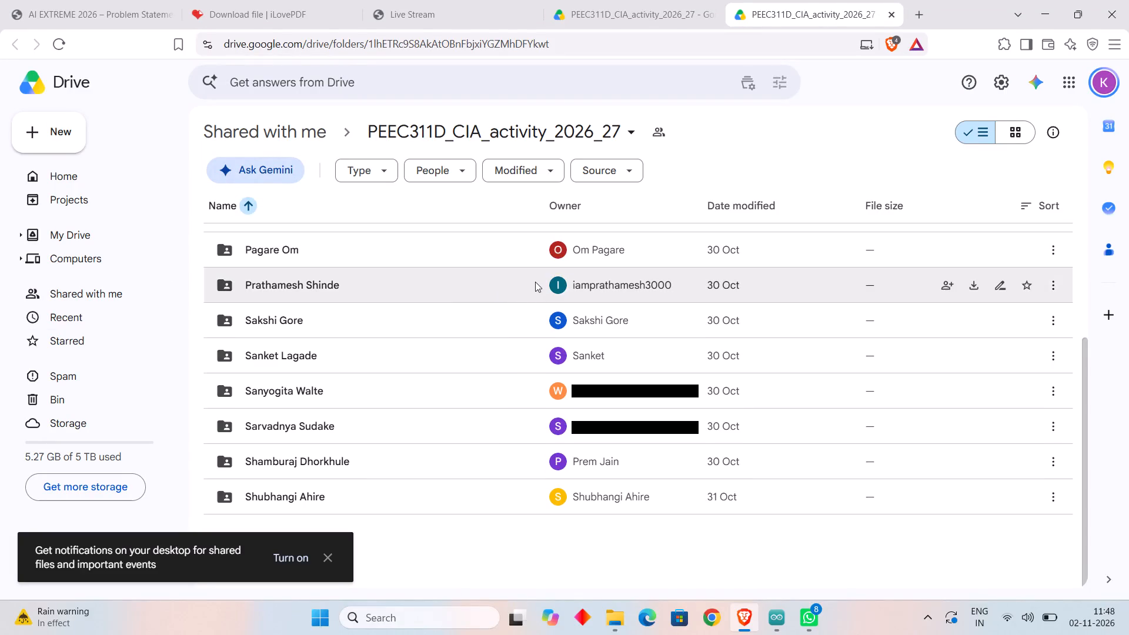
# In a folder upload to the shared PEEC311D_CIA_activity_2026_27 Drive folder, rename the Desktop's Iot folder to the student's full name.
pyautogui.click(61, 129)
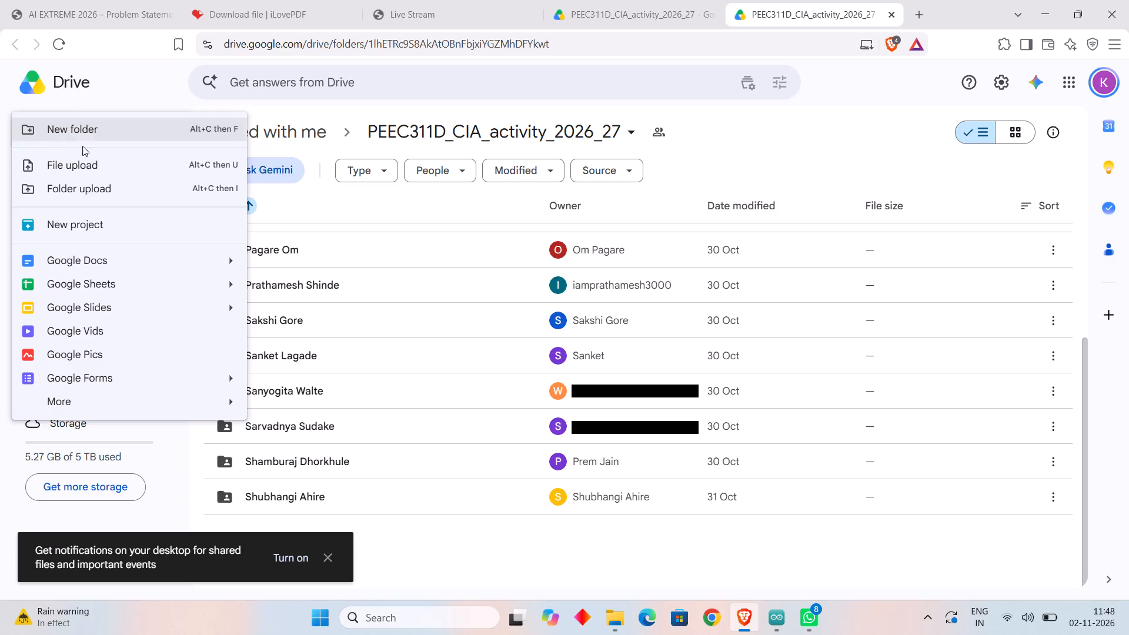
pyautogui.click(87, 178)
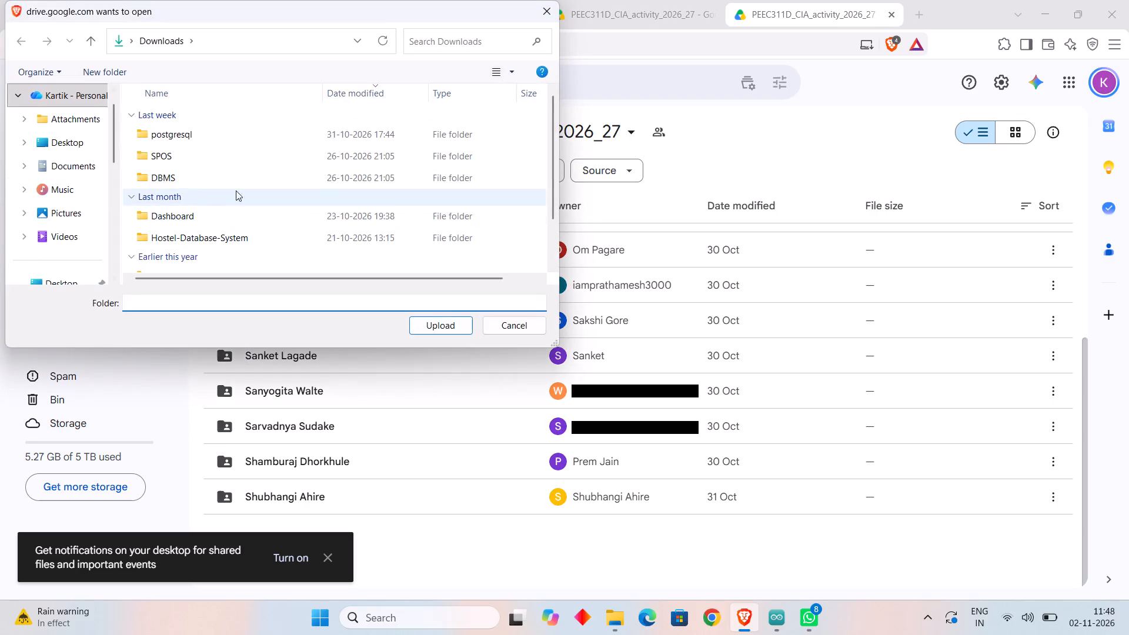
pyautogui.click(61, 276)
pyautogui.click(222, 132)
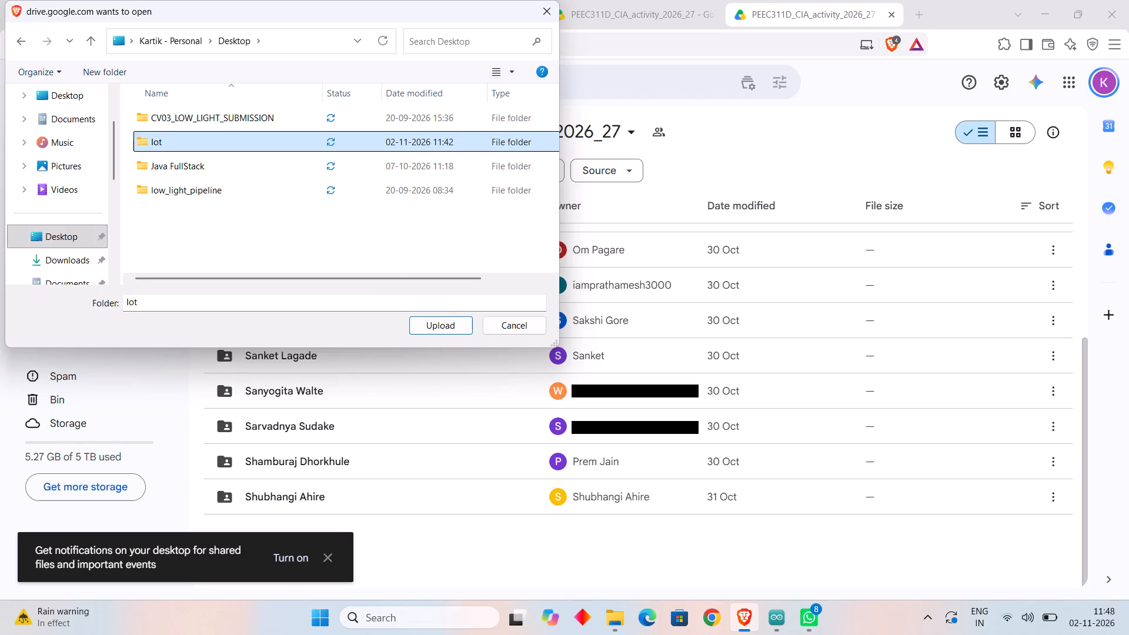
pyautogui.rightClick(214, 136)
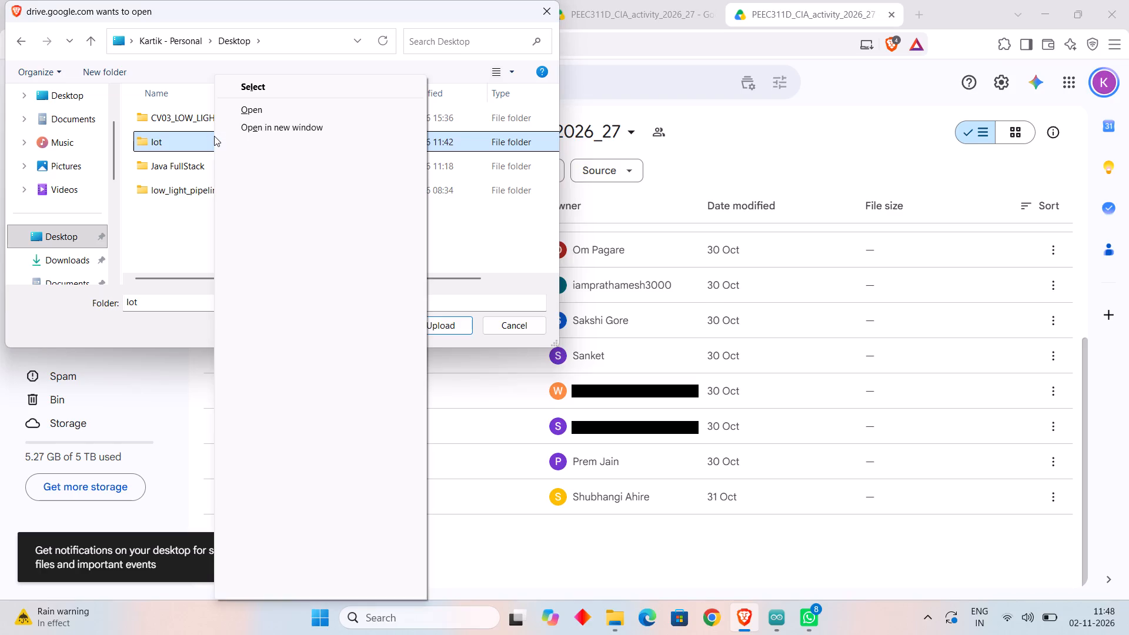
pyautogui.click(272, 566)
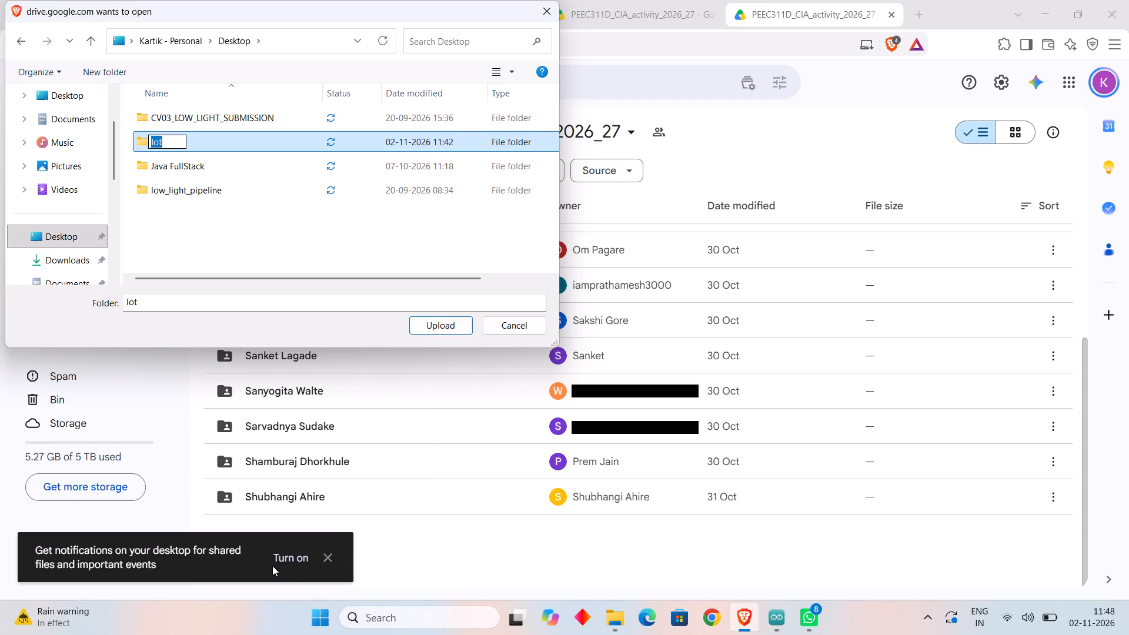
pyautogui.press('BackSpace')
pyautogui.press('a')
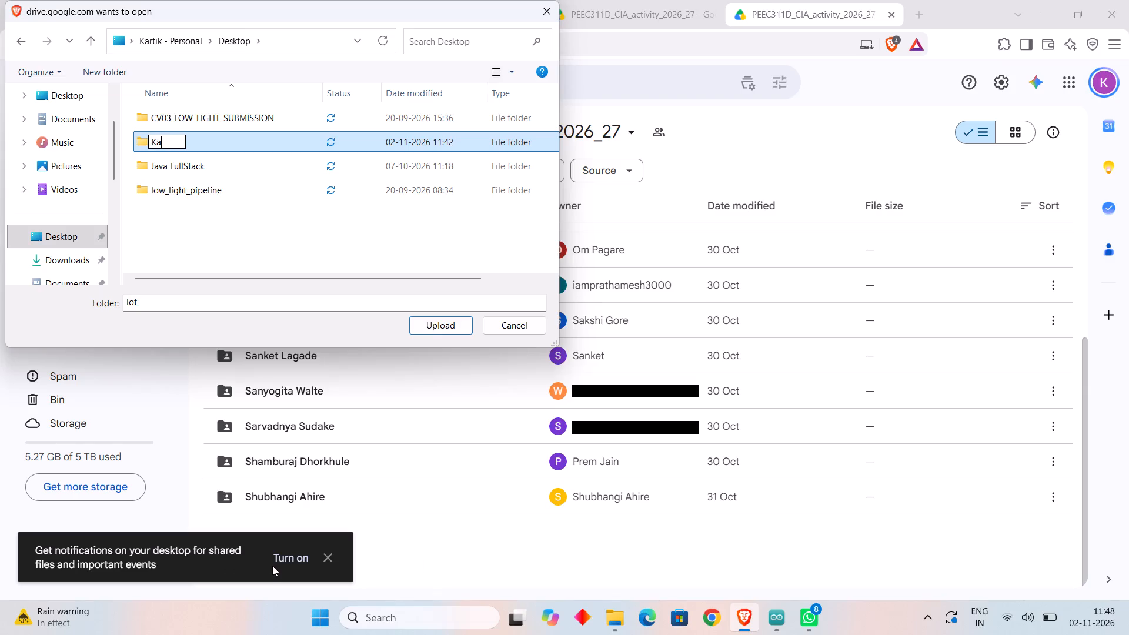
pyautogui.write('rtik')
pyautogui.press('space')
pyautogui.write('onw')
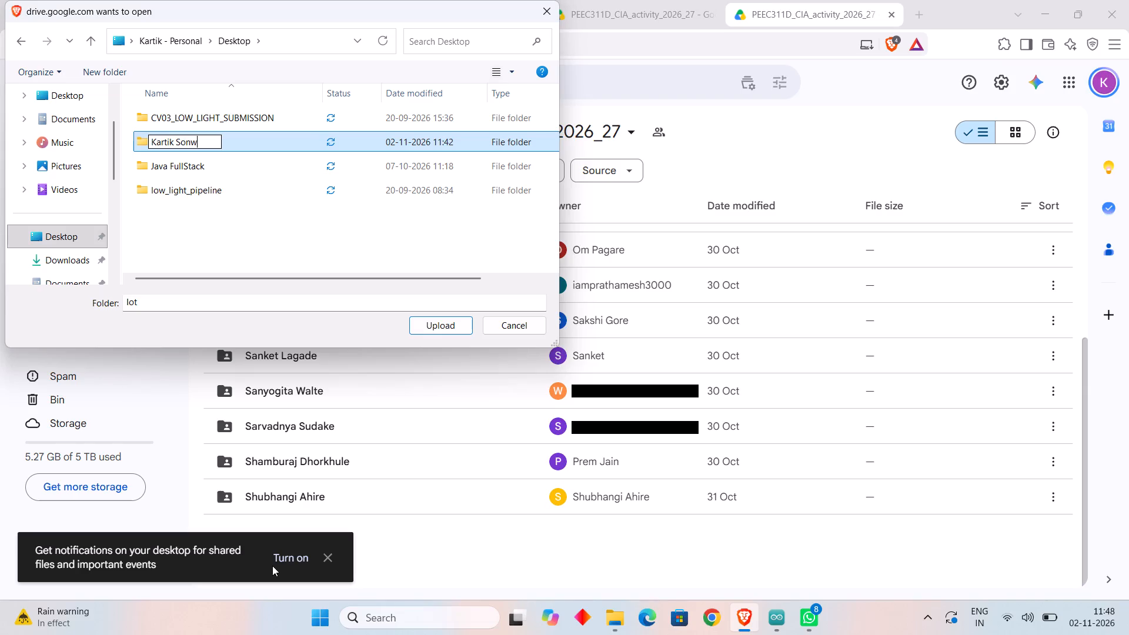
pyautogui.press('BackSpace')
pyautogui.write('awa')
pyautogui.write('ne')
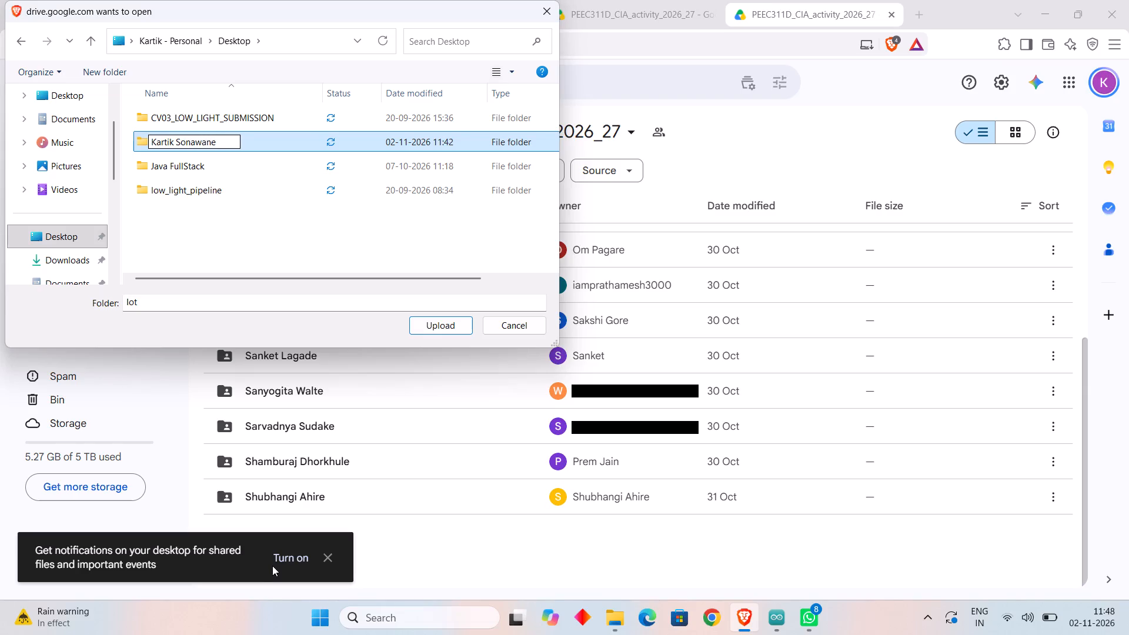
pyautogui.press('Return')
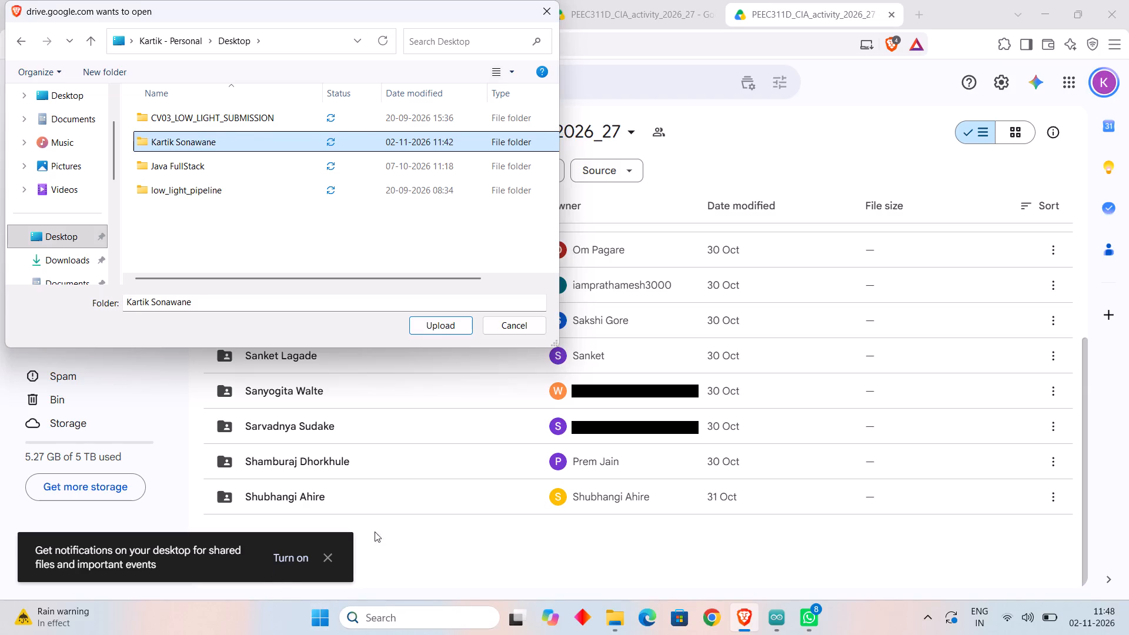
# Upload the renamed project folder with all its files to the shared PEEC311D_CIA_activity_2026_27 folder.
pyautogui.click(436, 325)
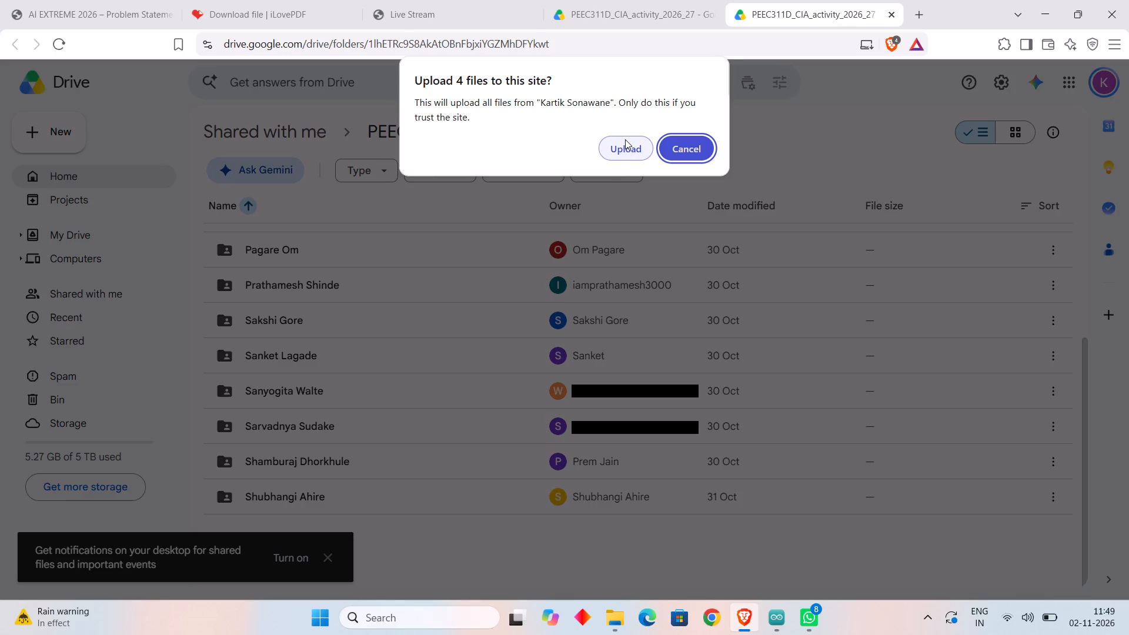
pyautogui.click(625, 139)
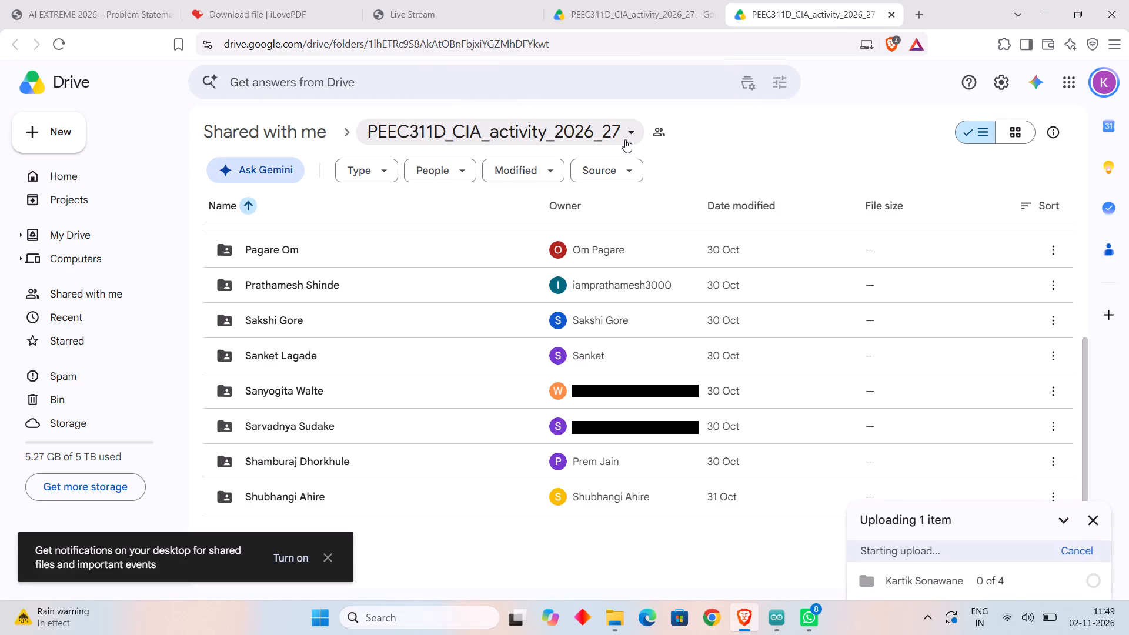
# Open the student's uploaded folder in PEEC311D_CIA_activity_2026_27 and check the contents of code.docx and dashboard.jpeg.jpeg.
pyautogui.scroll(4, 519, 340)
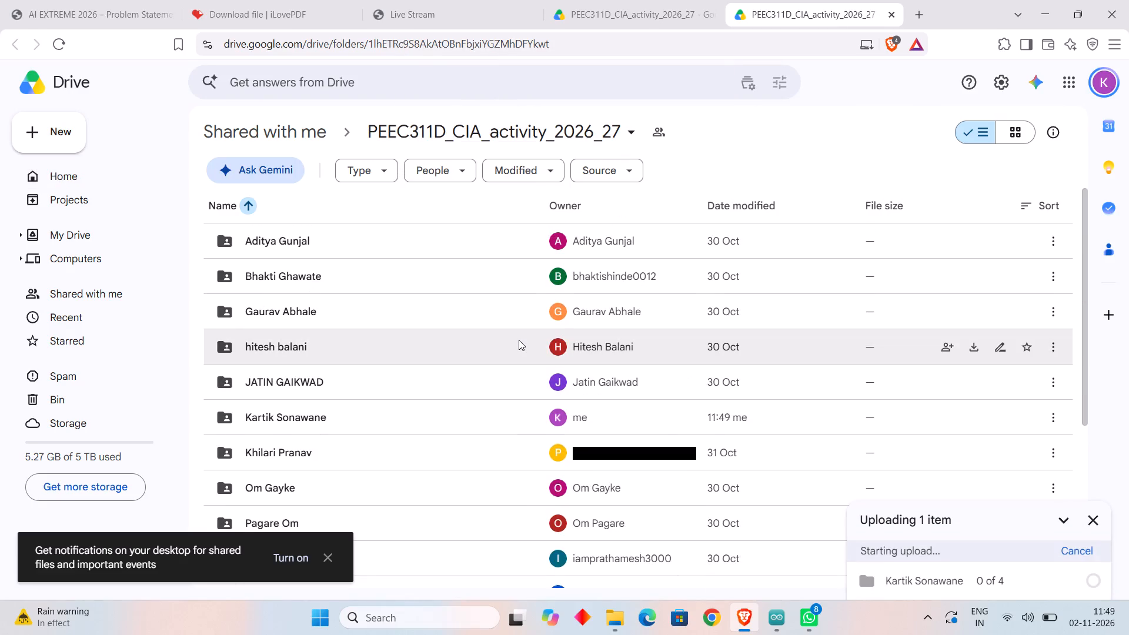
pyautogui.doubleClick(252, 414)
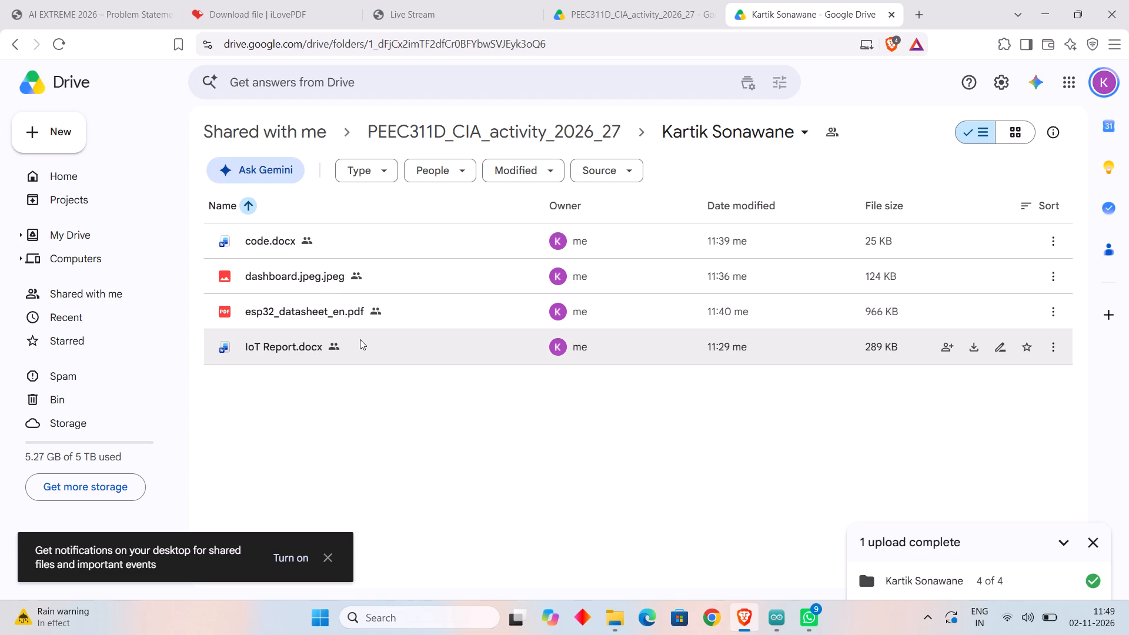
pyautogui.doubleClick(288, 246)
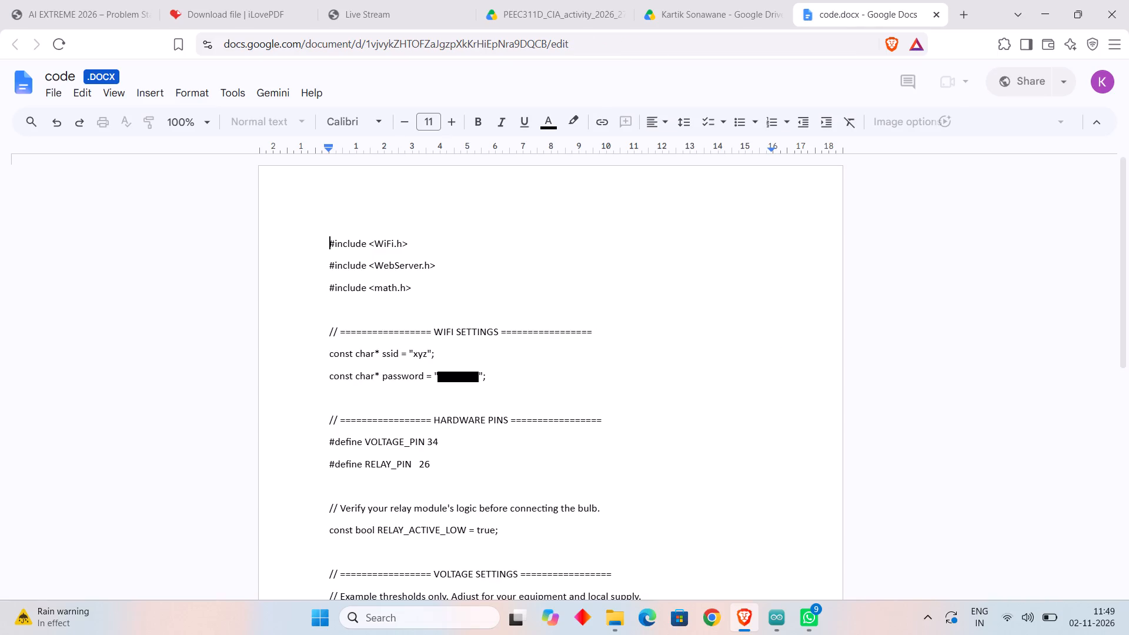
pyautogui.click(715, 14)
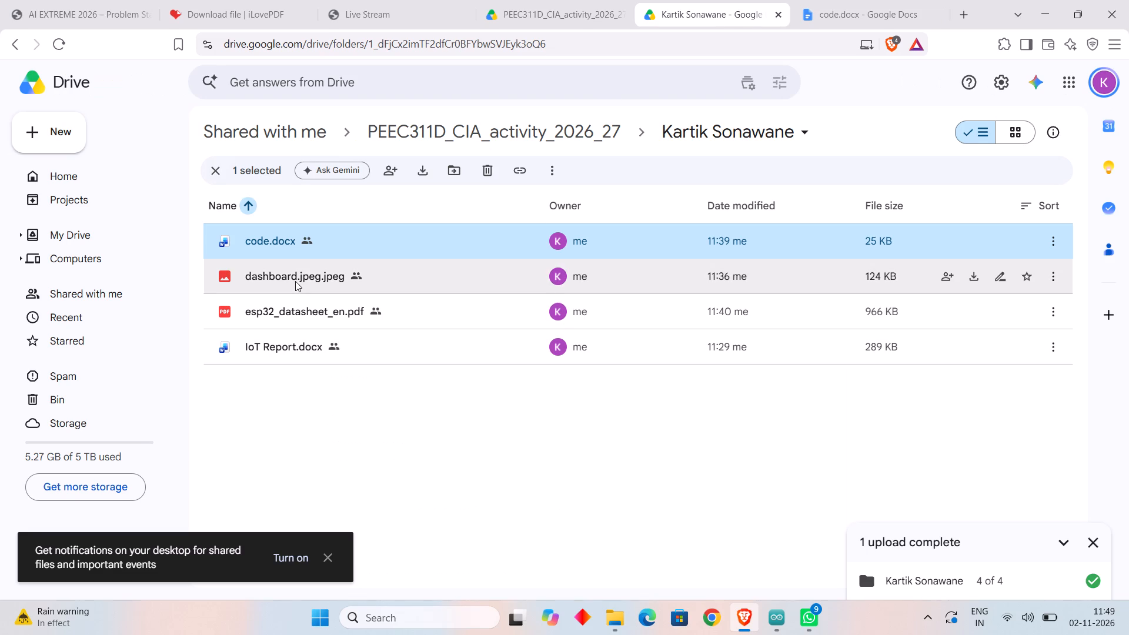
pyautogui.doubleClick(295, 276)
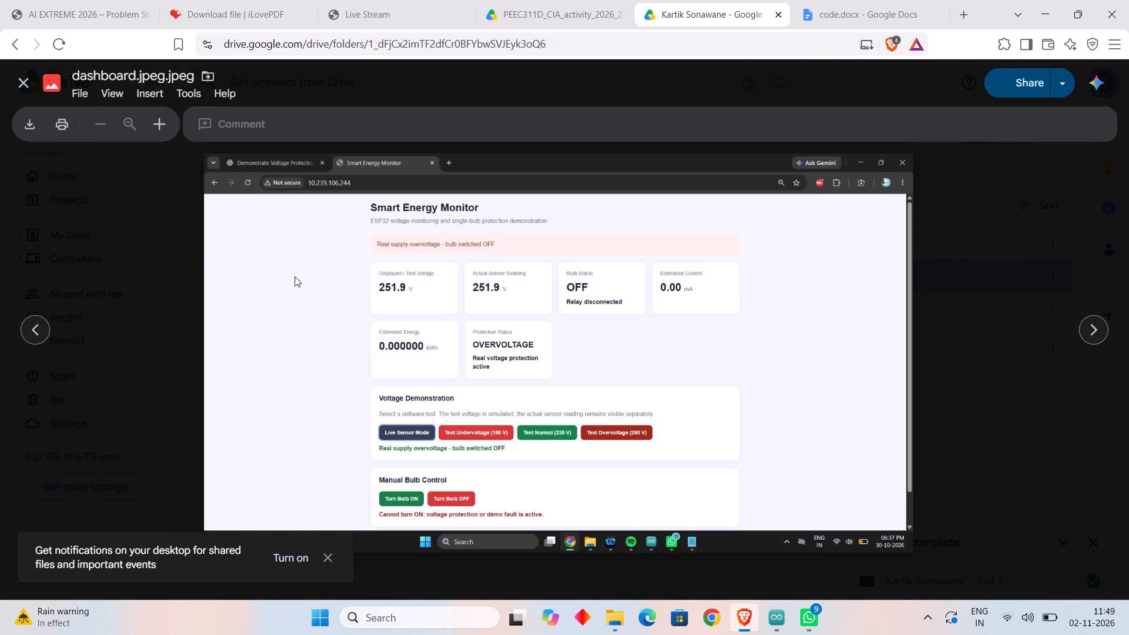
pyautogui.click(659, 5)
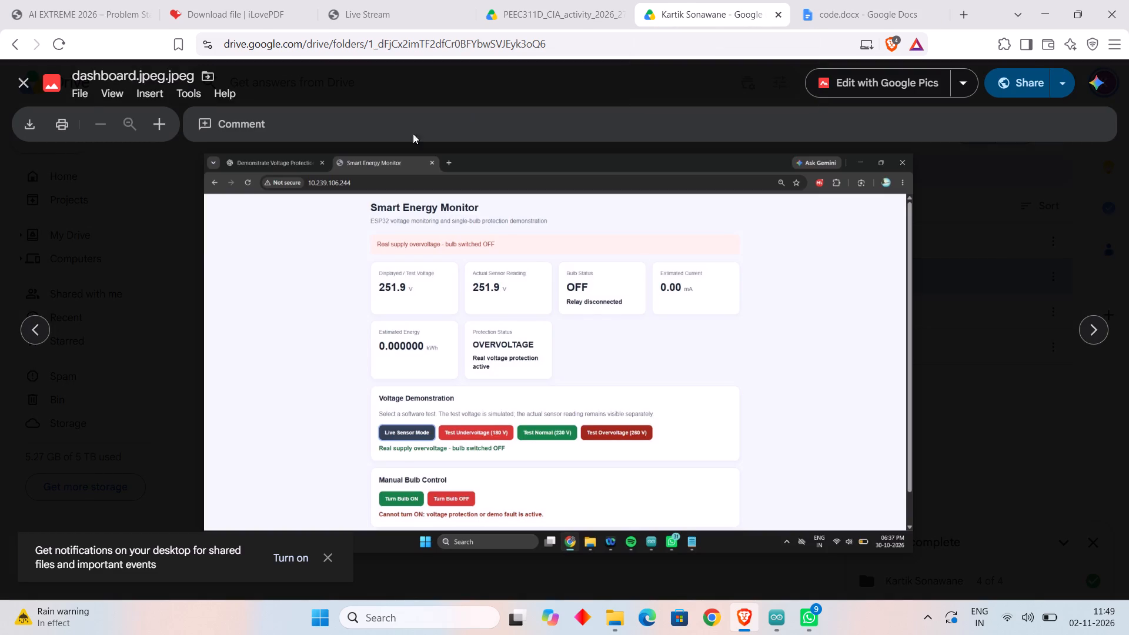
# Close the tab with the dashboard image preview and reopen the student's uploaded folder from the other PEEC311D_CIA_activity_2026_27 tab.
pyautogui.click(545, 9)
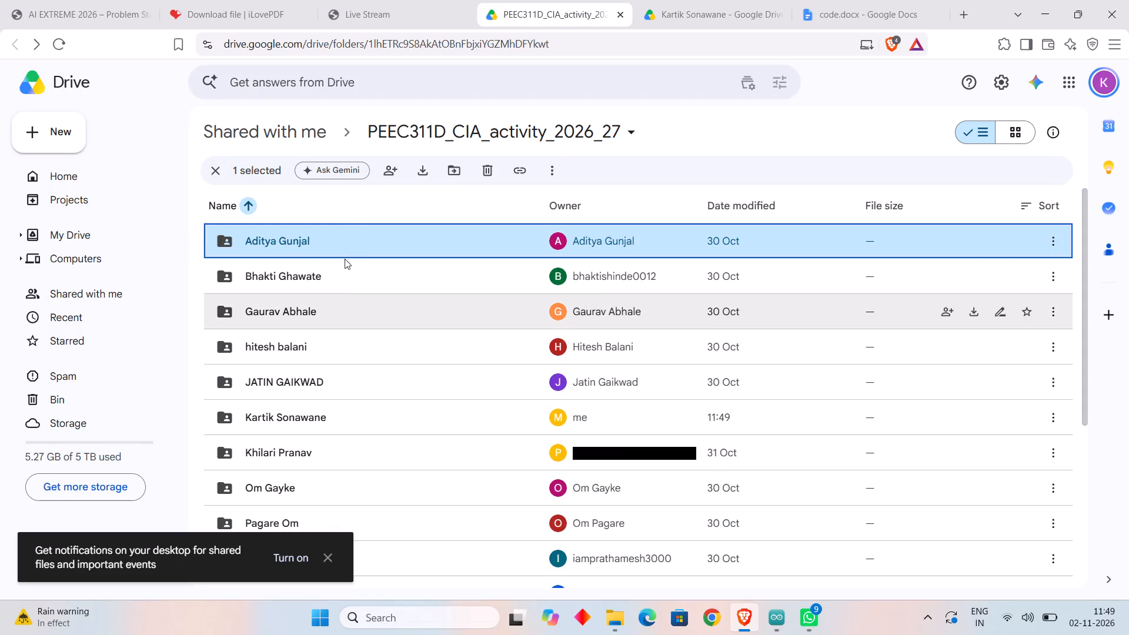
pyautogui.click(724, 0)
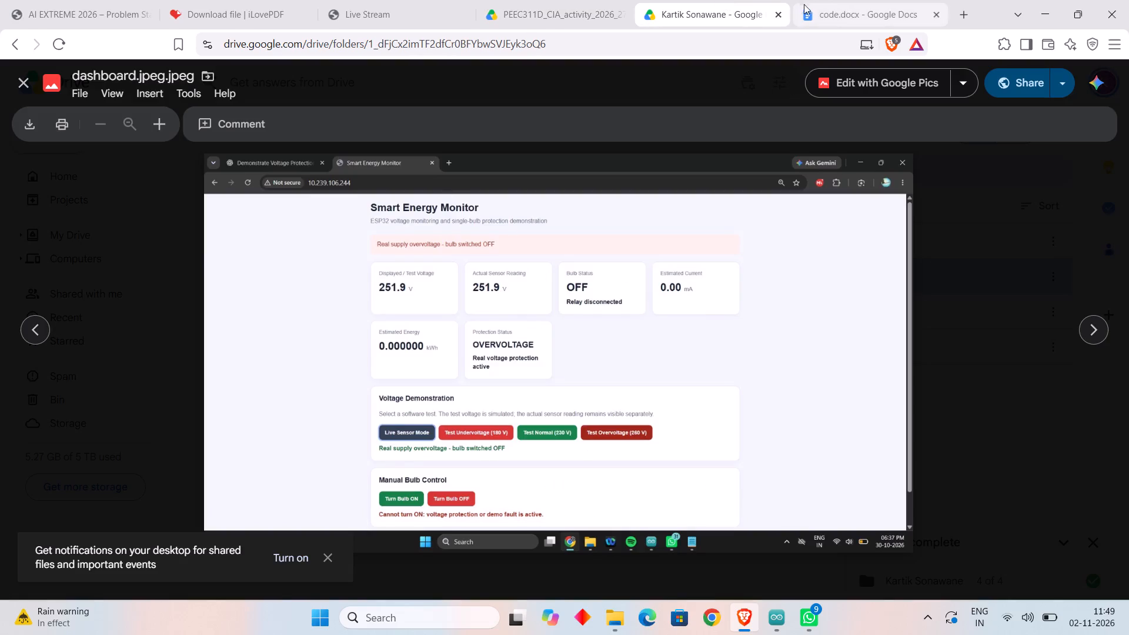
pyautogui.click(779, 12)
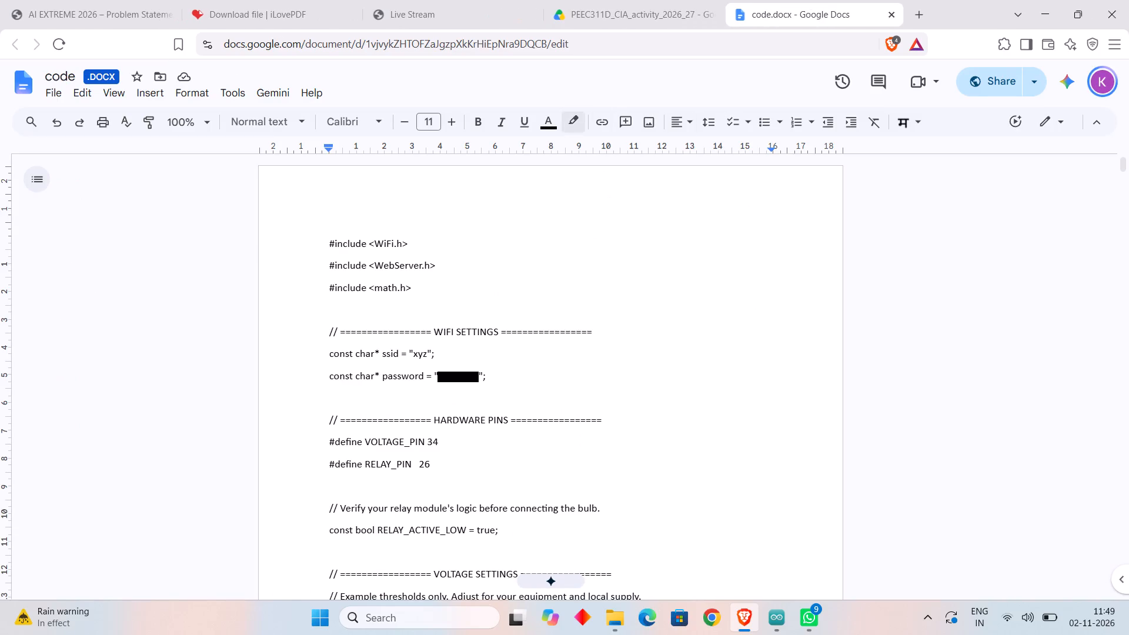
pyautogui.click(673, 8)
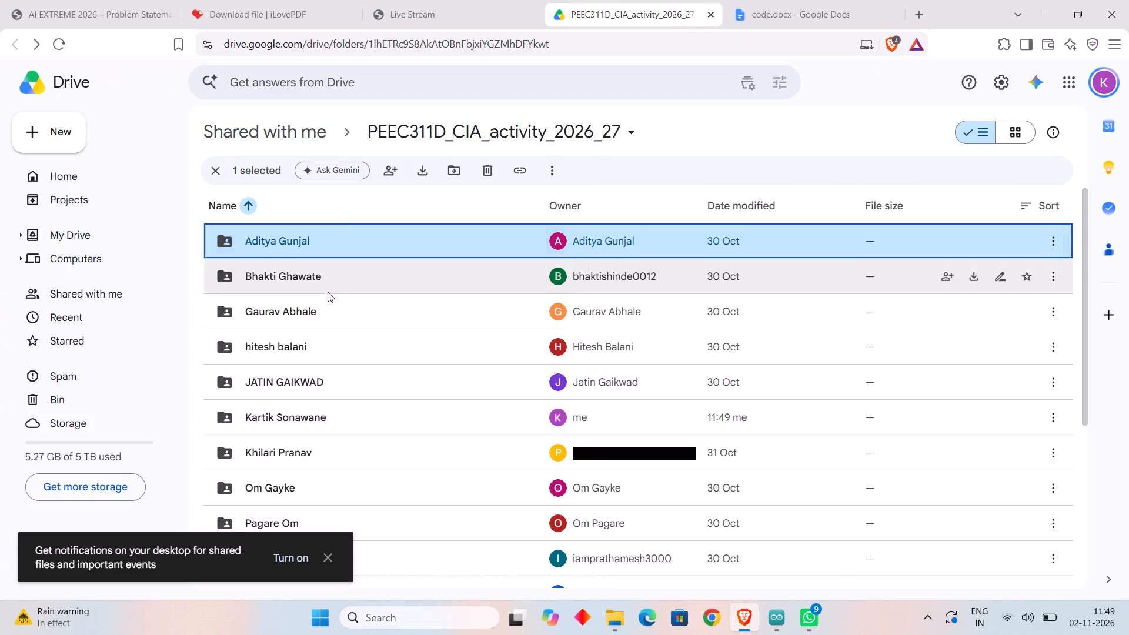
pyautogui.doubleClick(303, 418)
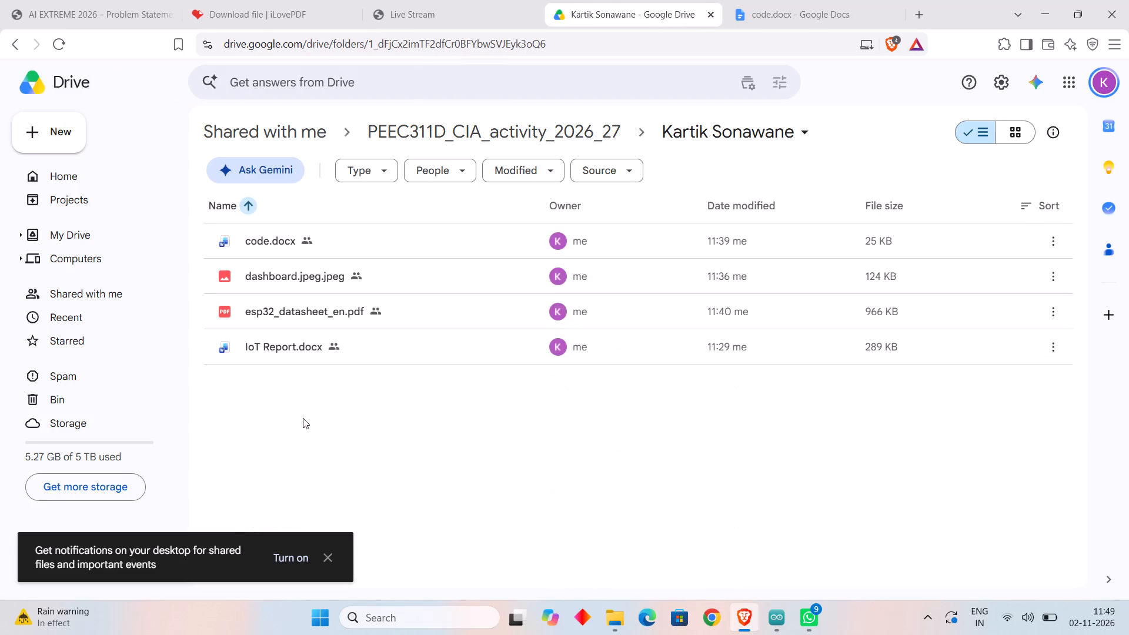
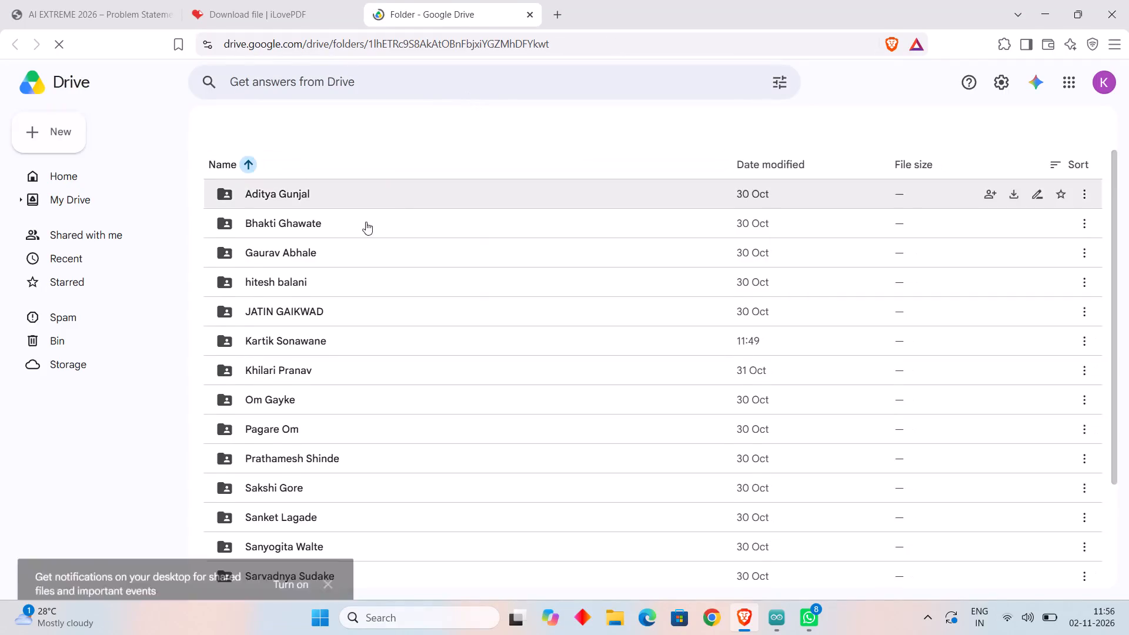
# Open the uploaded IoT Report.docx from the student's own folder in the shared PEEC311D_CIA_activity_2026_27 folder to check it.
pyautogui.scroll(-1, 315, 293)
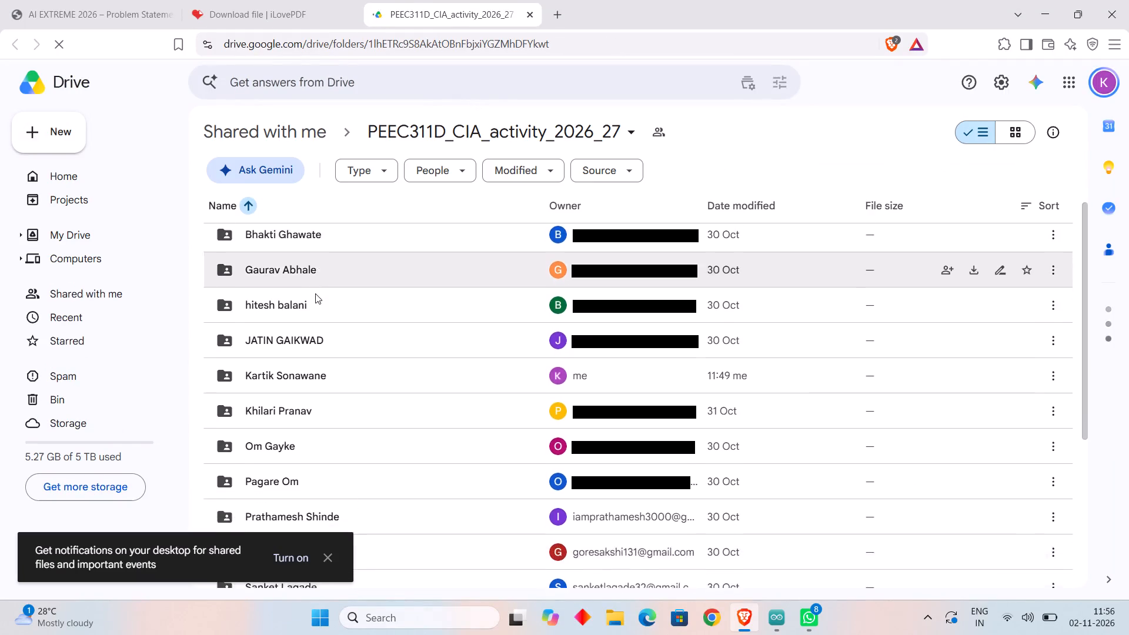
pyautogui.scroll(-1, 315, 293)
pyautogui.click(266, 362)
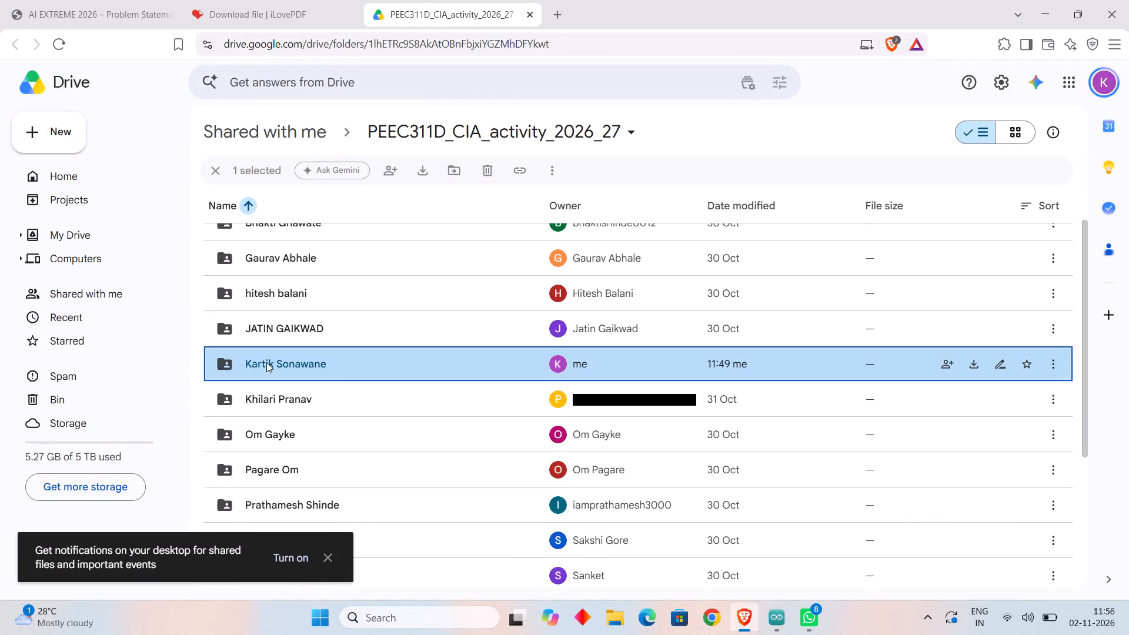
pyautogui.doubleClick(266, 362)
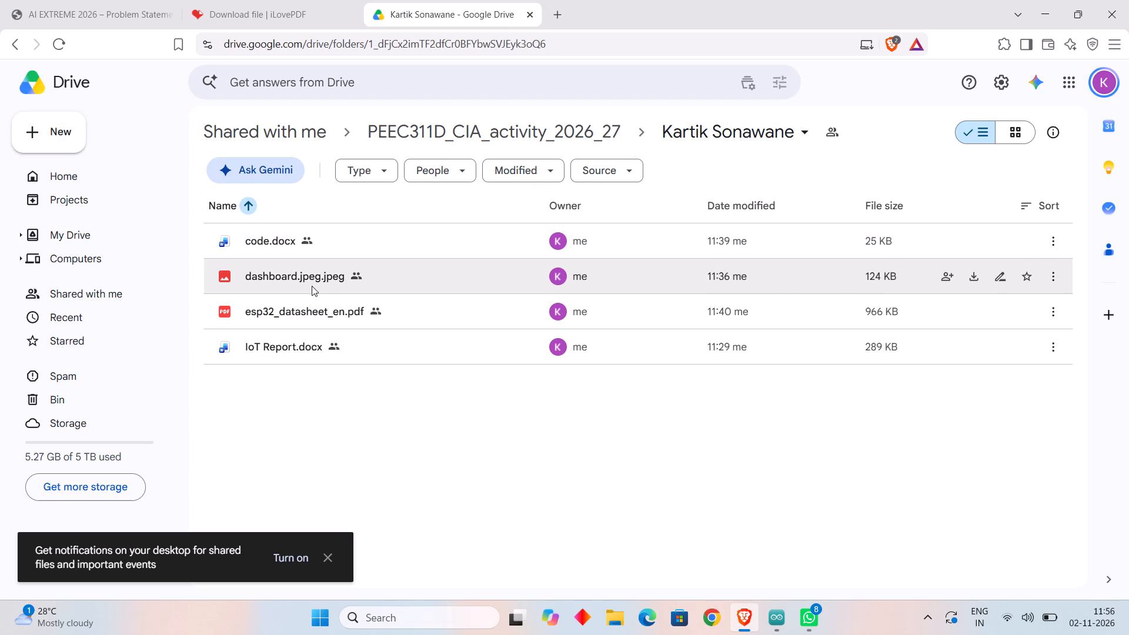
pyautogui.doubleClick(298, 336)
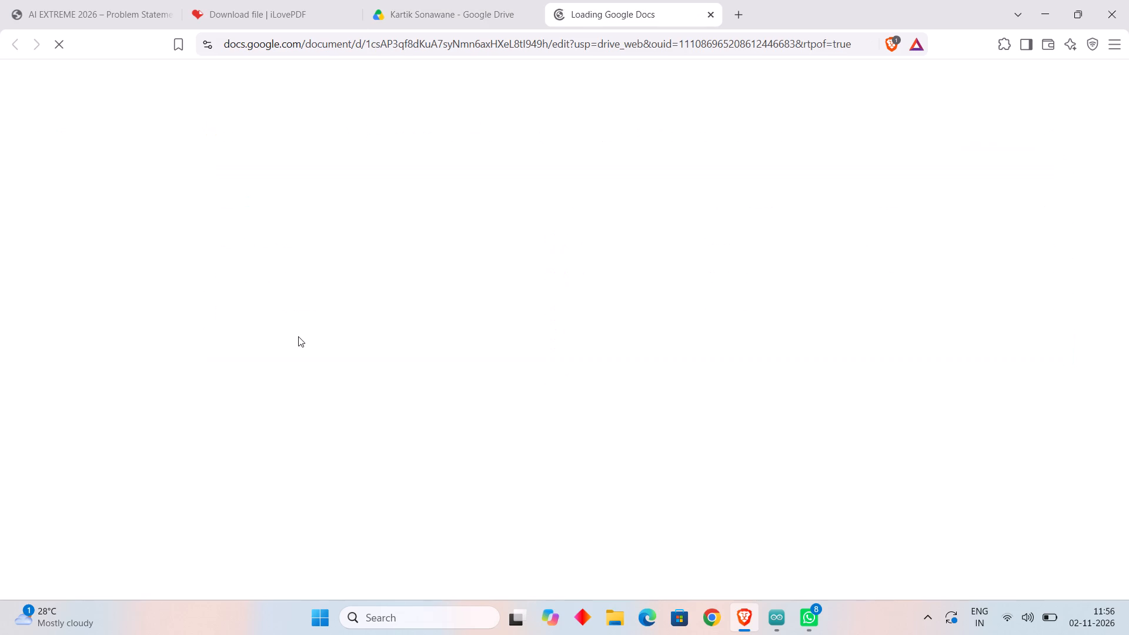